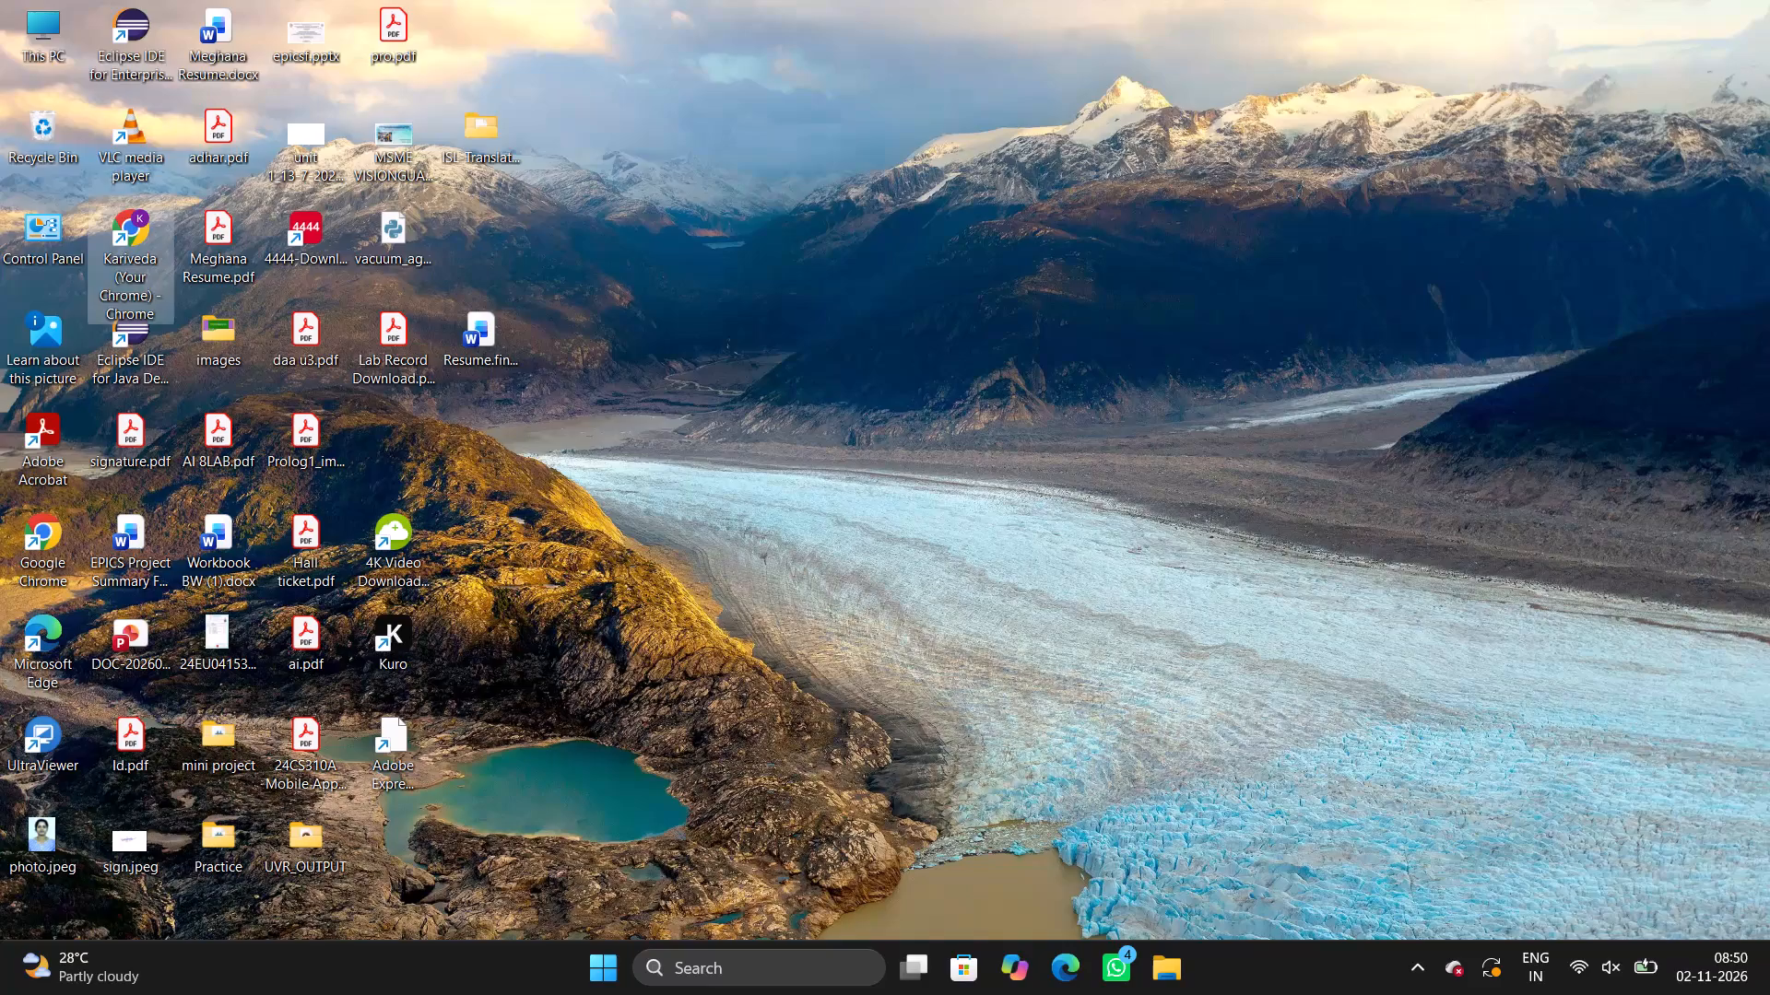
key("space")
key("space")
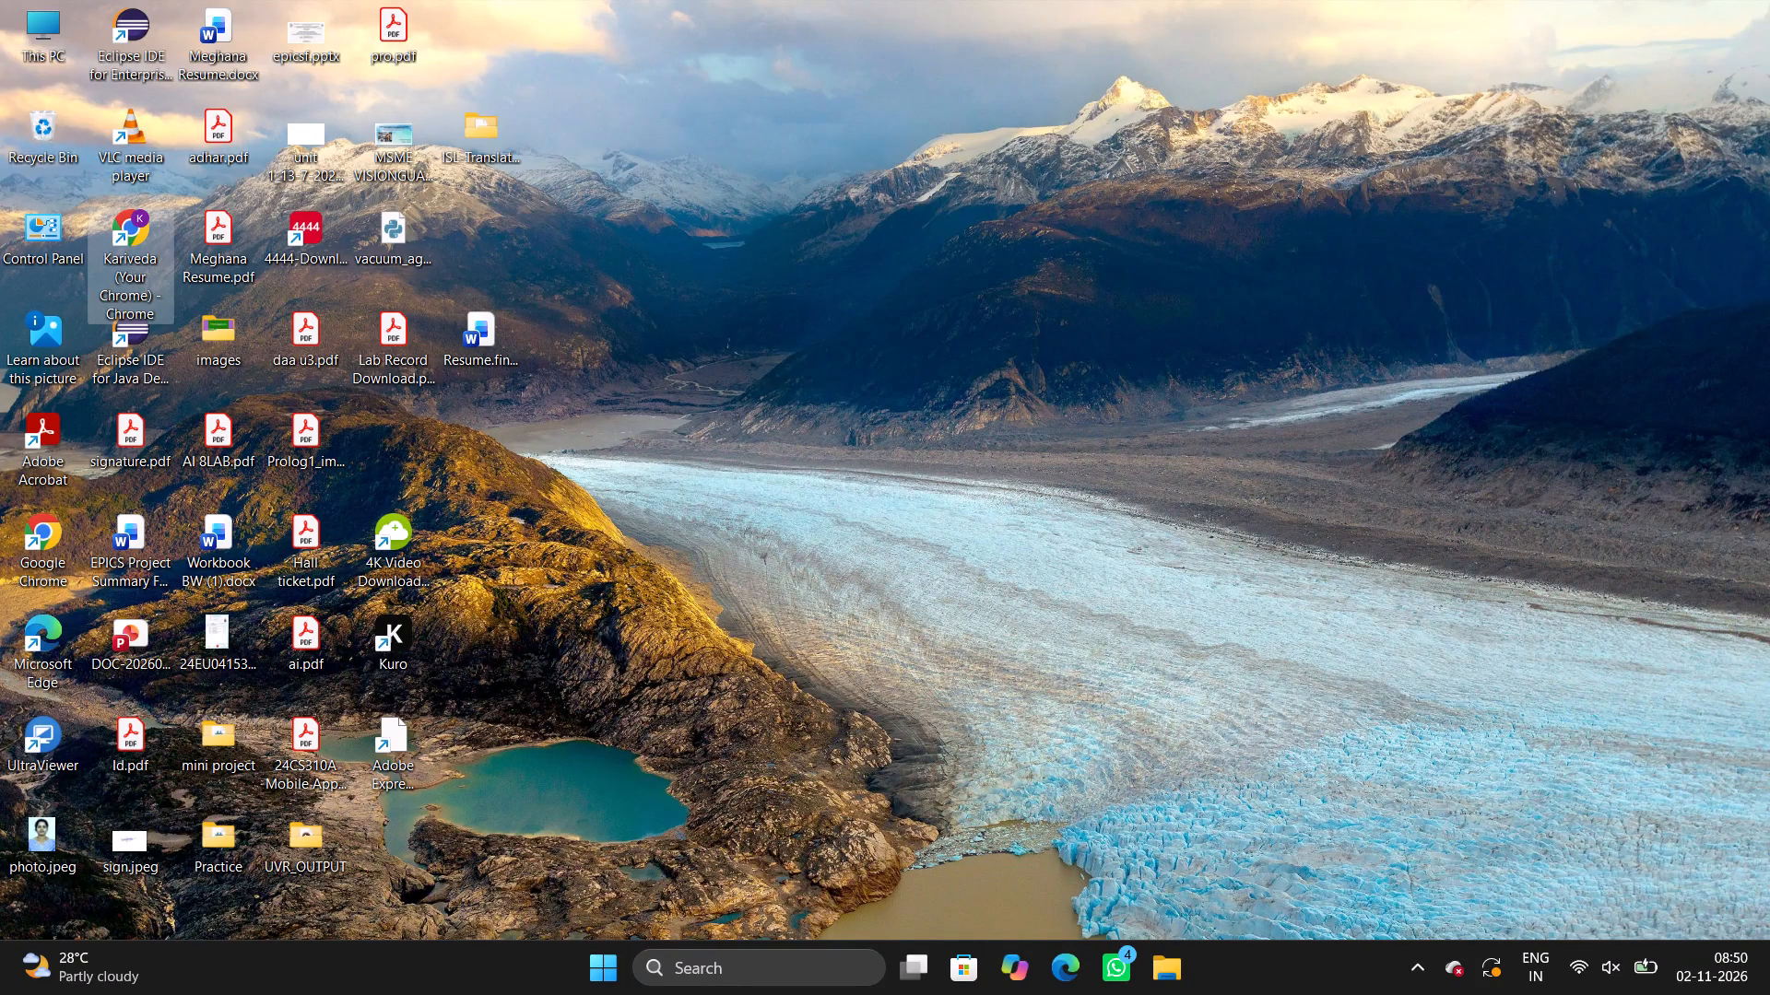
Refresh the desktop.
right_click(1586, 315)
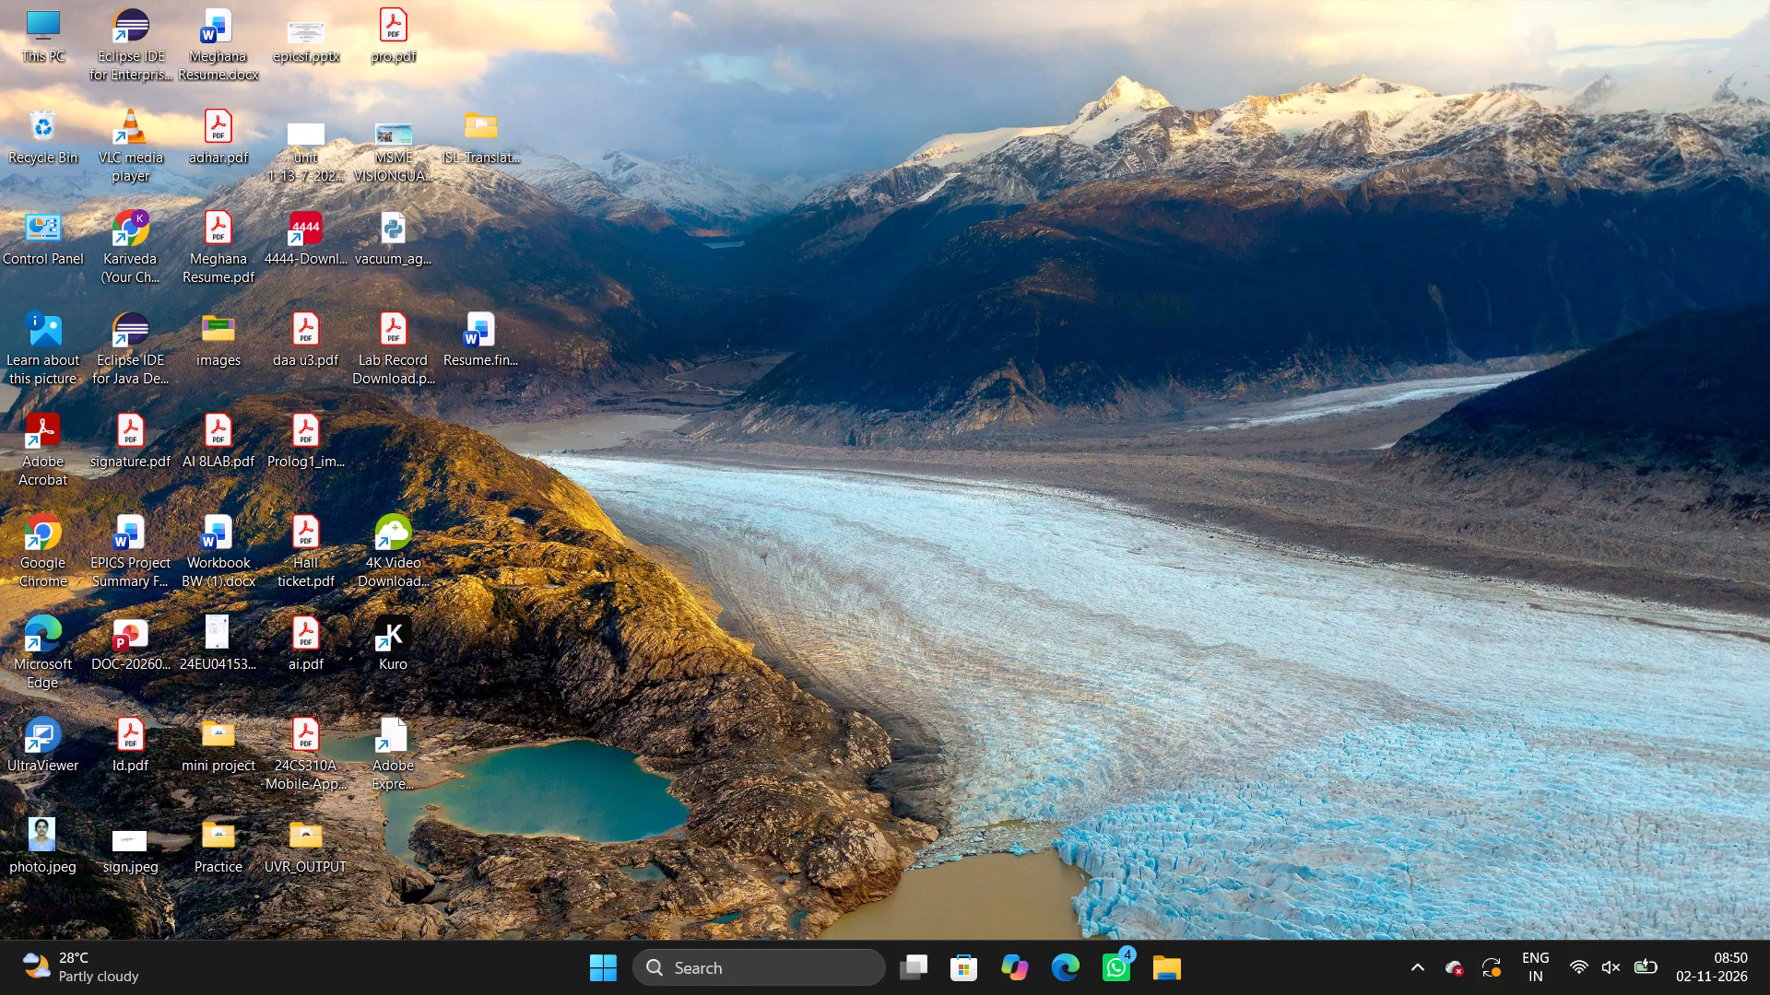
right_click(1392, 348)
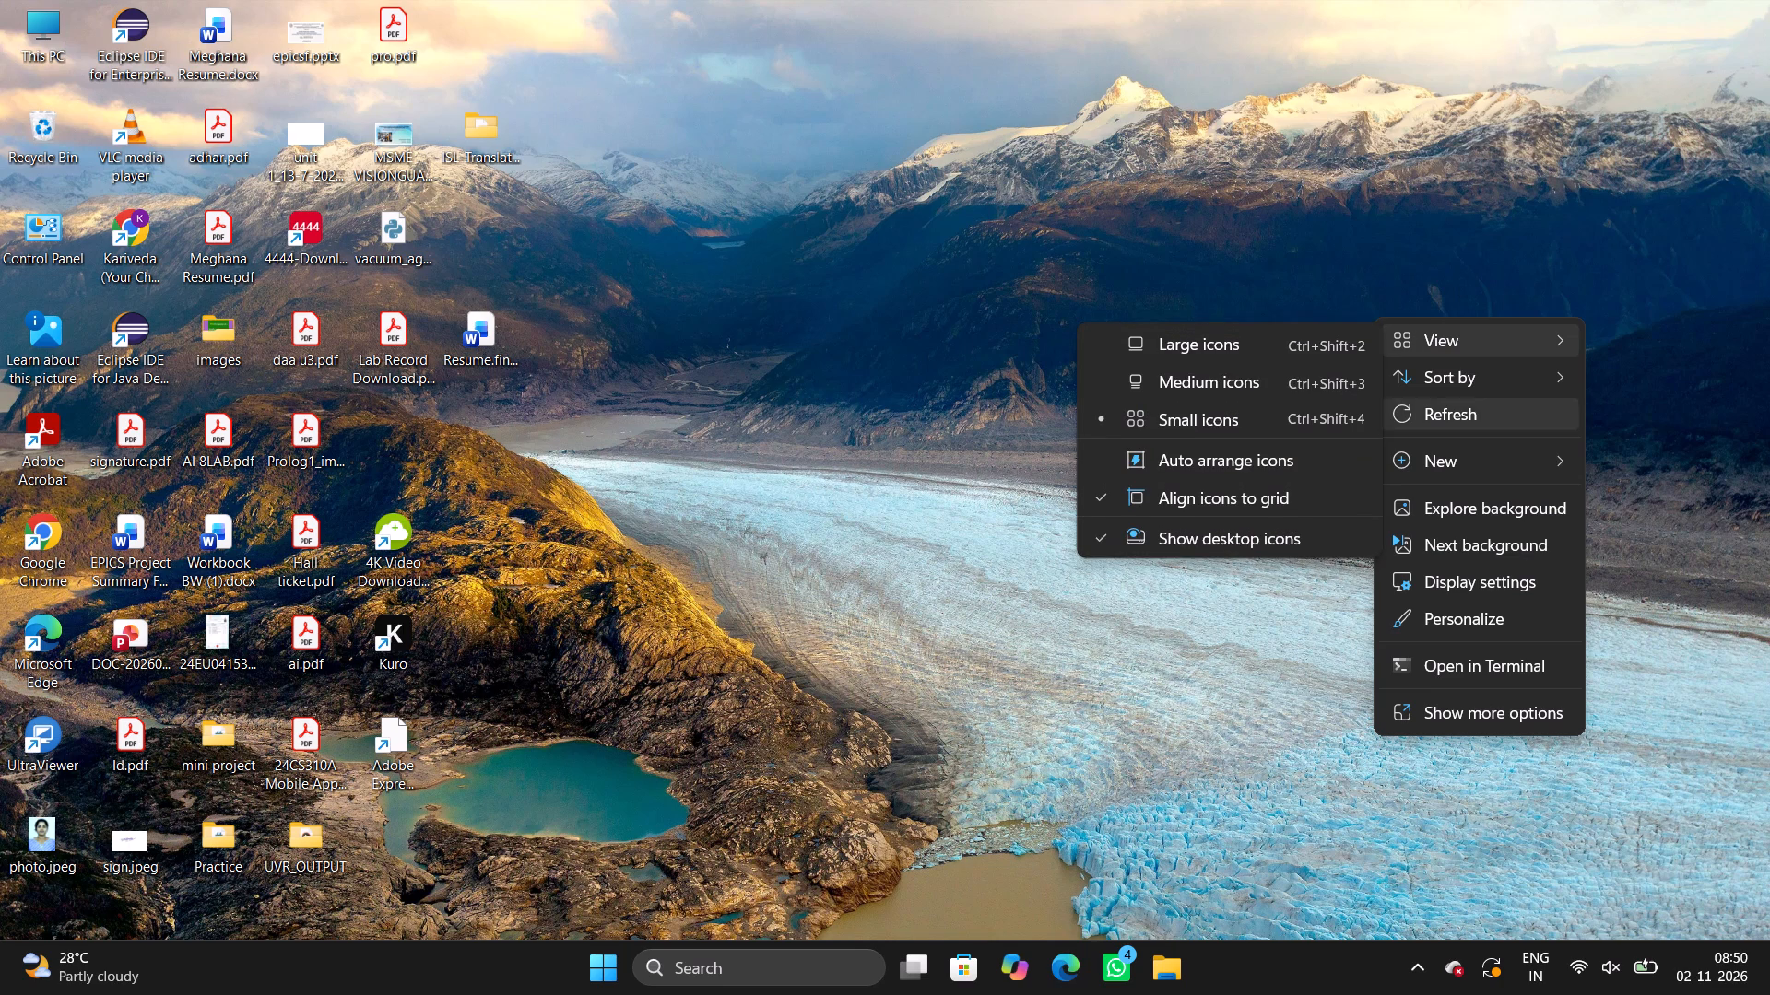
left_click(1444, 411)
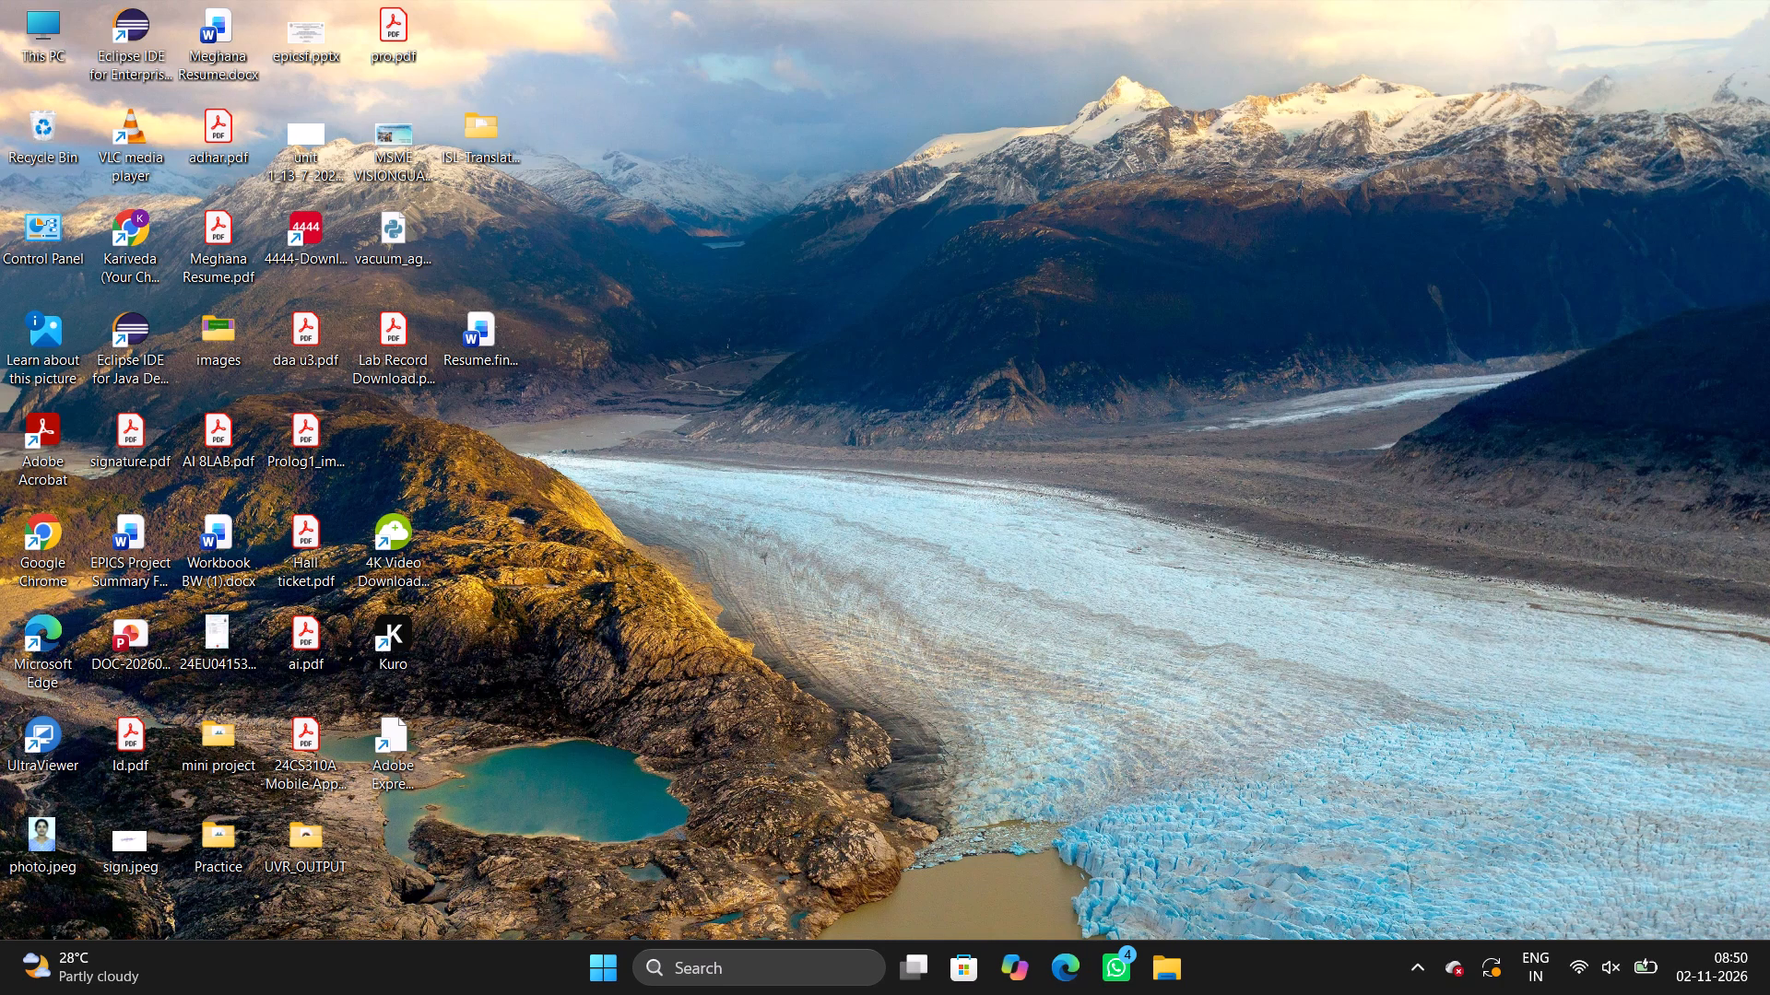
Launch the Kuro application from its desktop shortcut.
triple_click(386, 669)
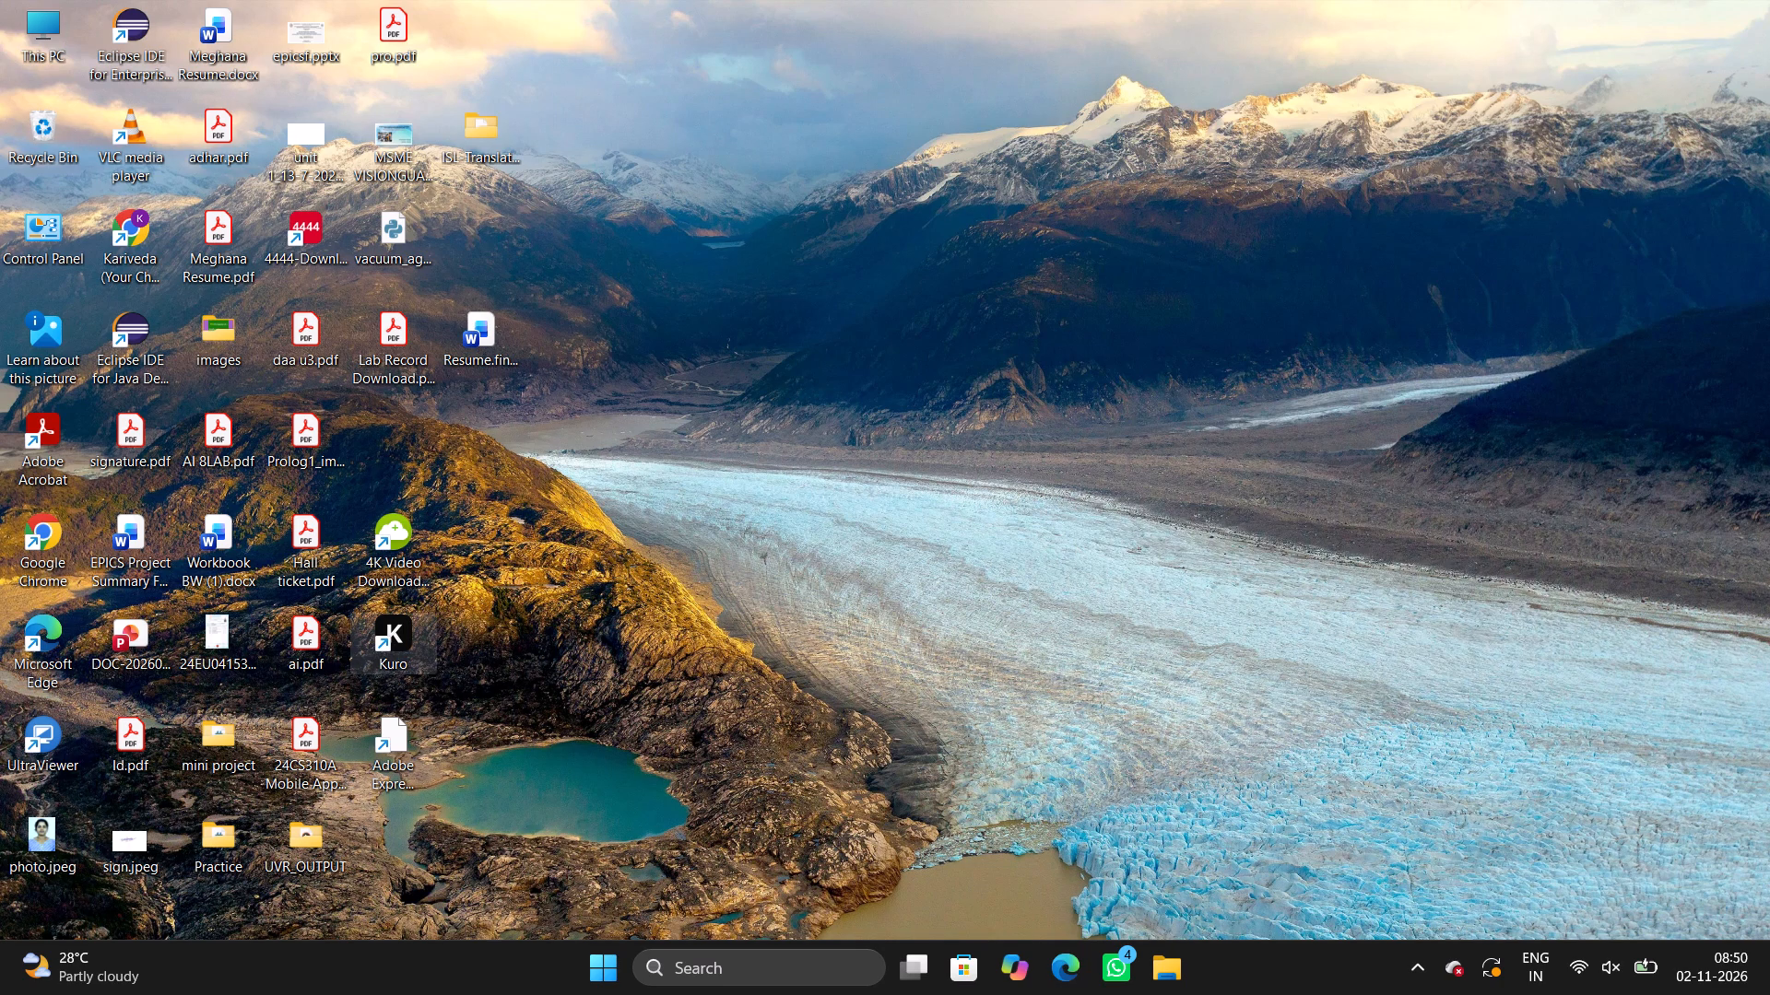
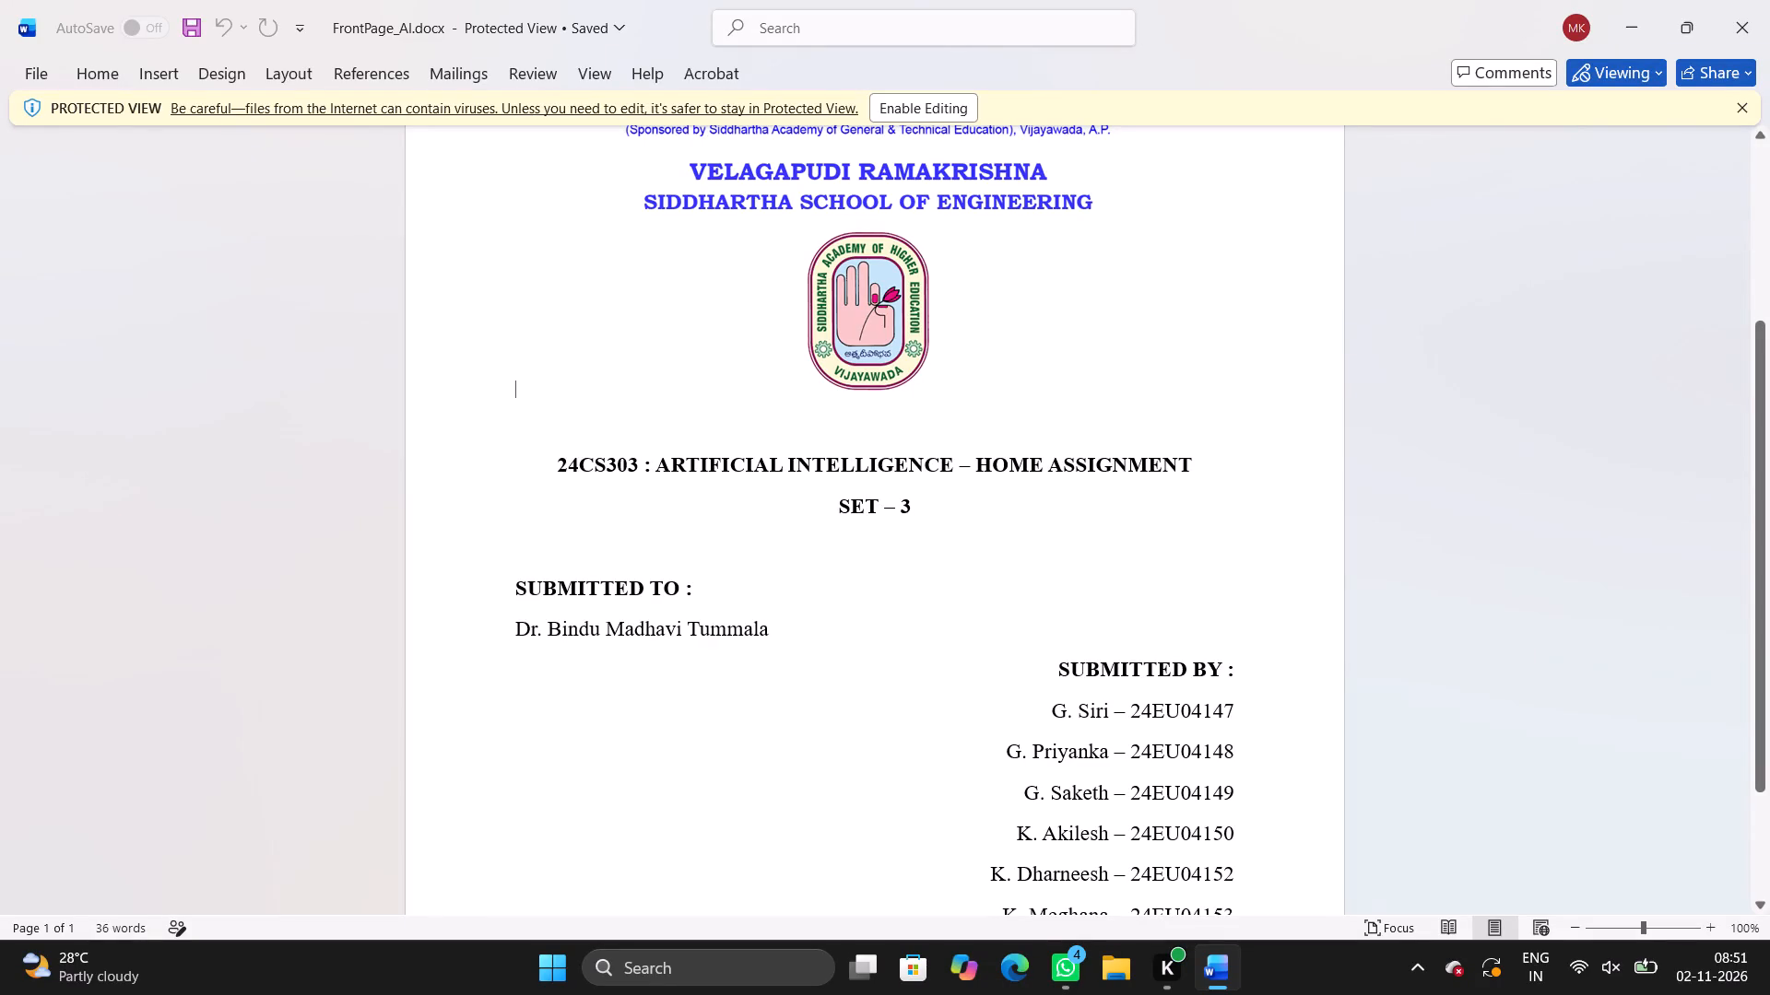
Enable editing of the protected document FrontPage_AI.docx.
left_click_drag(1047, 711, 1070, 733)
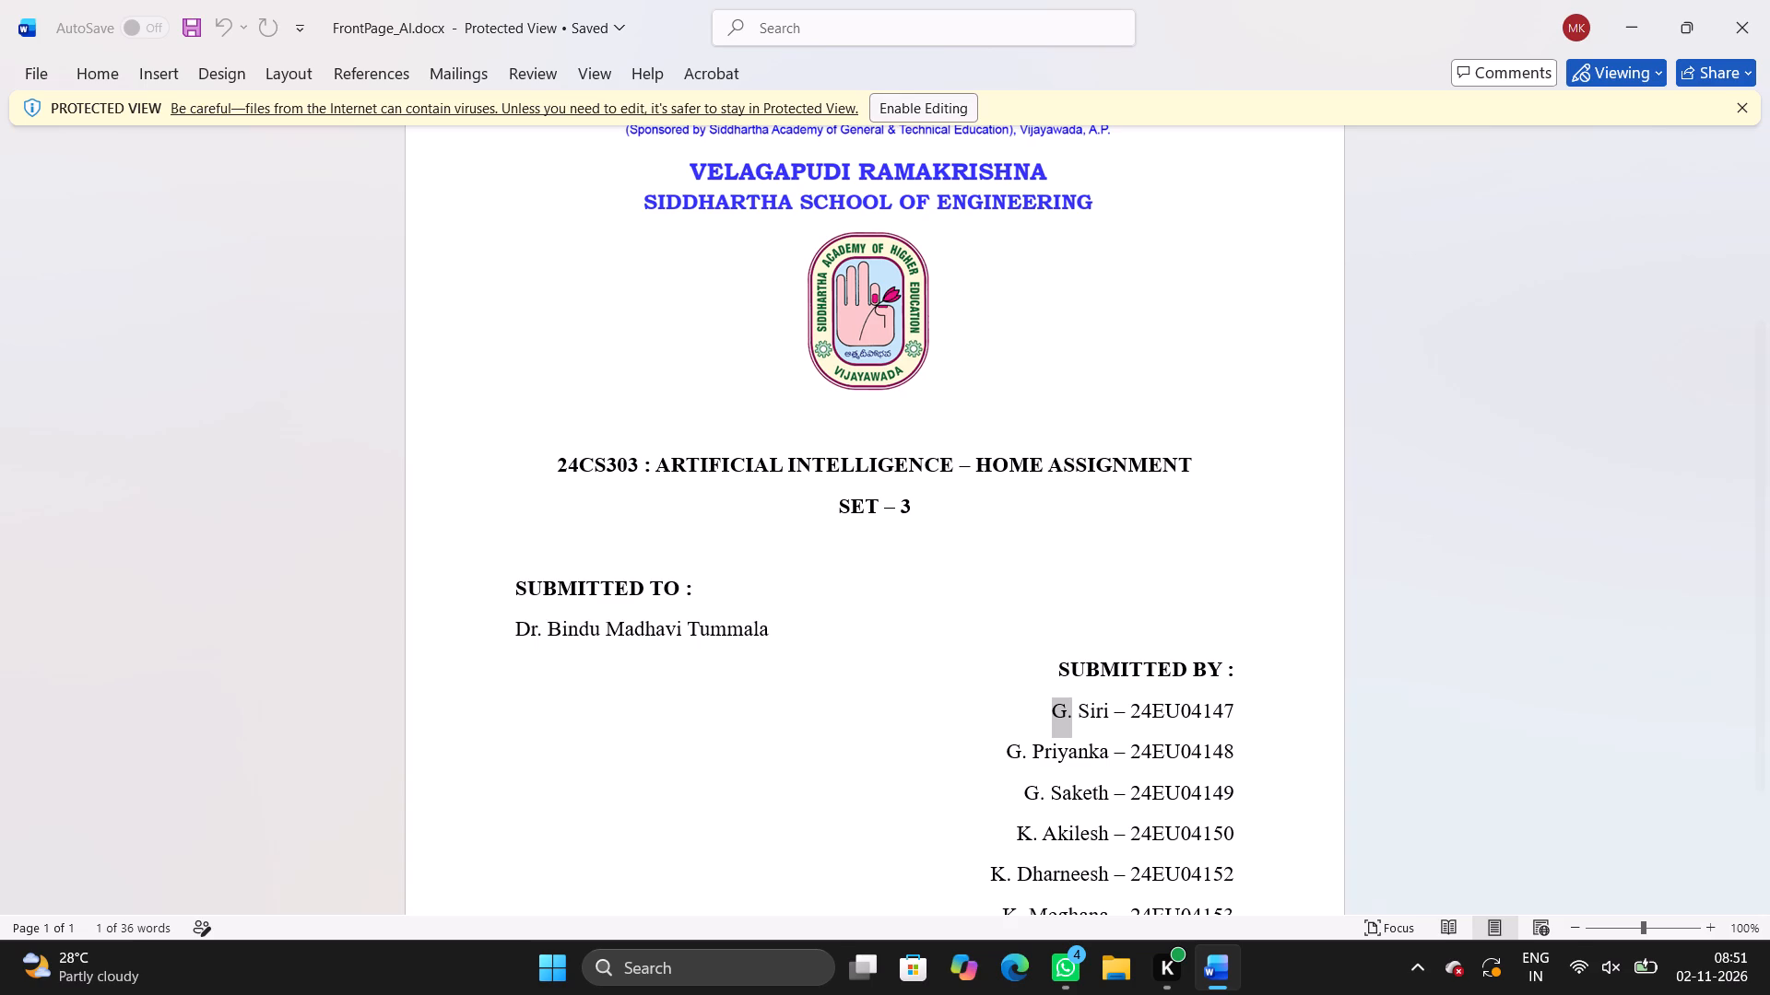
left_click(938, 117)
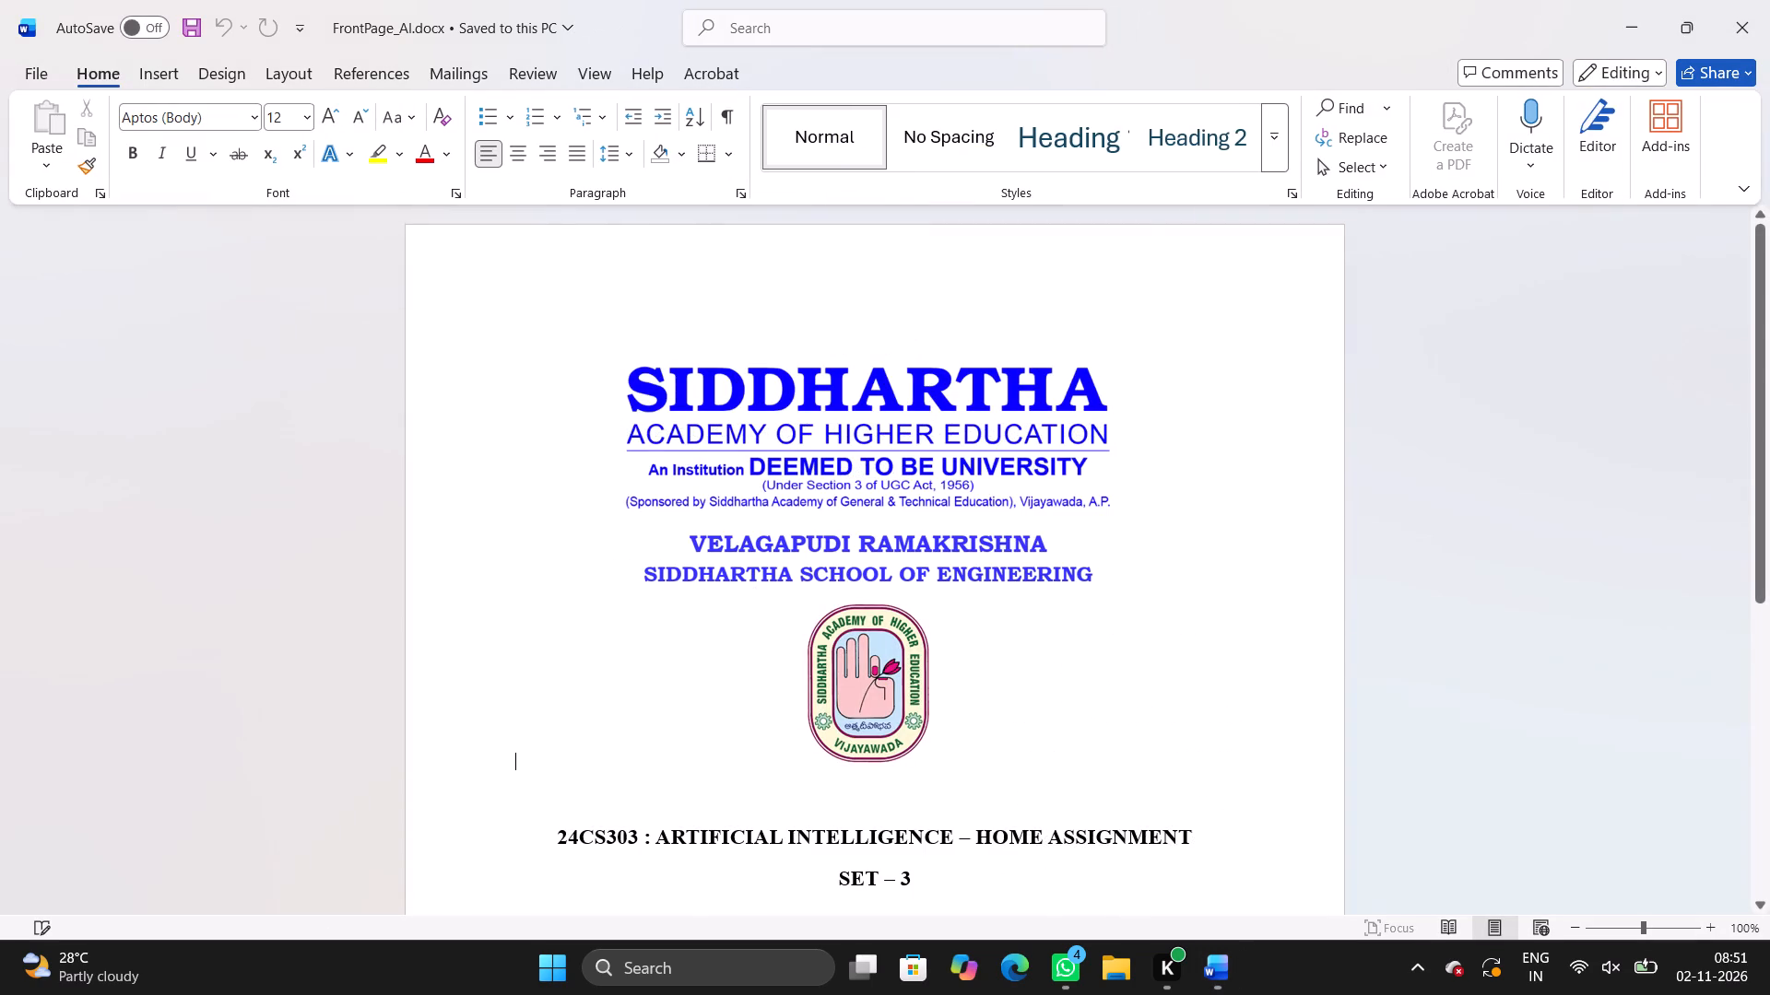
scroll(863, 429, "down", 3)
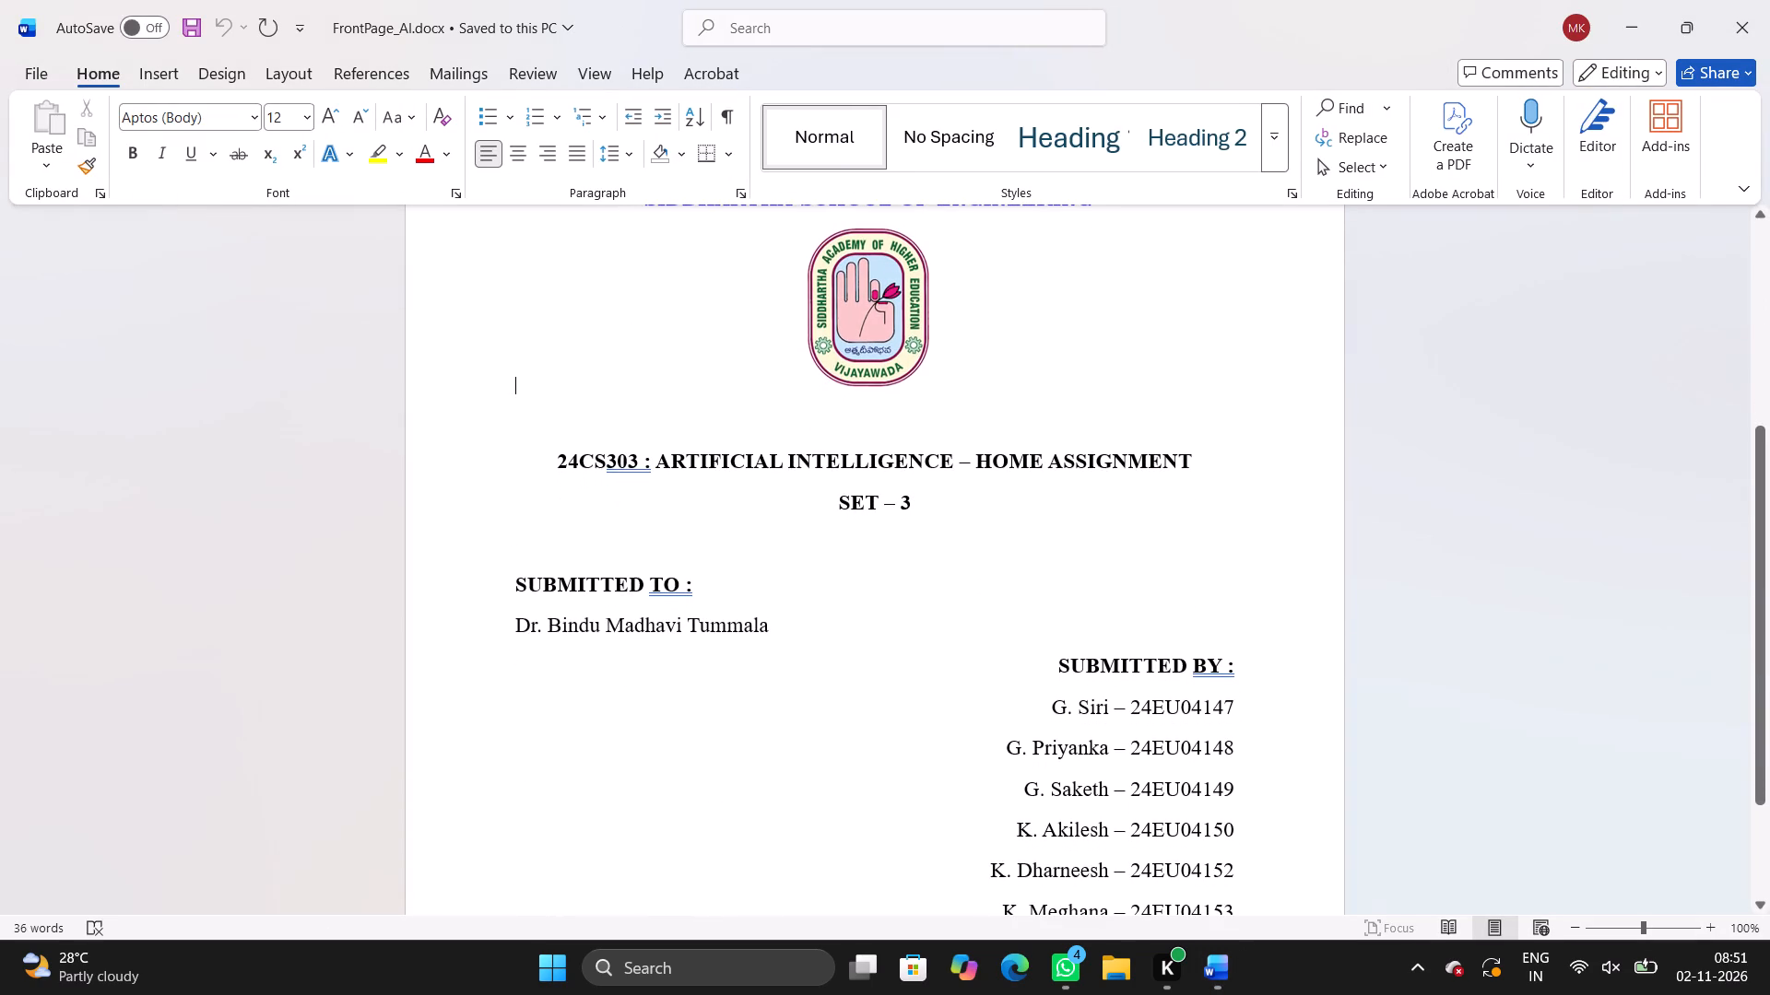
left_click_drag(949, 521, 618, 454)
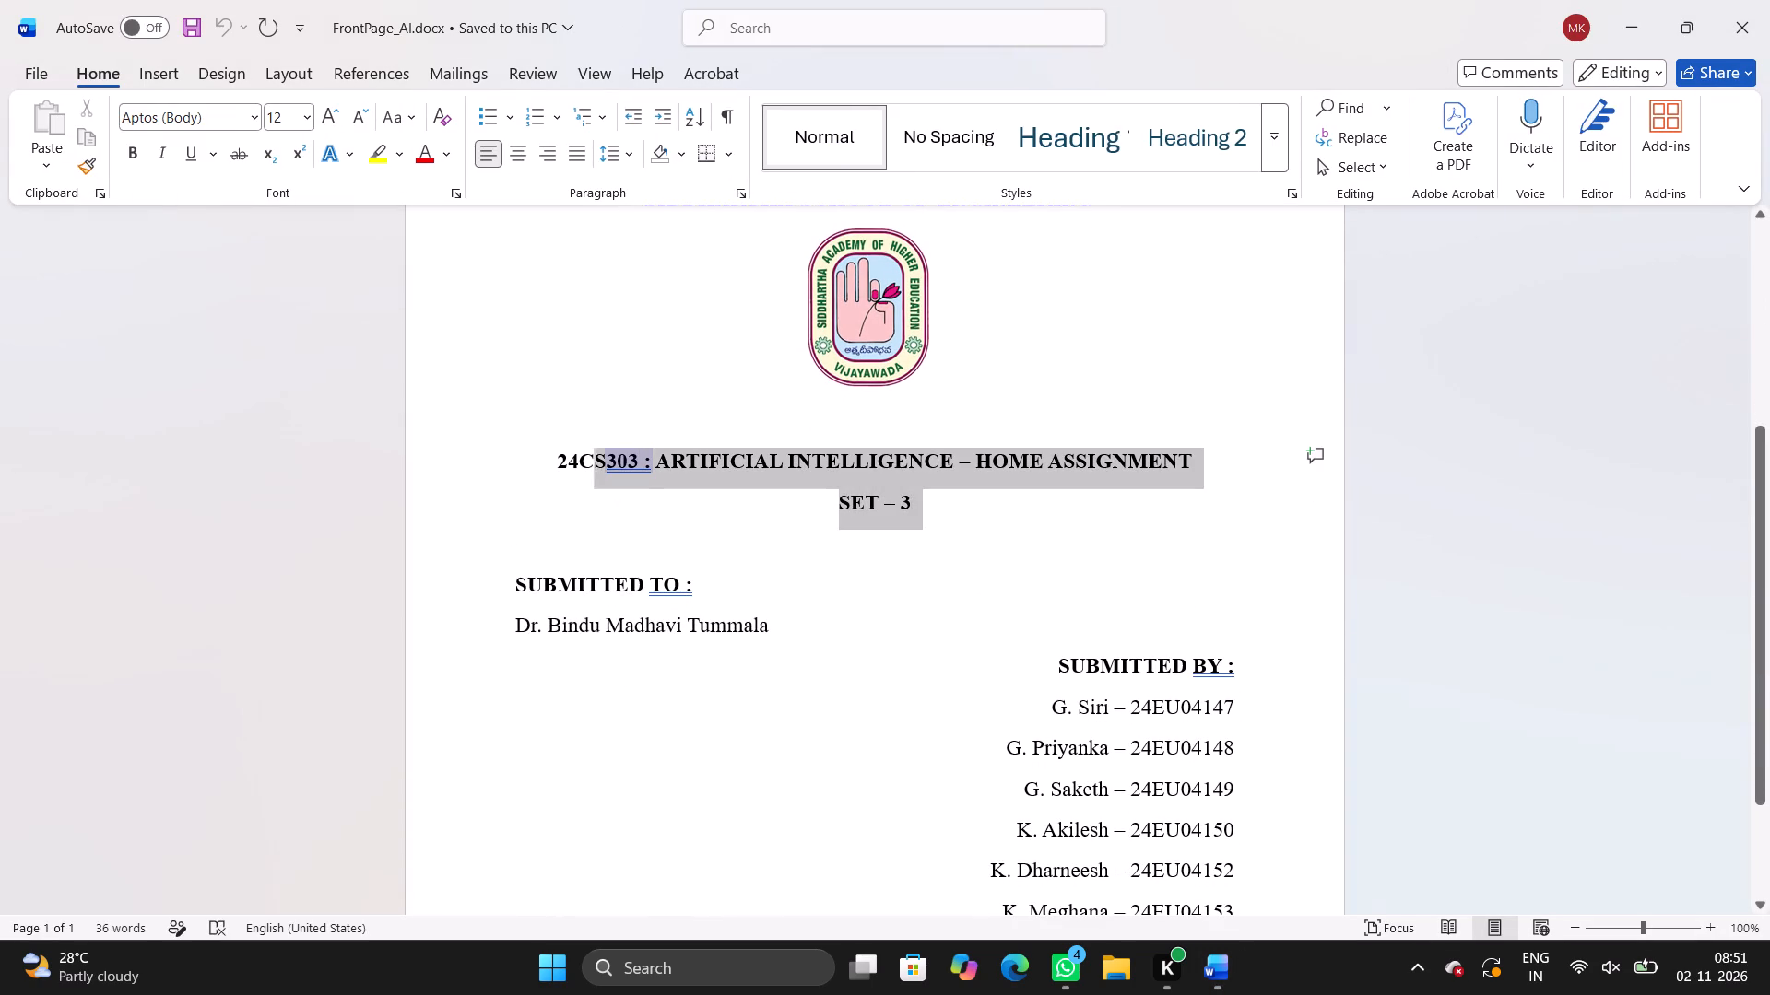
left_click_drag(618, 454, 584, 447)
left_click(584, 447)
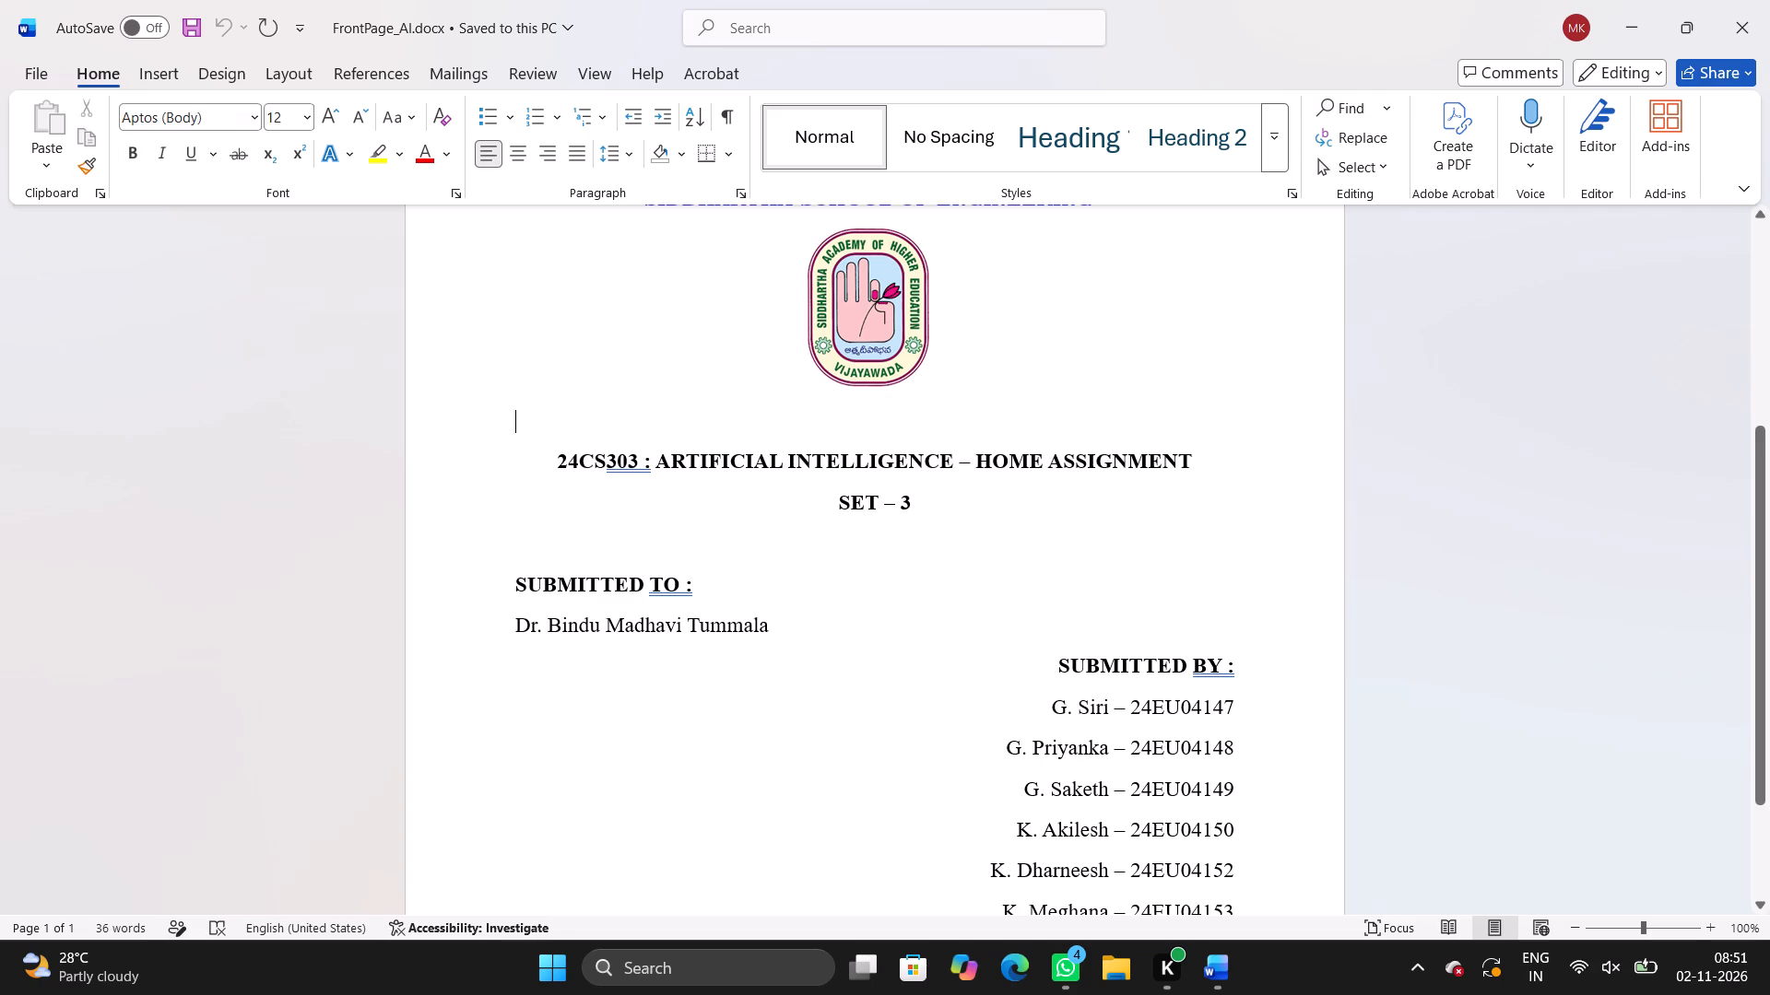
Delete the teacher's name on the line below the SUBMITTED TO heading, leaving that line empty.
left_click_drag(779, 628, 678, 630)
left_click_drag(678, 630, 484, 603)
left_click(505, 620)
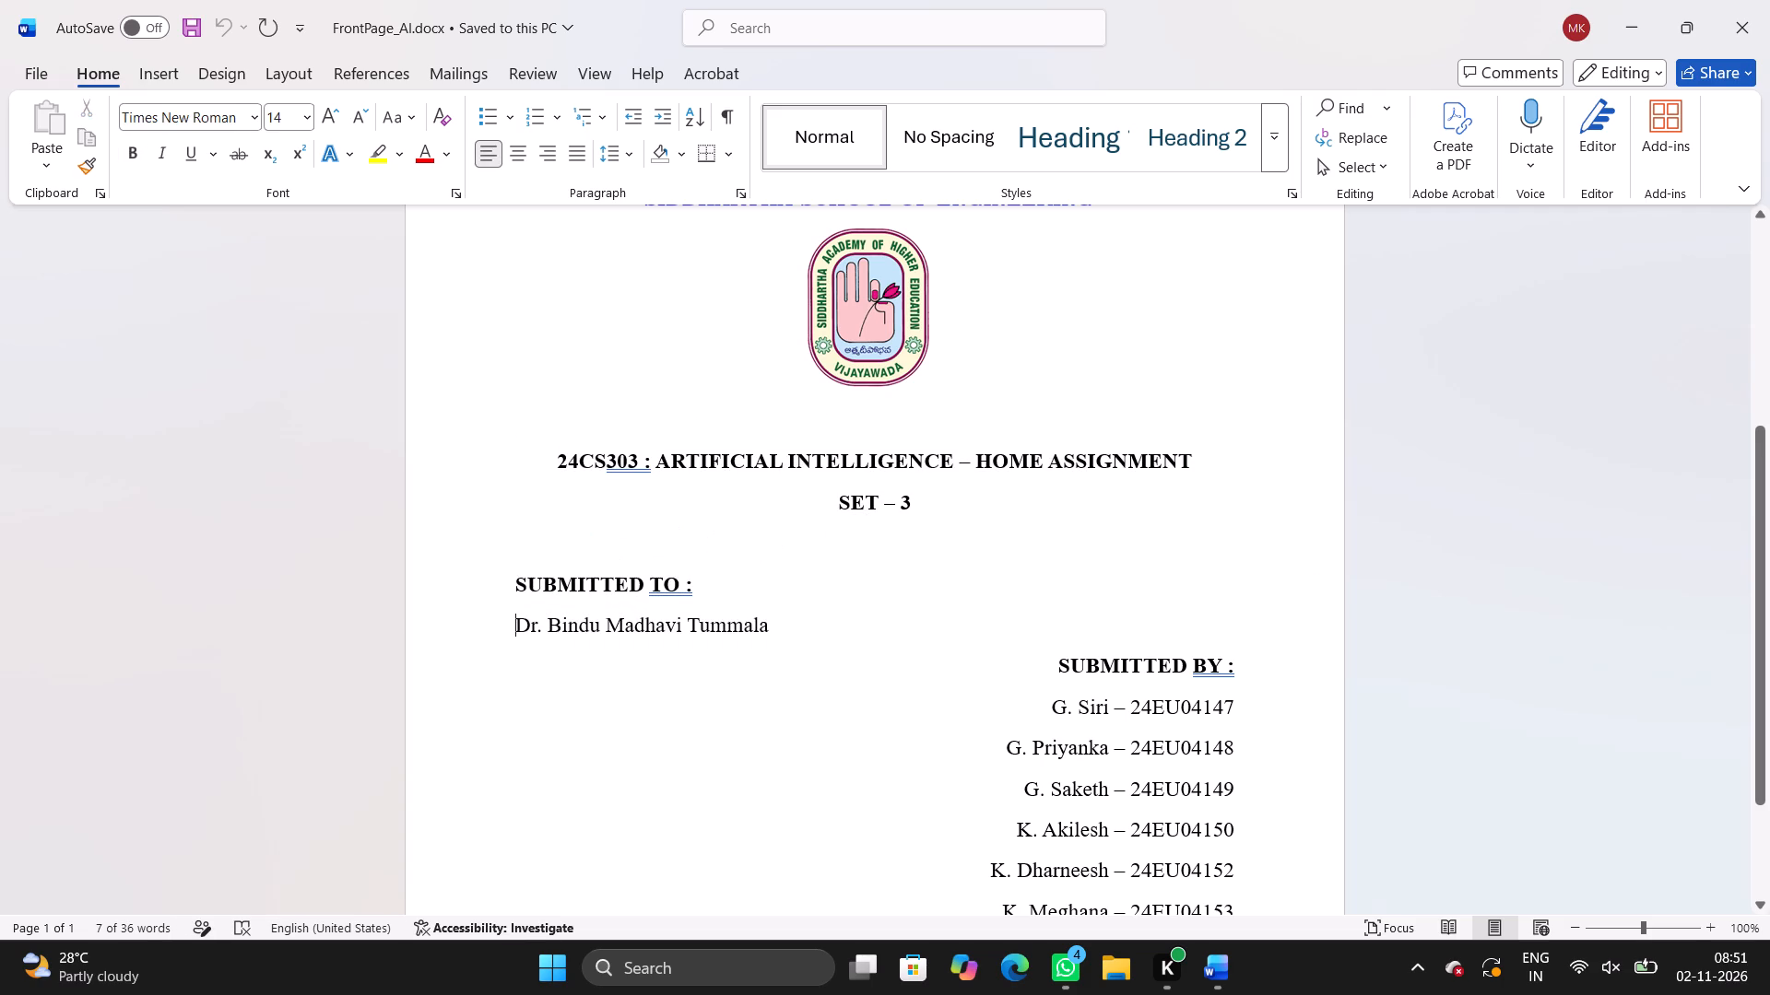
left_click(767, 622)
key("BackSpace")
key("BackSpace")
key("BackSpace")
key("BackSpace")
key("BackSpace")
key("BackSpace")
key("BackSpace")
key("BackSpace")
key("BackSpace")
key("BackSpace")
key("BackSpace")
key("BackSpace")
key("BackSpace")
key("BackSpace")
key("BackSpace")
key("BackSpace")
key("BackSpace")
key("BackSpace")
key("BackSpace")
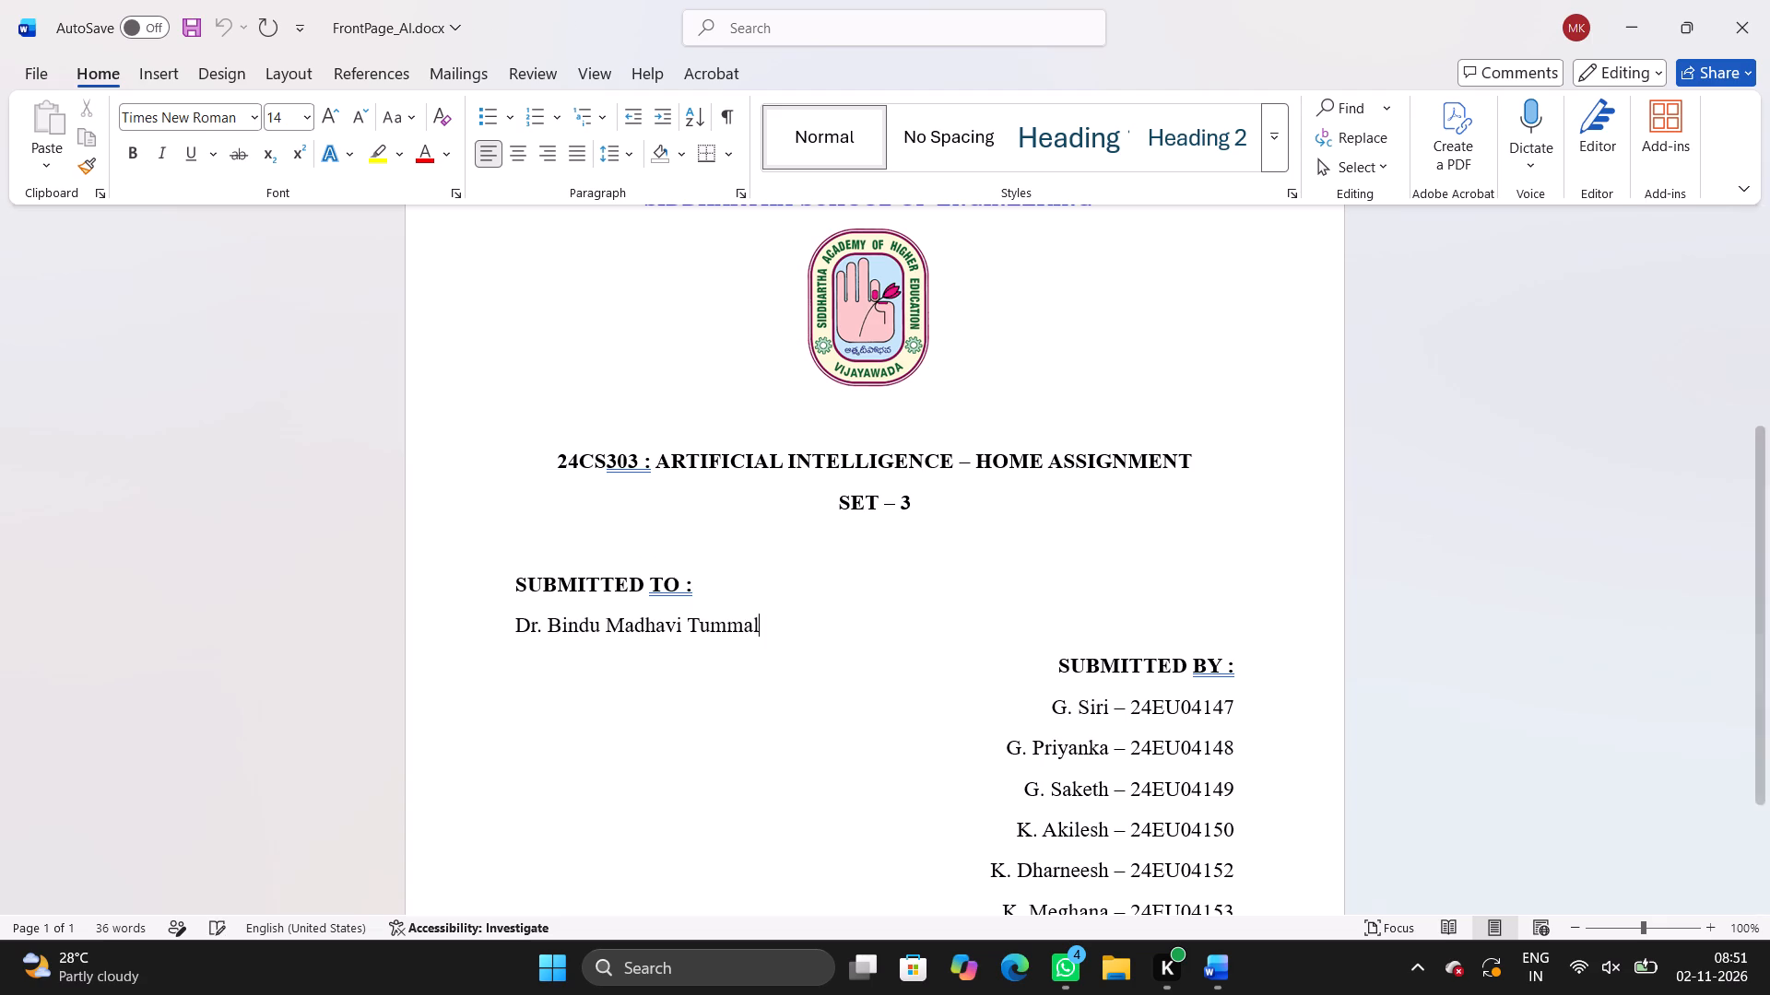
key("BackSpace")
key("BackSpace")
key("BackSpace")
key("BackSpace")
key("BackSpace")
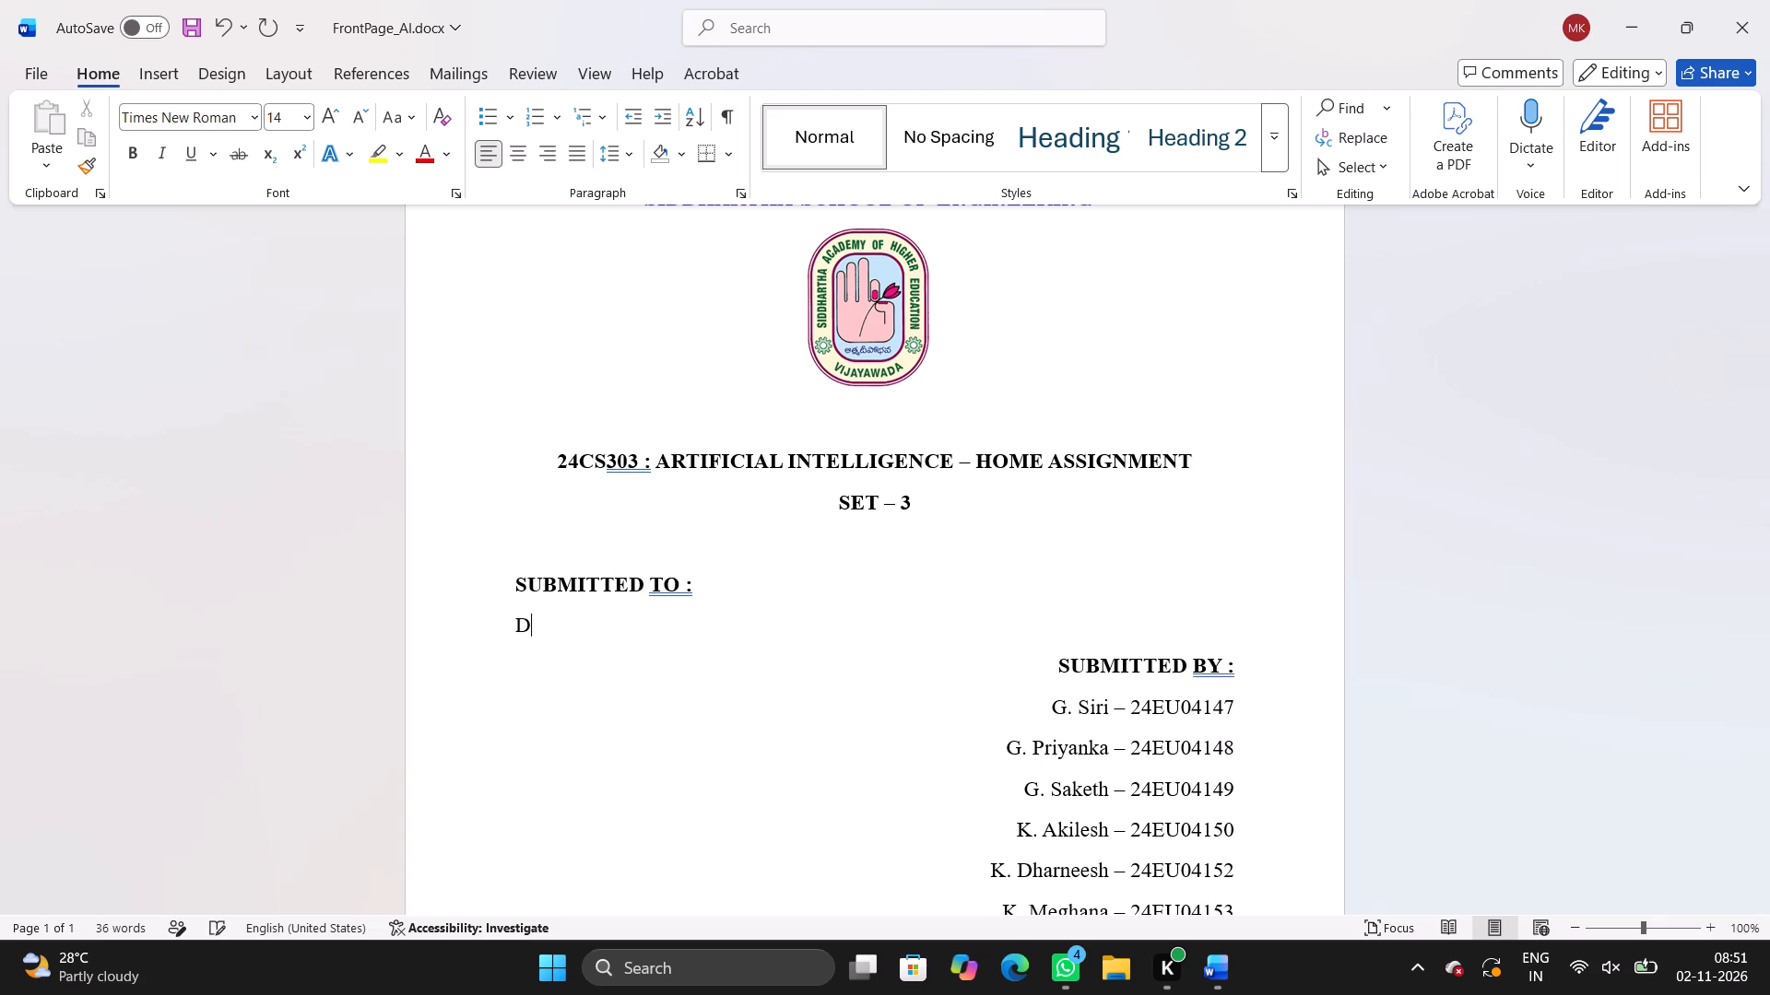
key("BackSpace")
Delete the first five student entries under SUBMITTED BY, keeping only the last student's line.
scroll(767, 622, "down", 1)
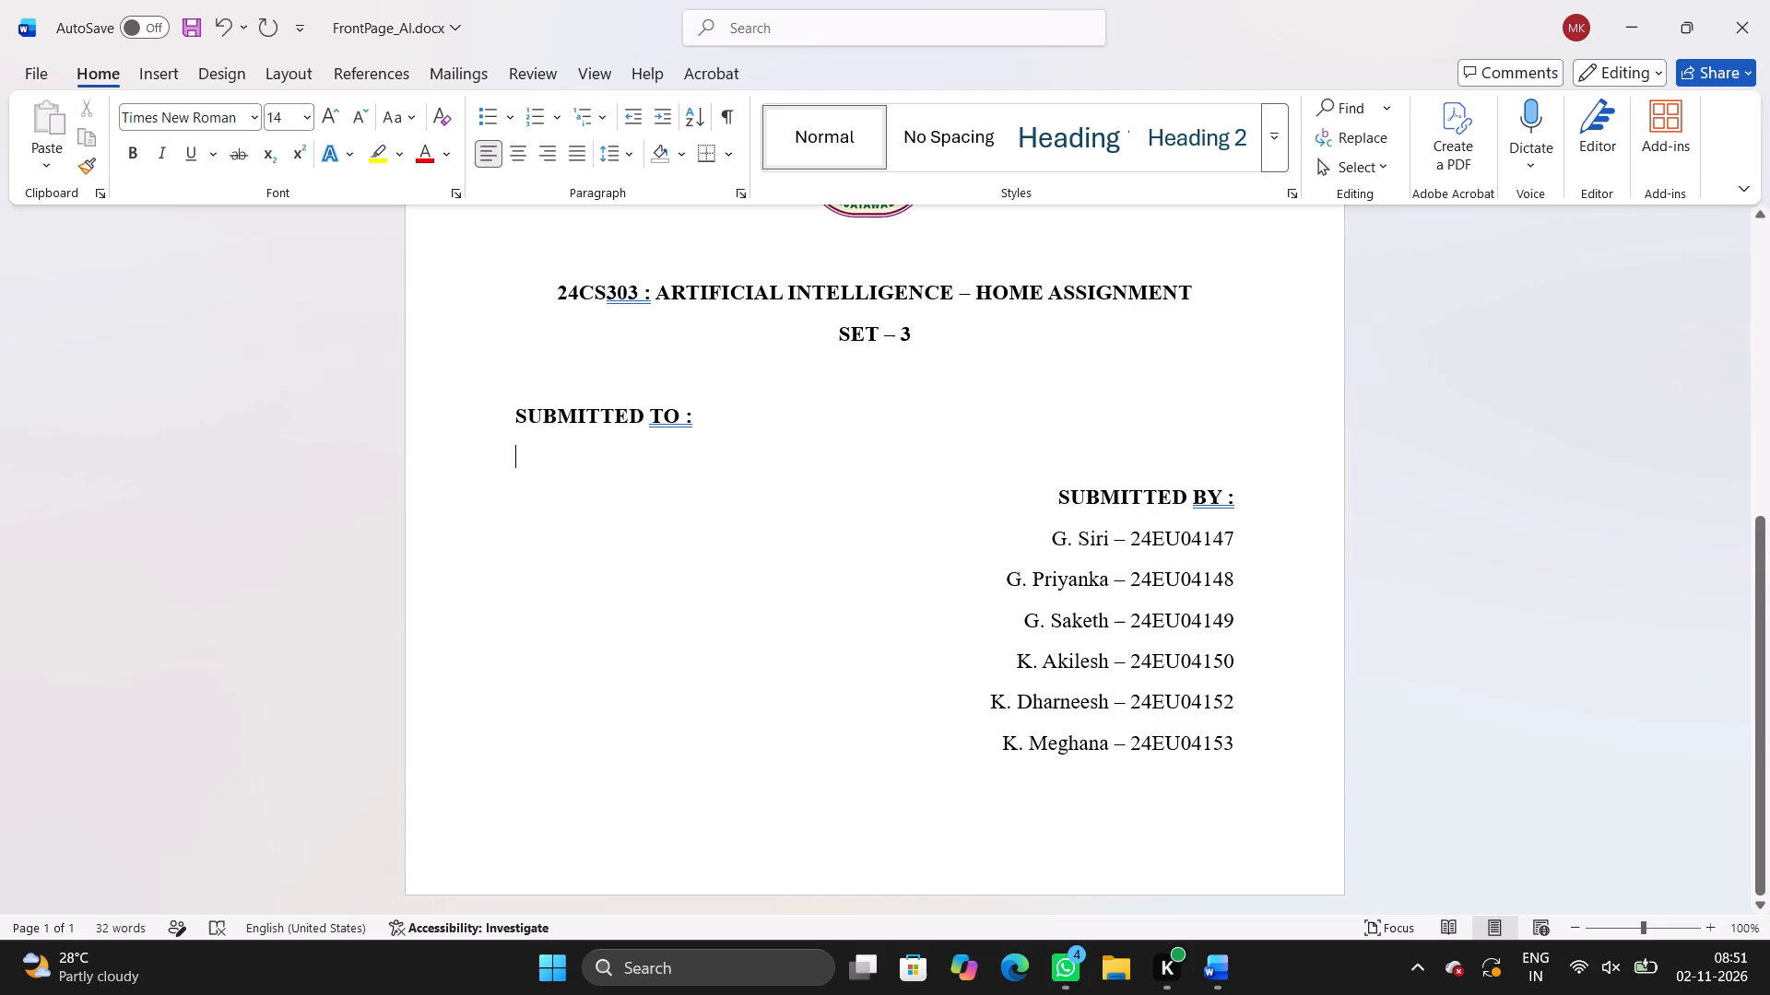
left_click_drag(1045, 533, 1198, 770)
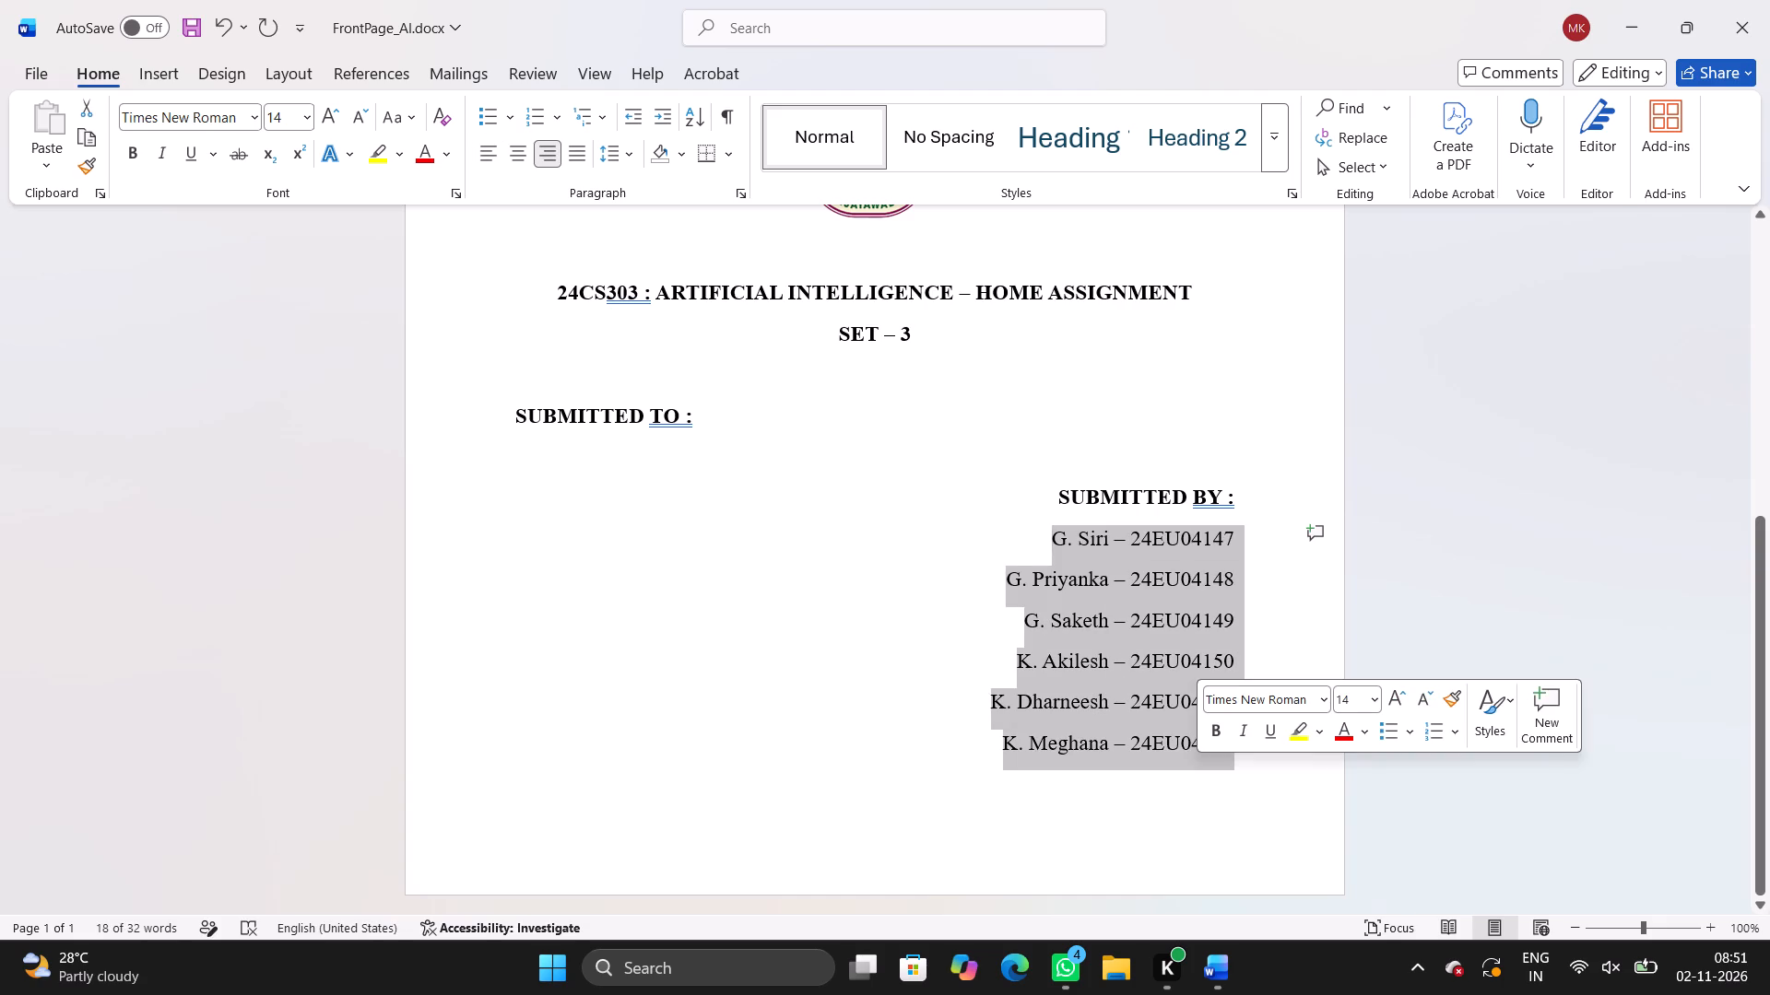
left_click(1198, 770)
left_click_drag(1245, 706, 1091, 702)
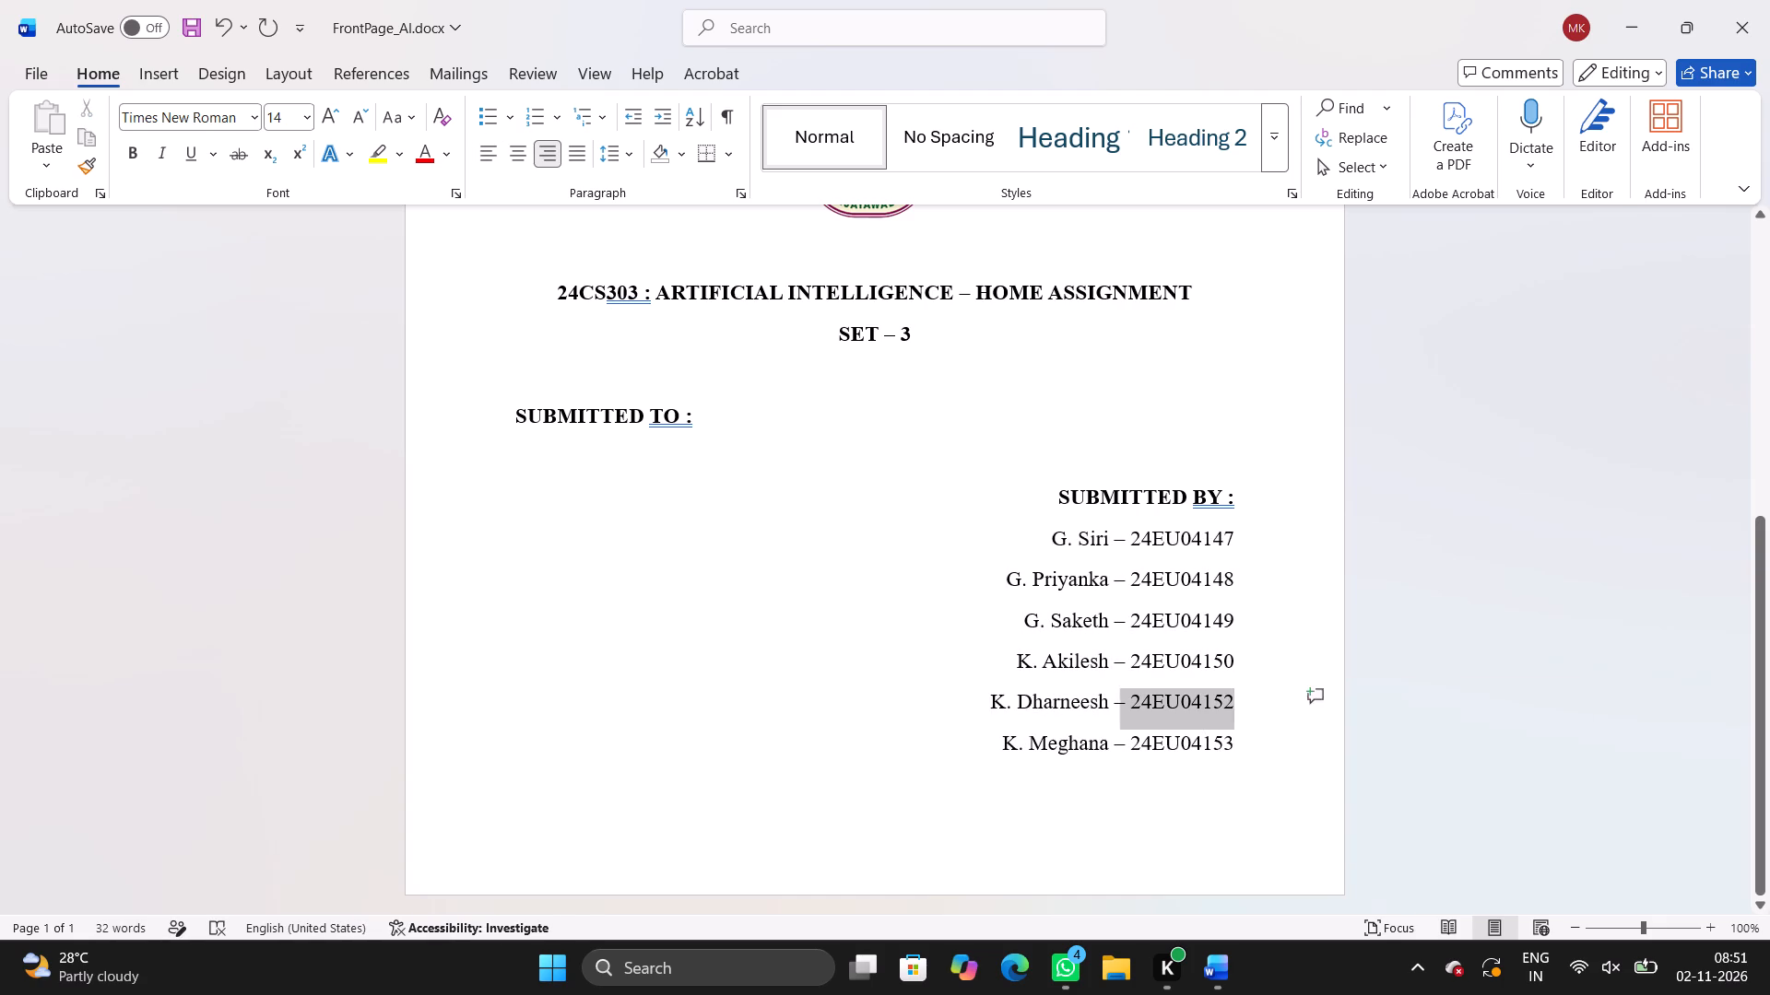
left_click_drag(1091, 702, 996, 551)
key("BackSpace")
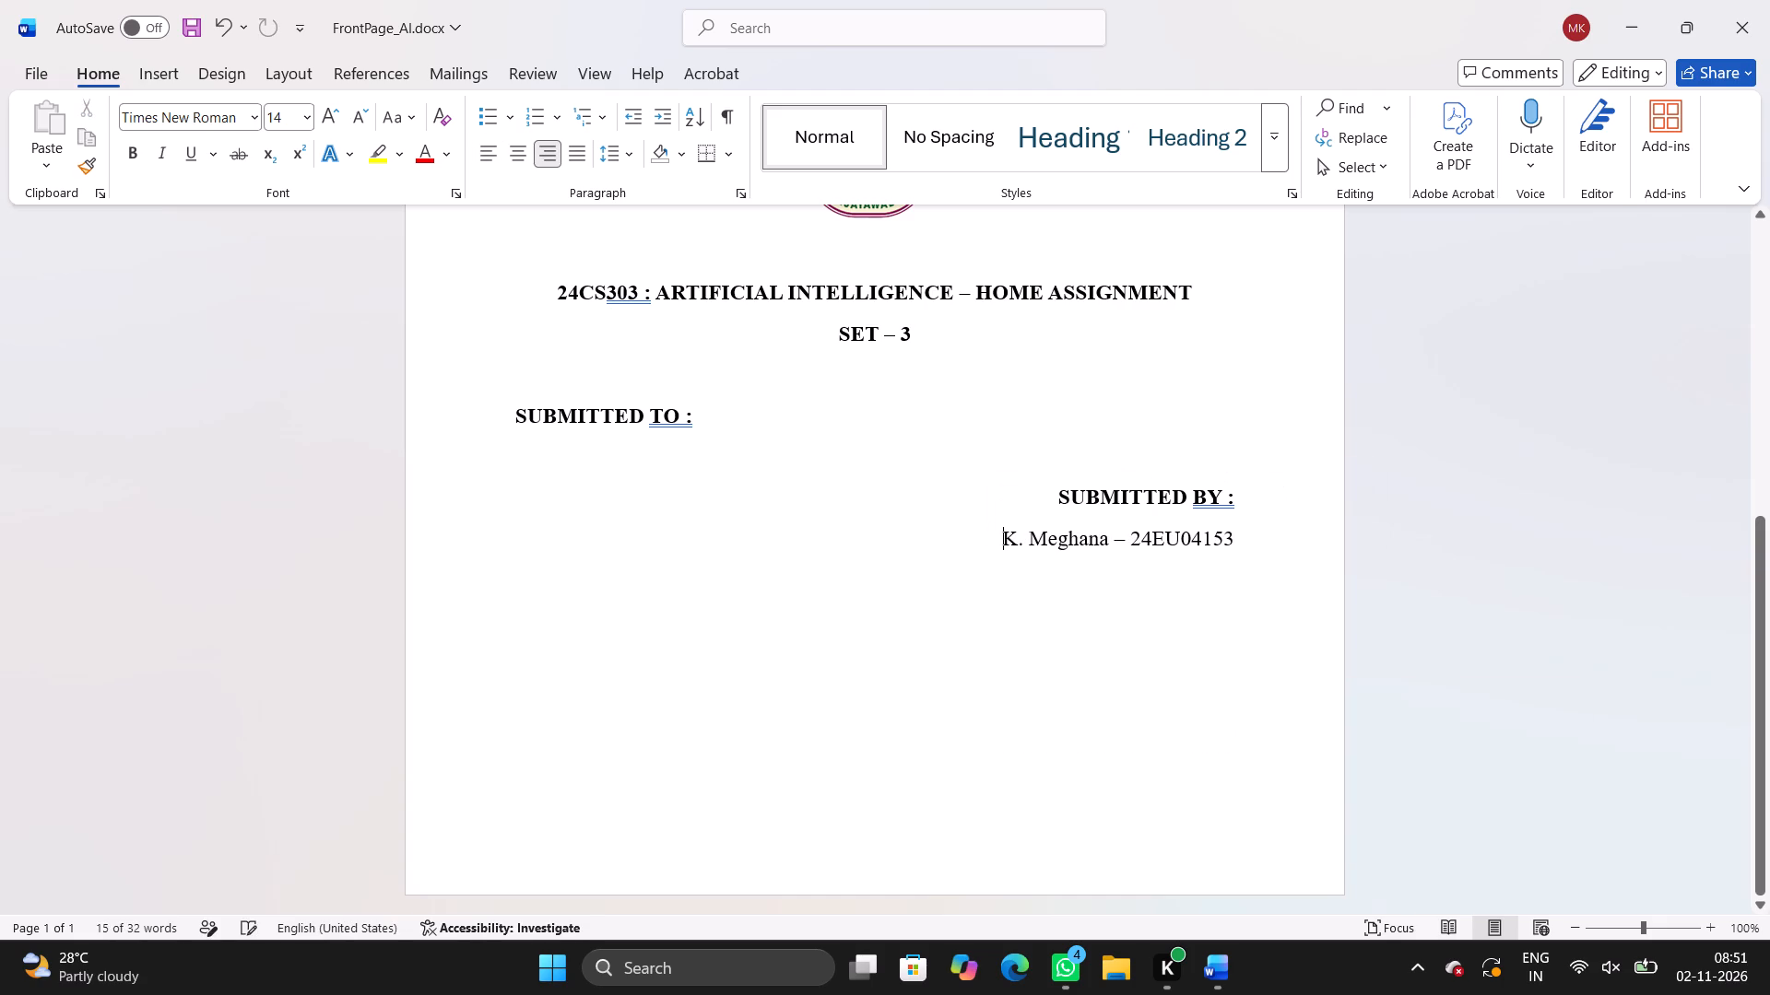
Place the text cursor on the empty line below the SUBMITTED TO heading.
left_click(1100, 453)
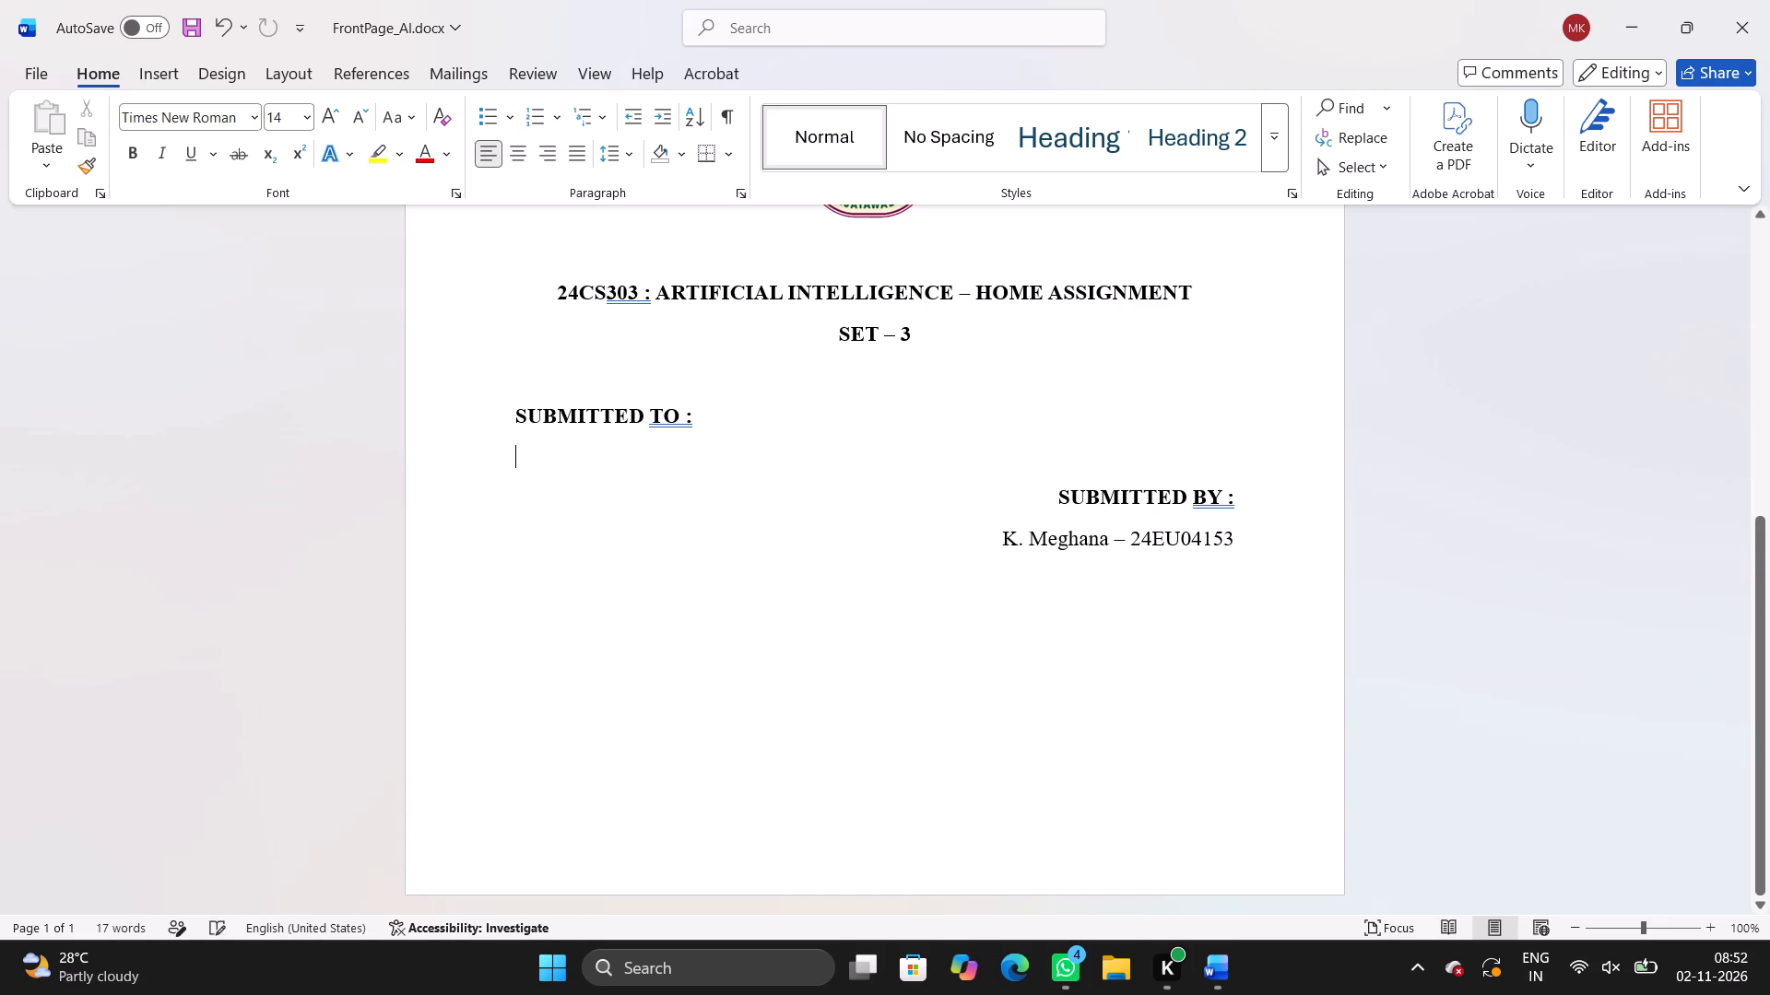
Insert five blank lines between the SUBMITTED TO and SUBMITTED BY headings to space them apart.
key("Return")
key("Return")
key("Return")
key("Return")
key("Return")
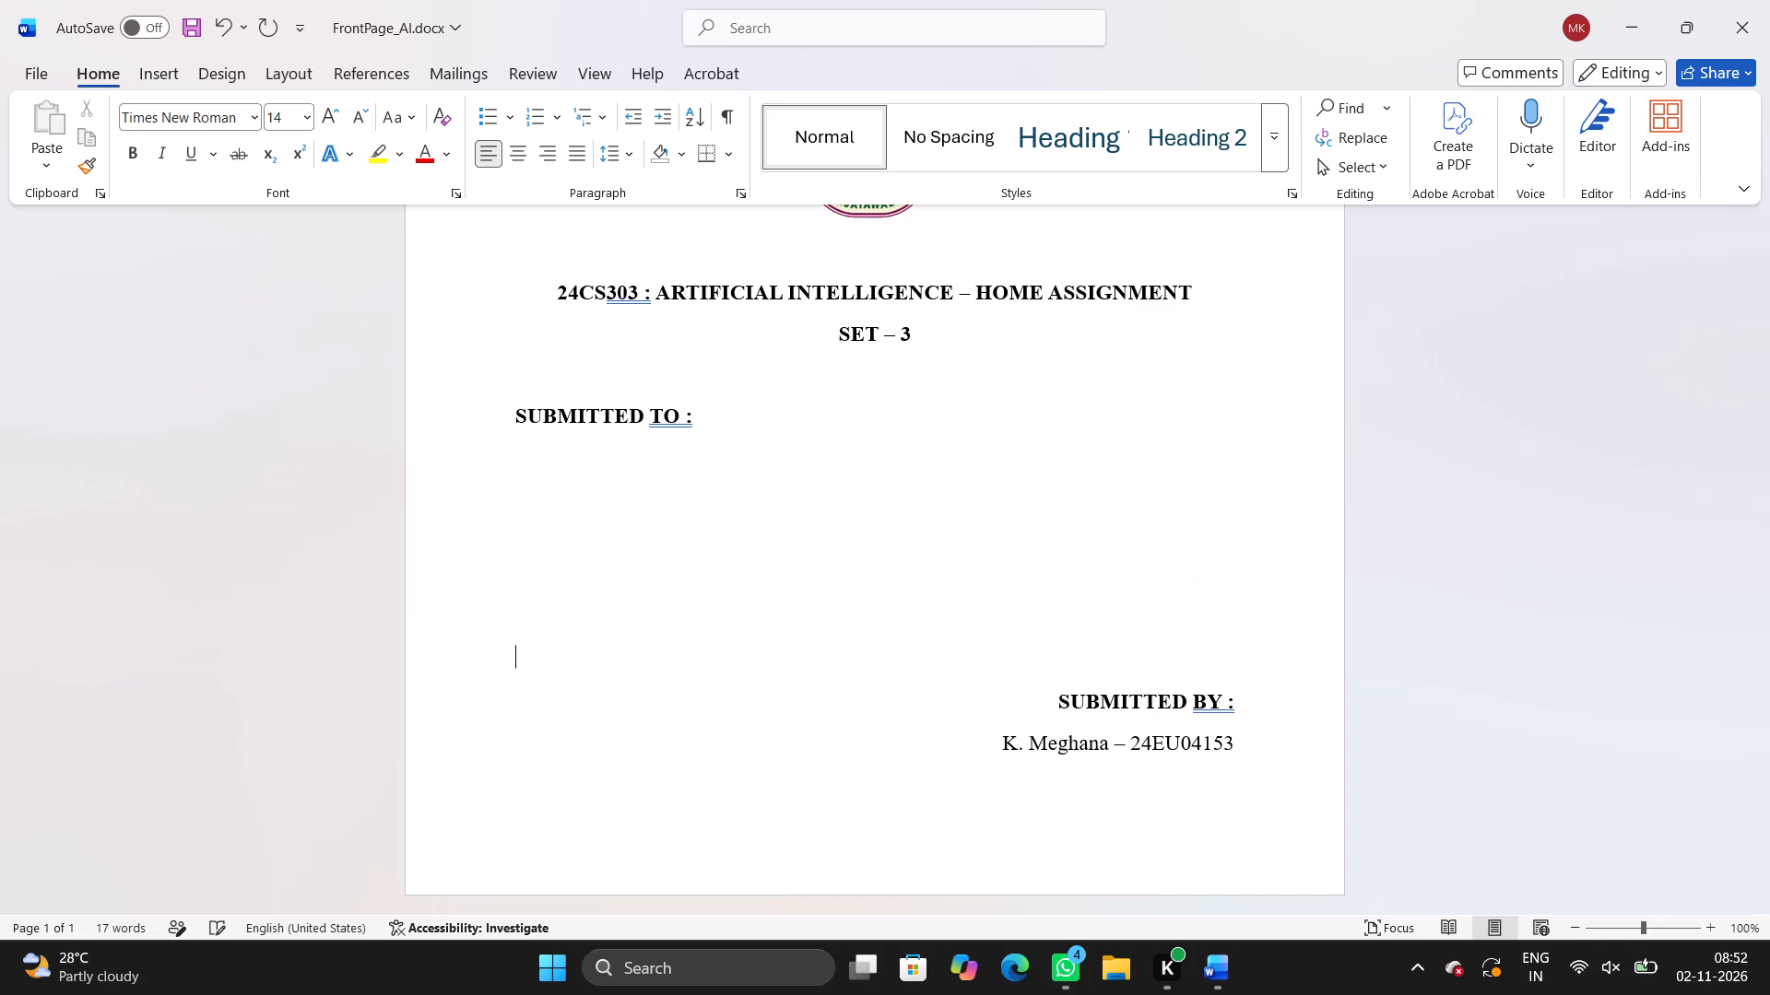
key("Return")
key("BackSpace")
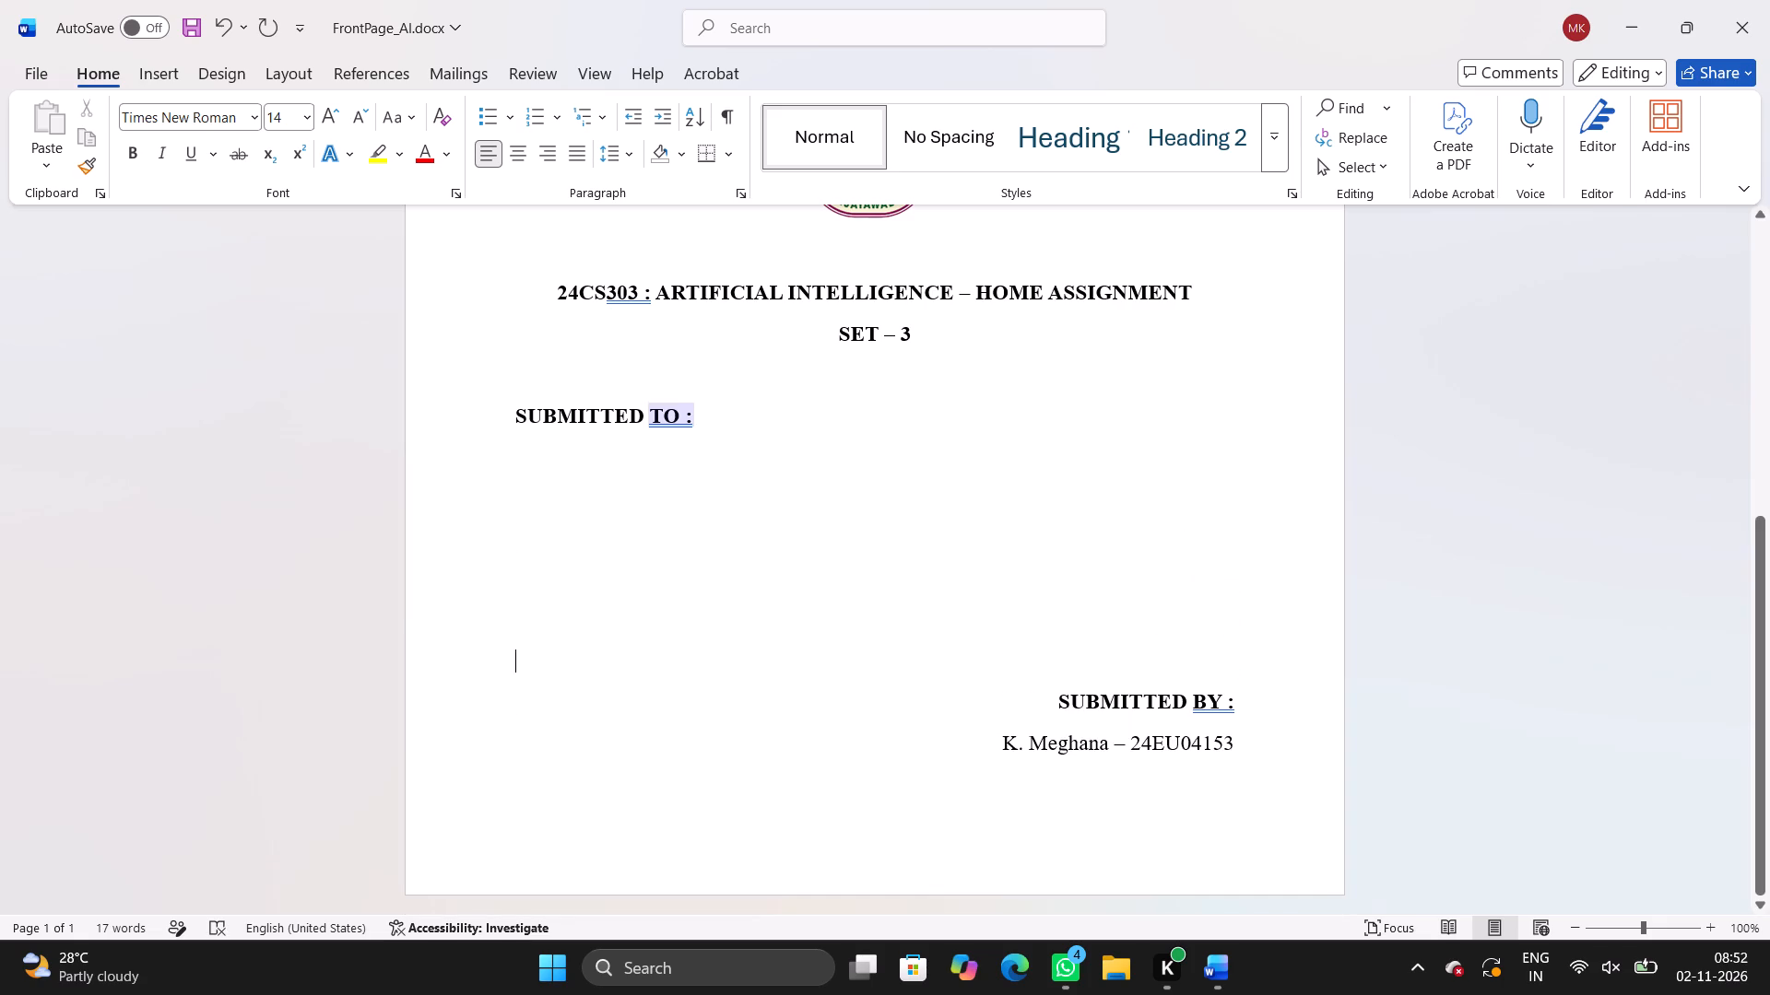
Replace the course name after 24CS303 in the assignment title line with CONSTITUTION OF INDIA.
left_click(714, 428)
scroll(714, 428, "up", 4)
scroll(714, 428, "down", 2)
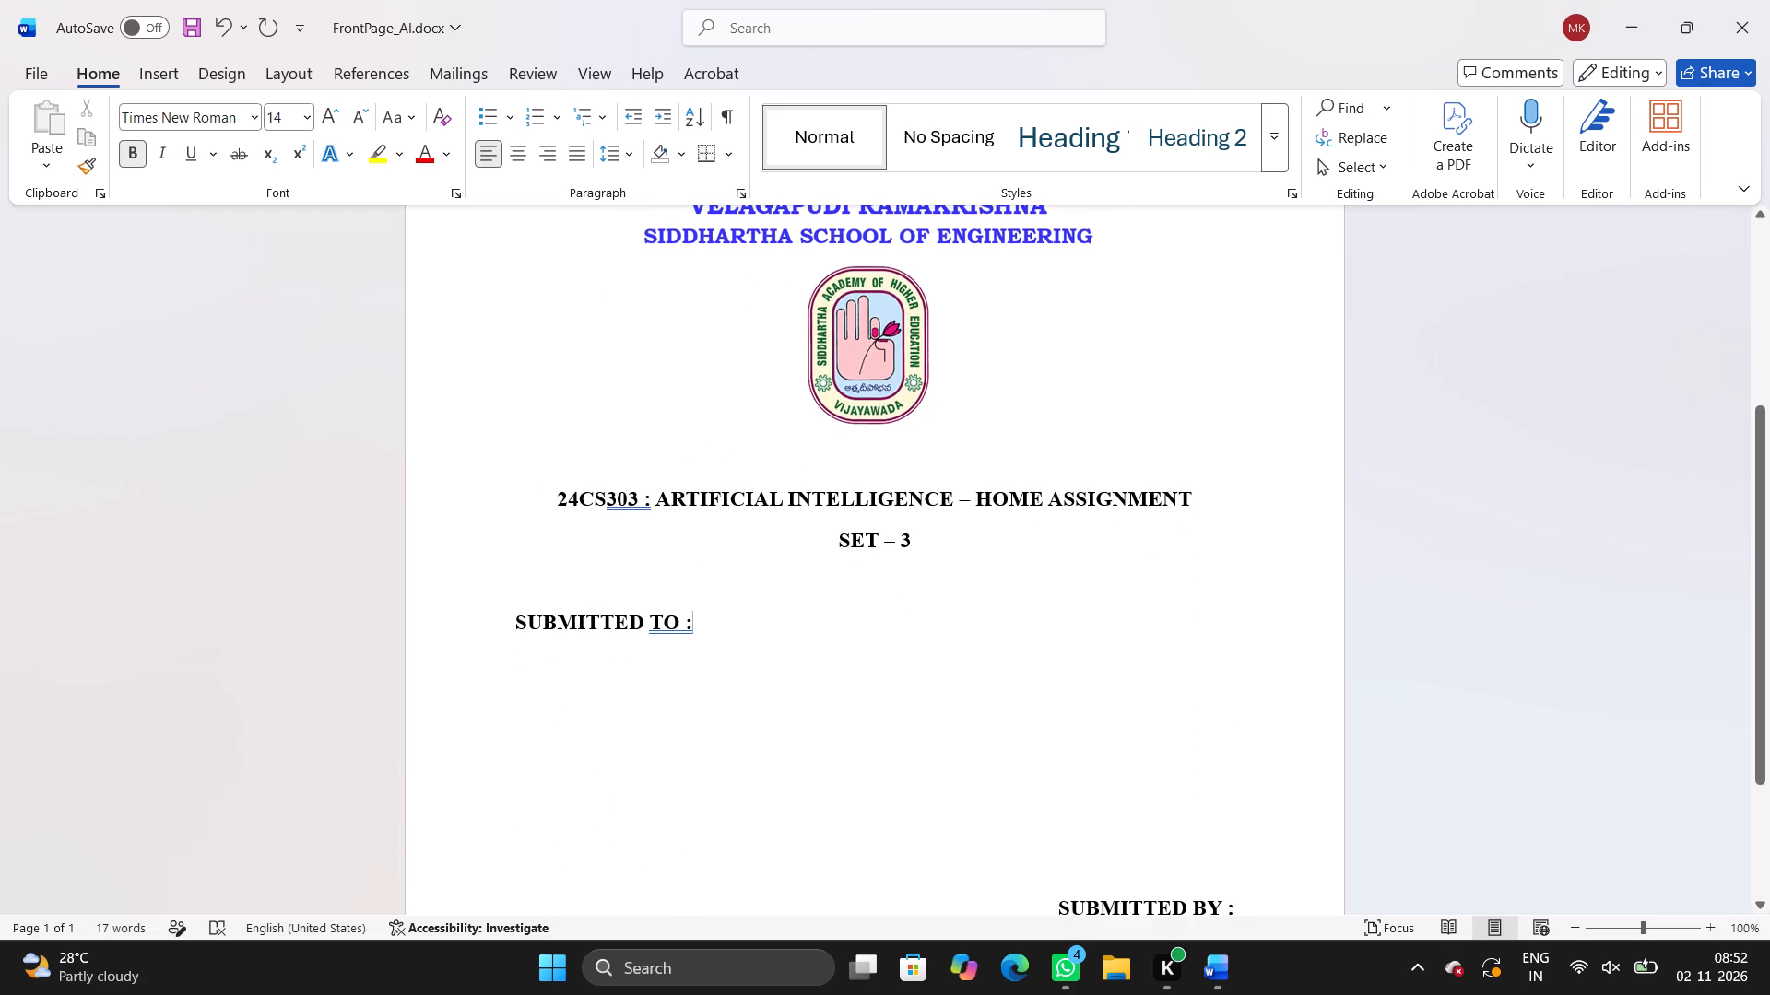
left_click_drag(549, 503, 645, 502)
left_click(733, 566)
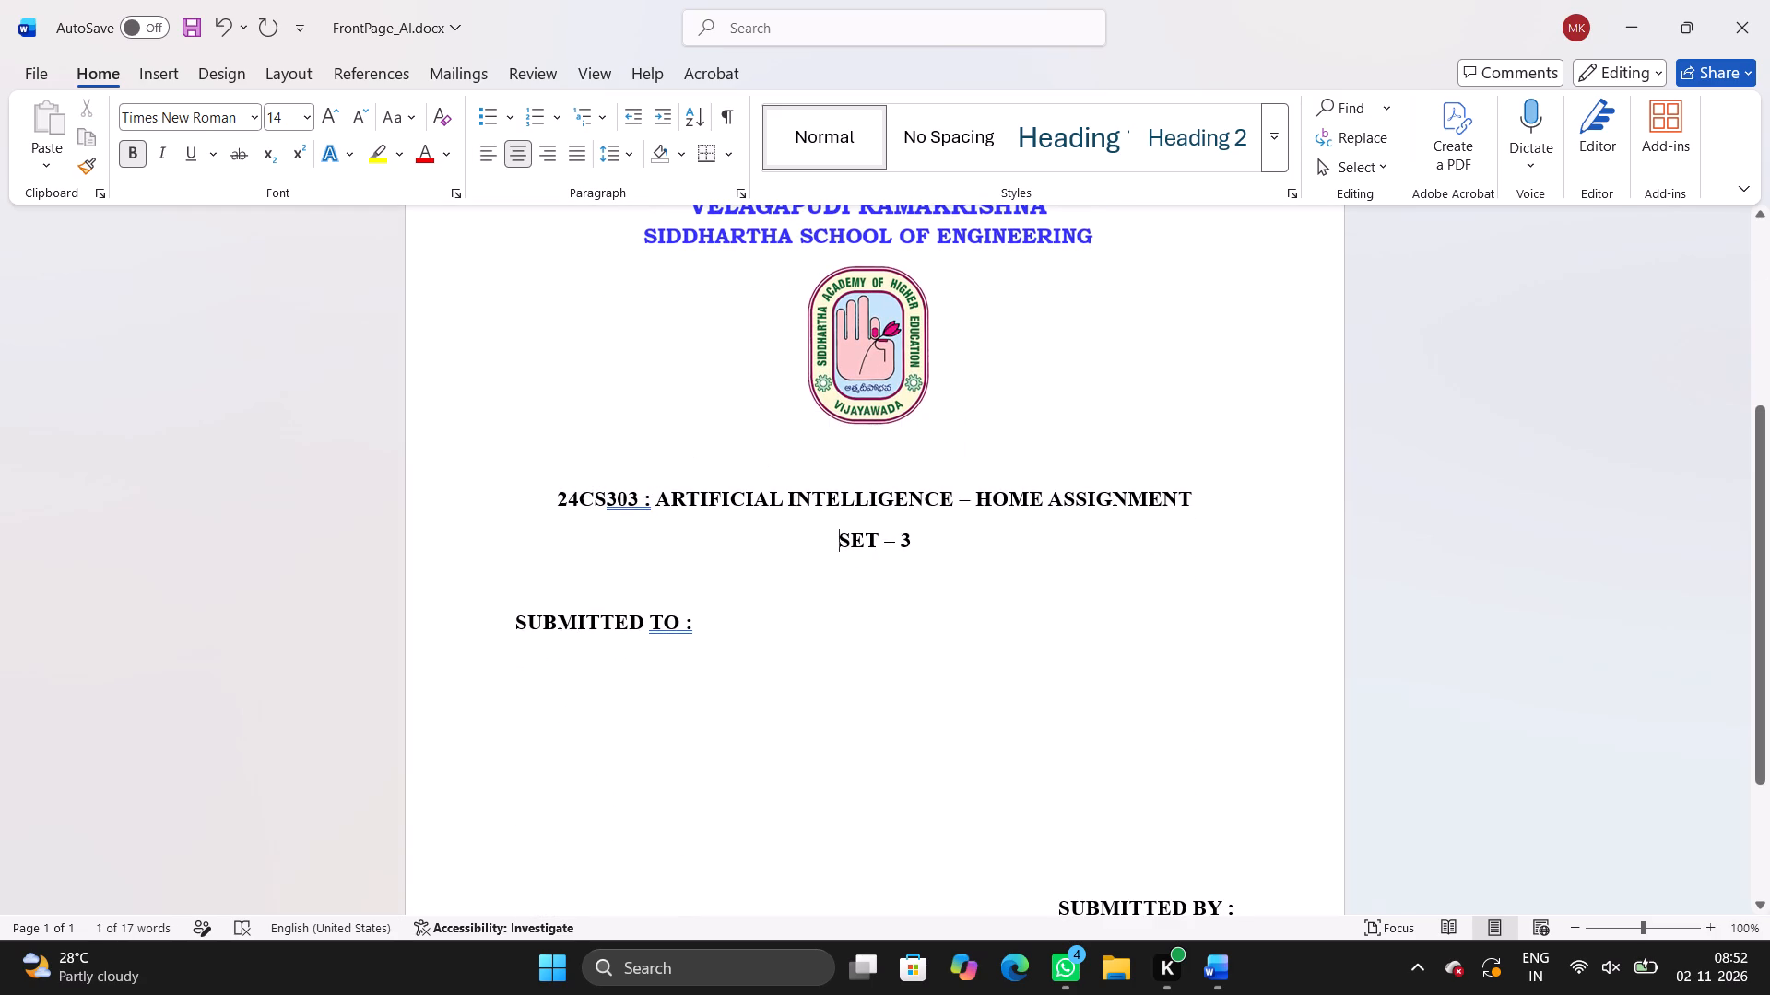
double_click(948, 498)
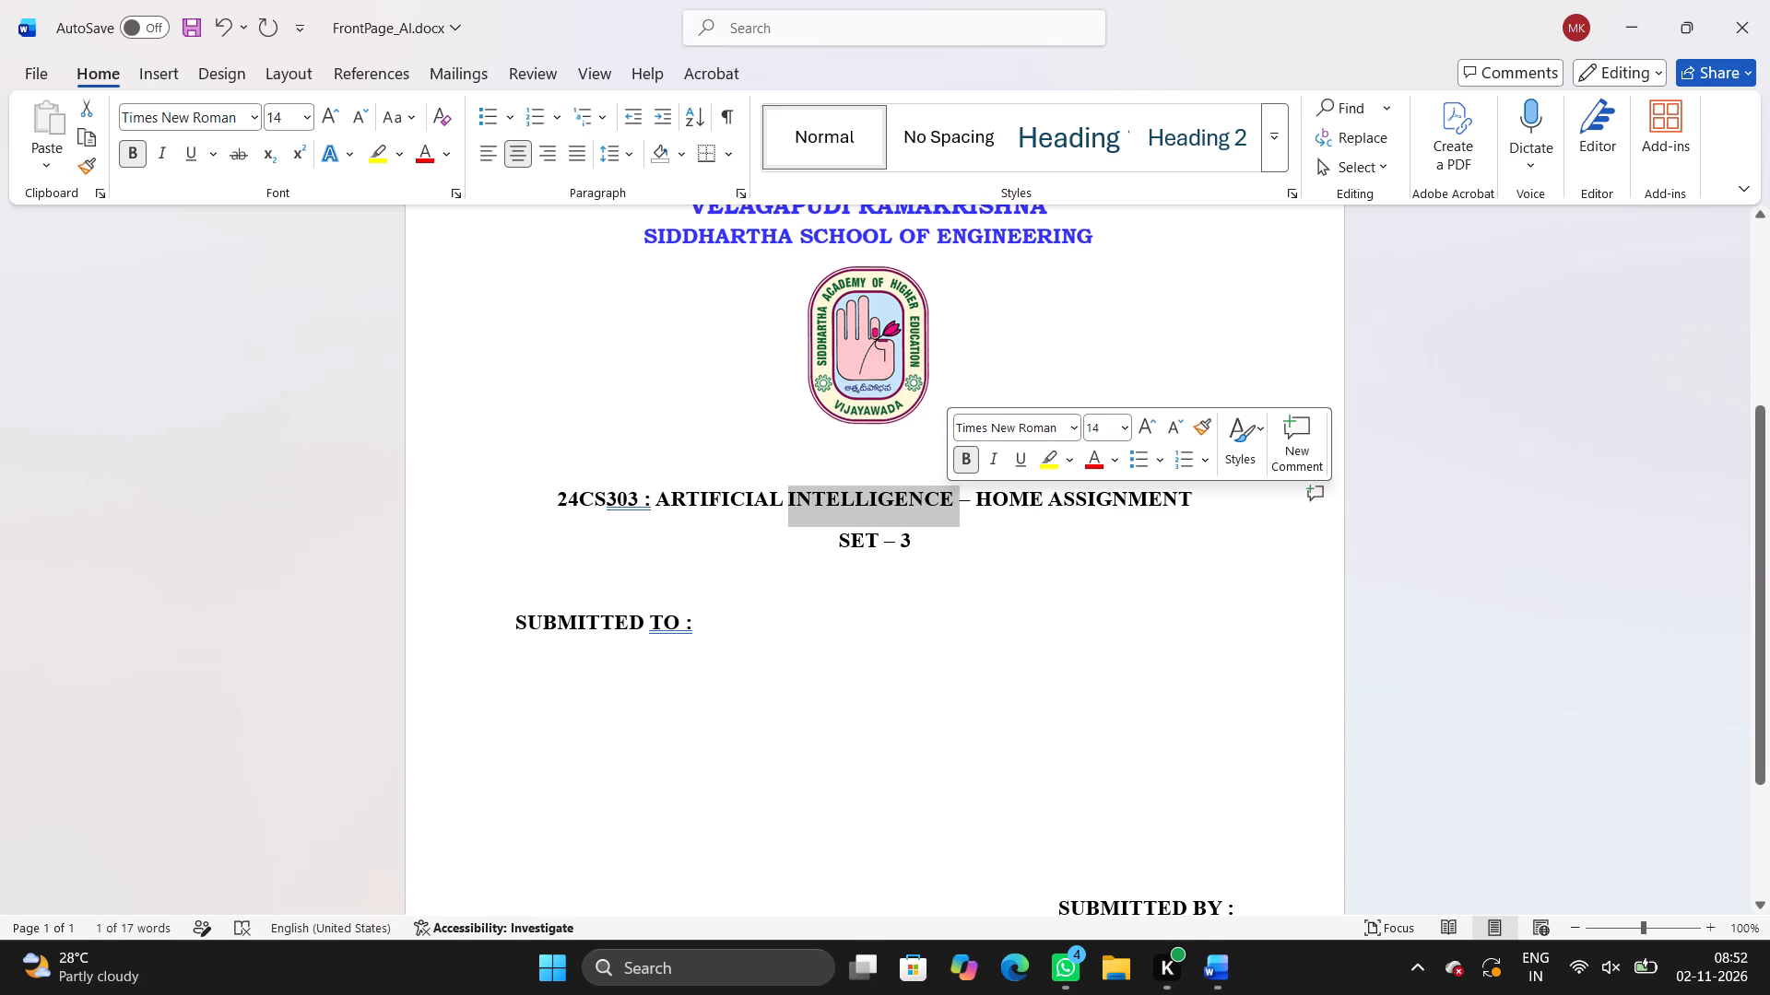
key("BackSpace")
key("BackSpace")
key("BackSpace")
key("BackSpace")
key("BackSpace")
key("BackSpace")
key("BackSpace")
key("BackSpace")
key("BackSpace")
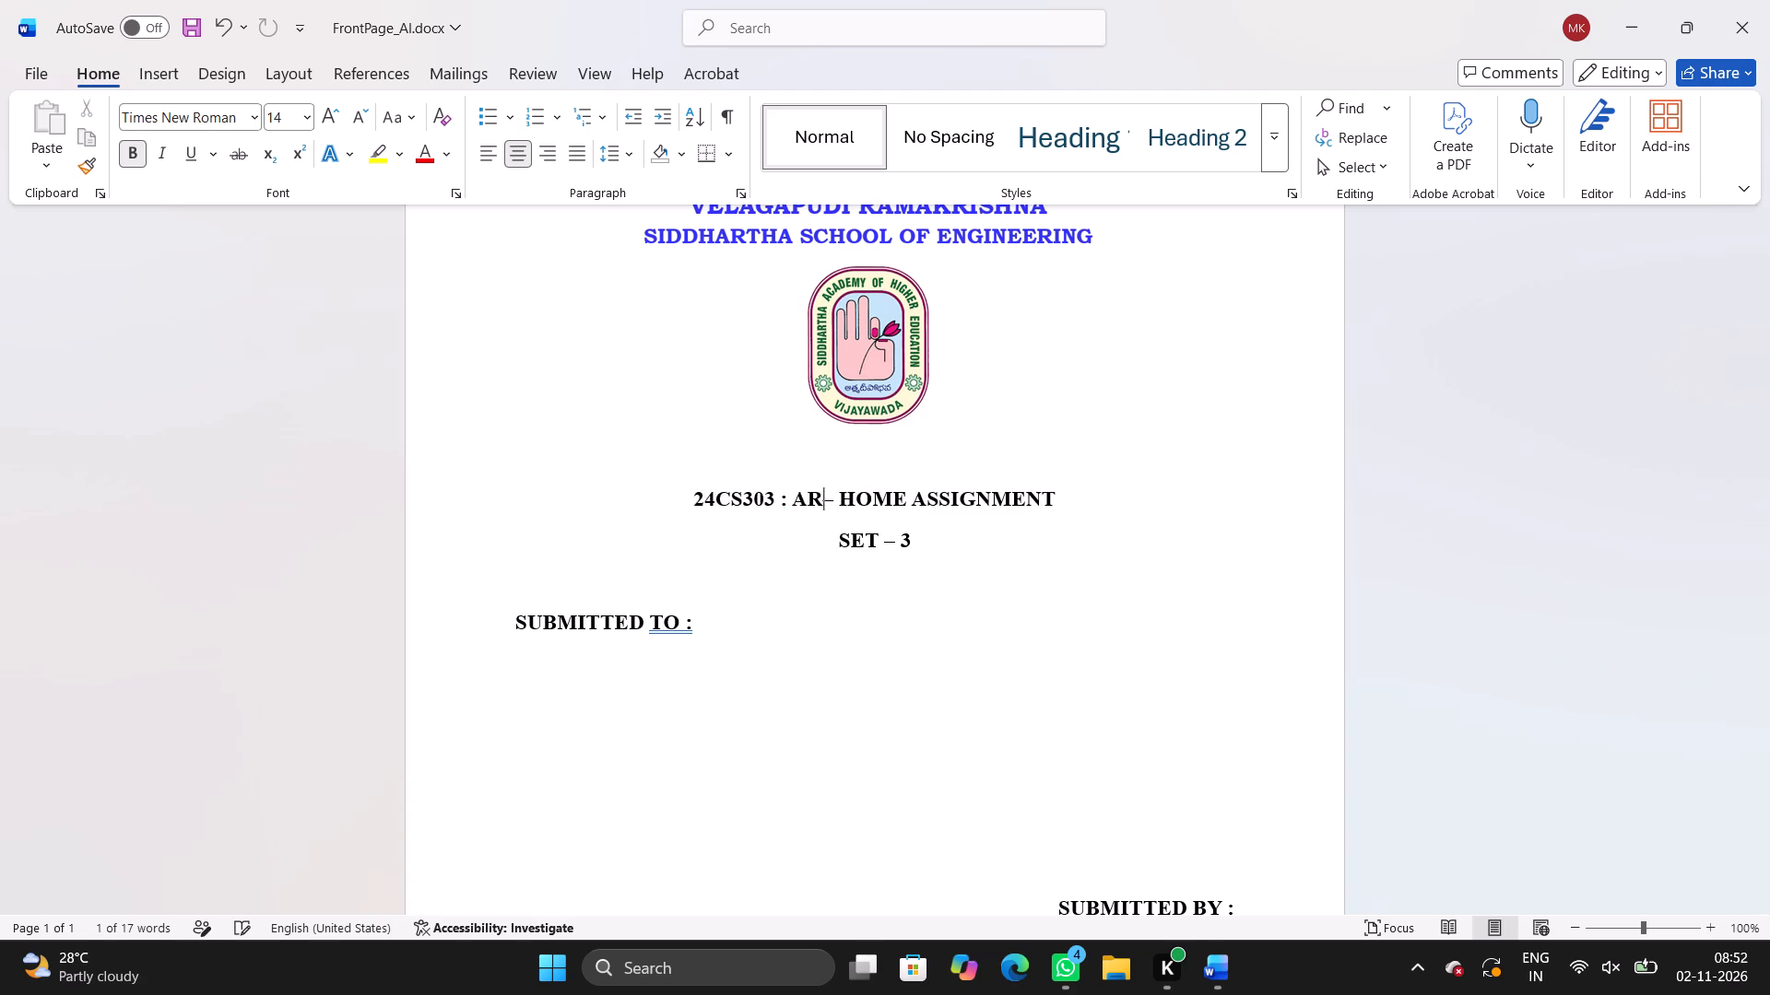
key("BackSpace")
key("BackSpace")
type("CONSTIT")
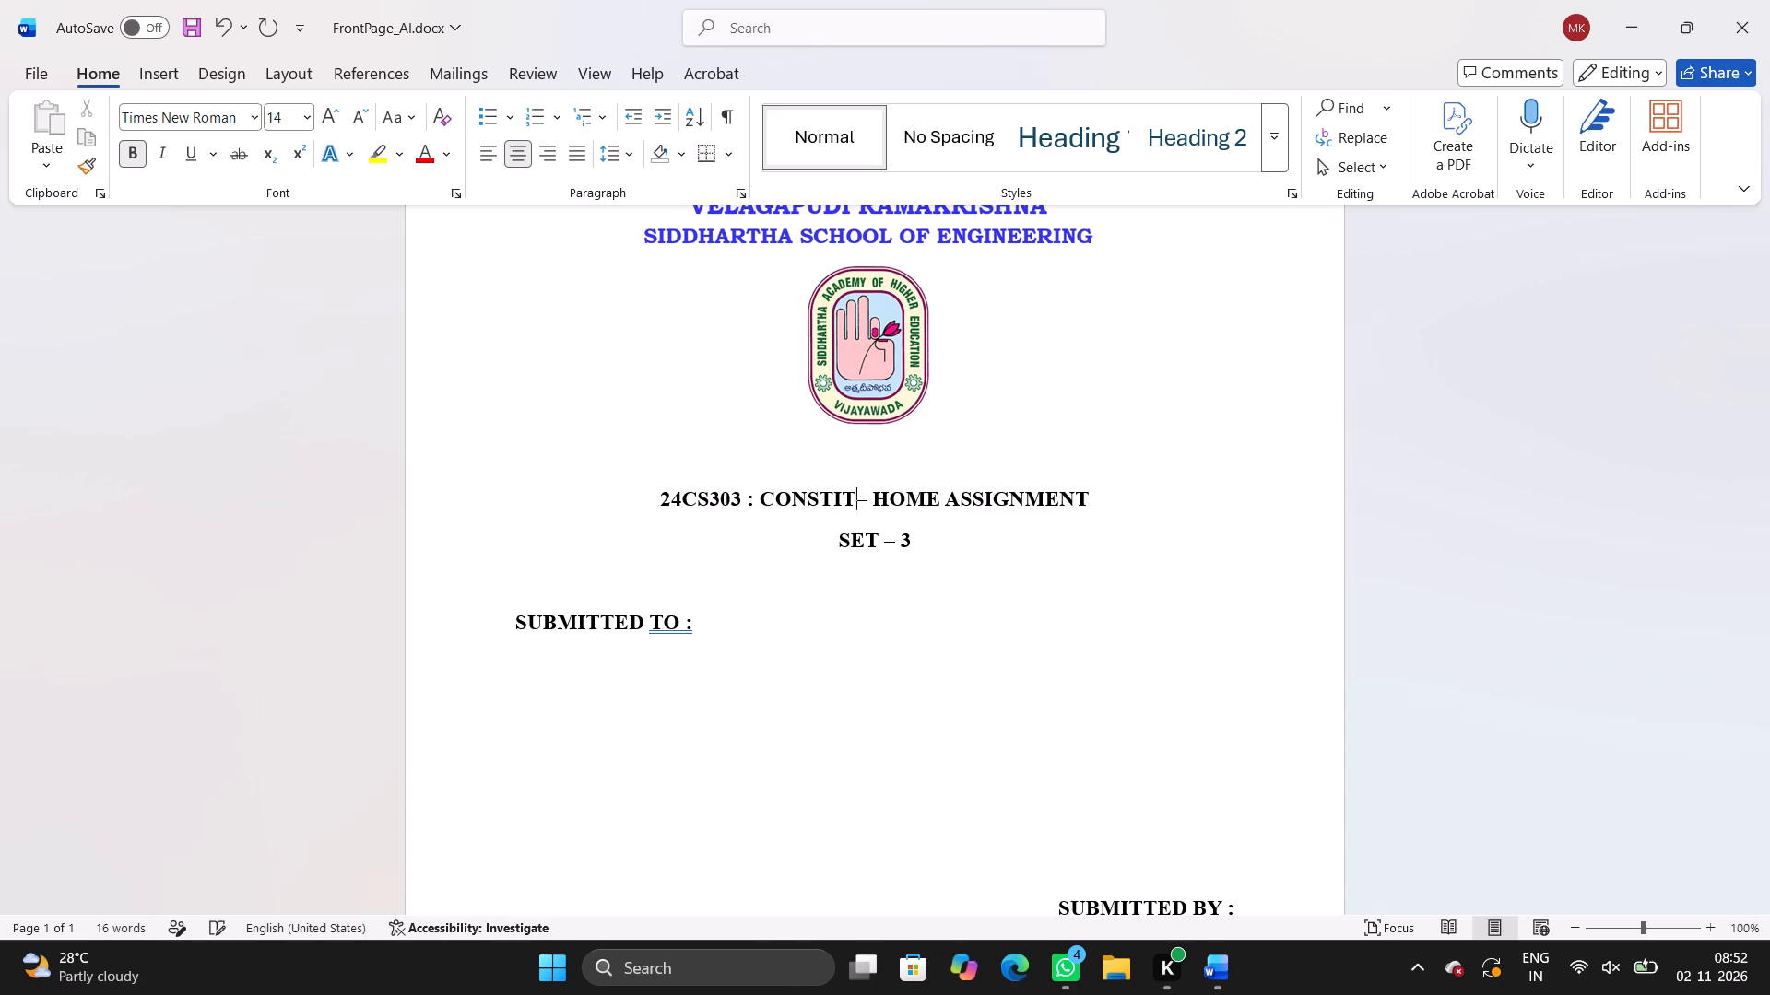
type("UTION OF INDIA")
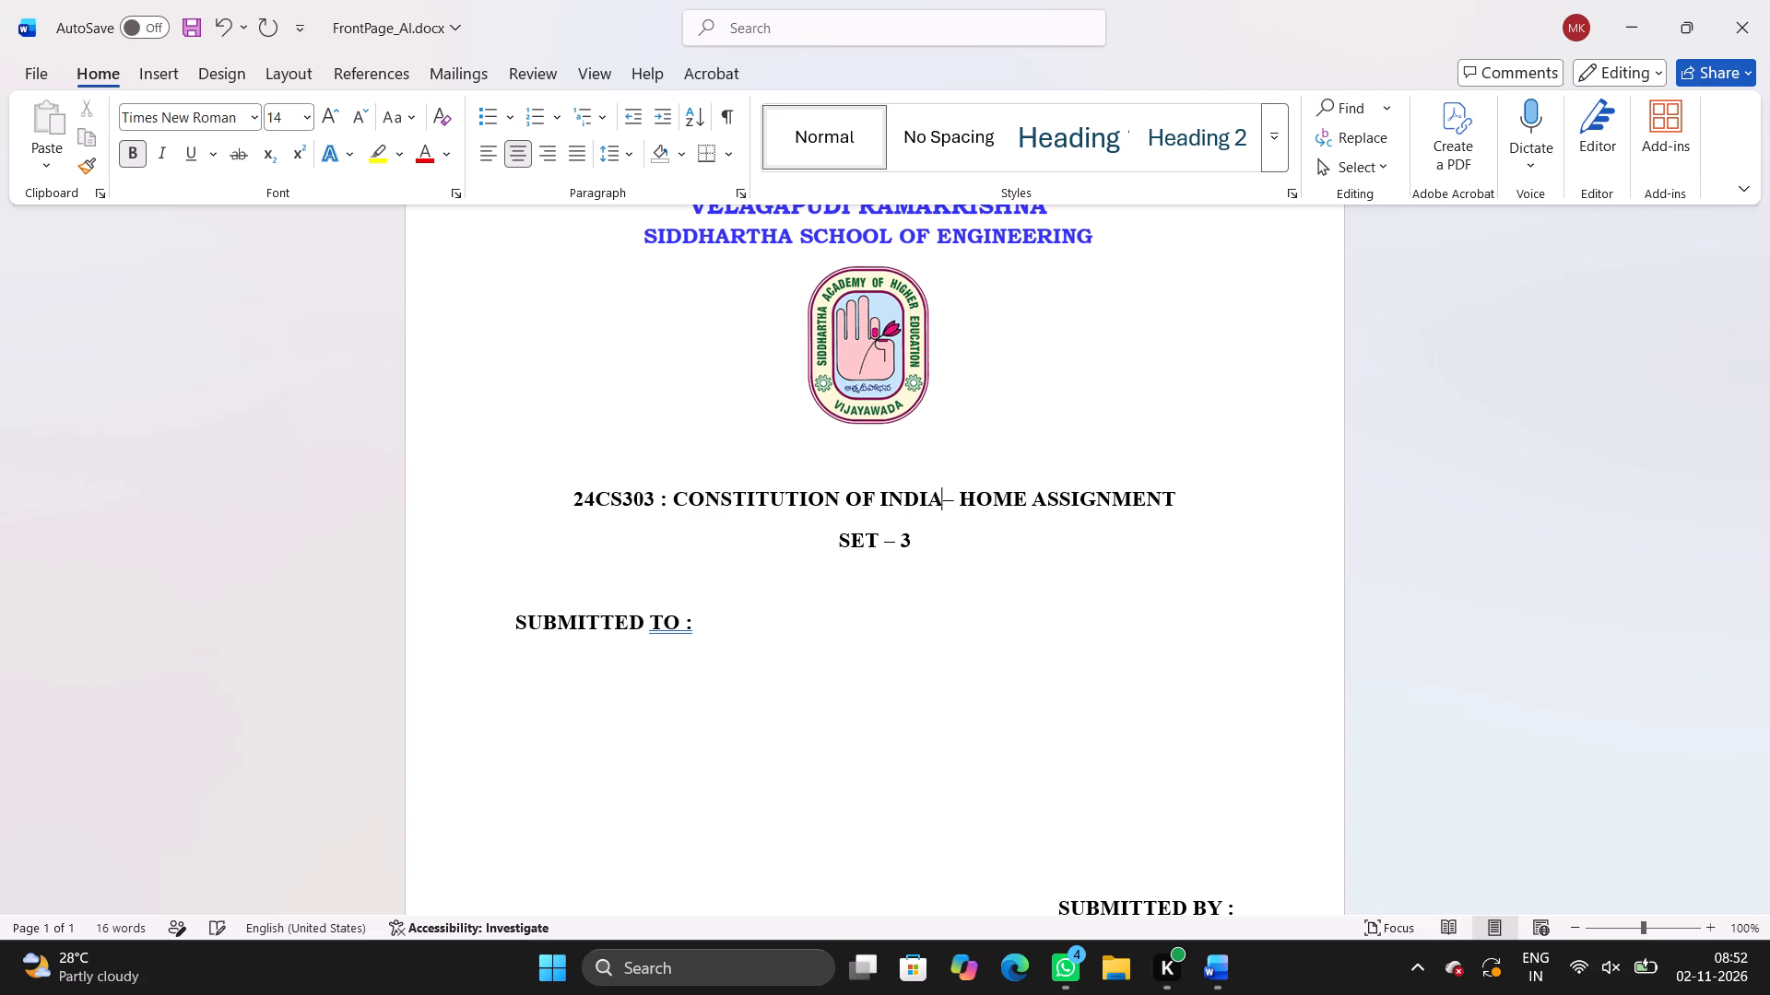
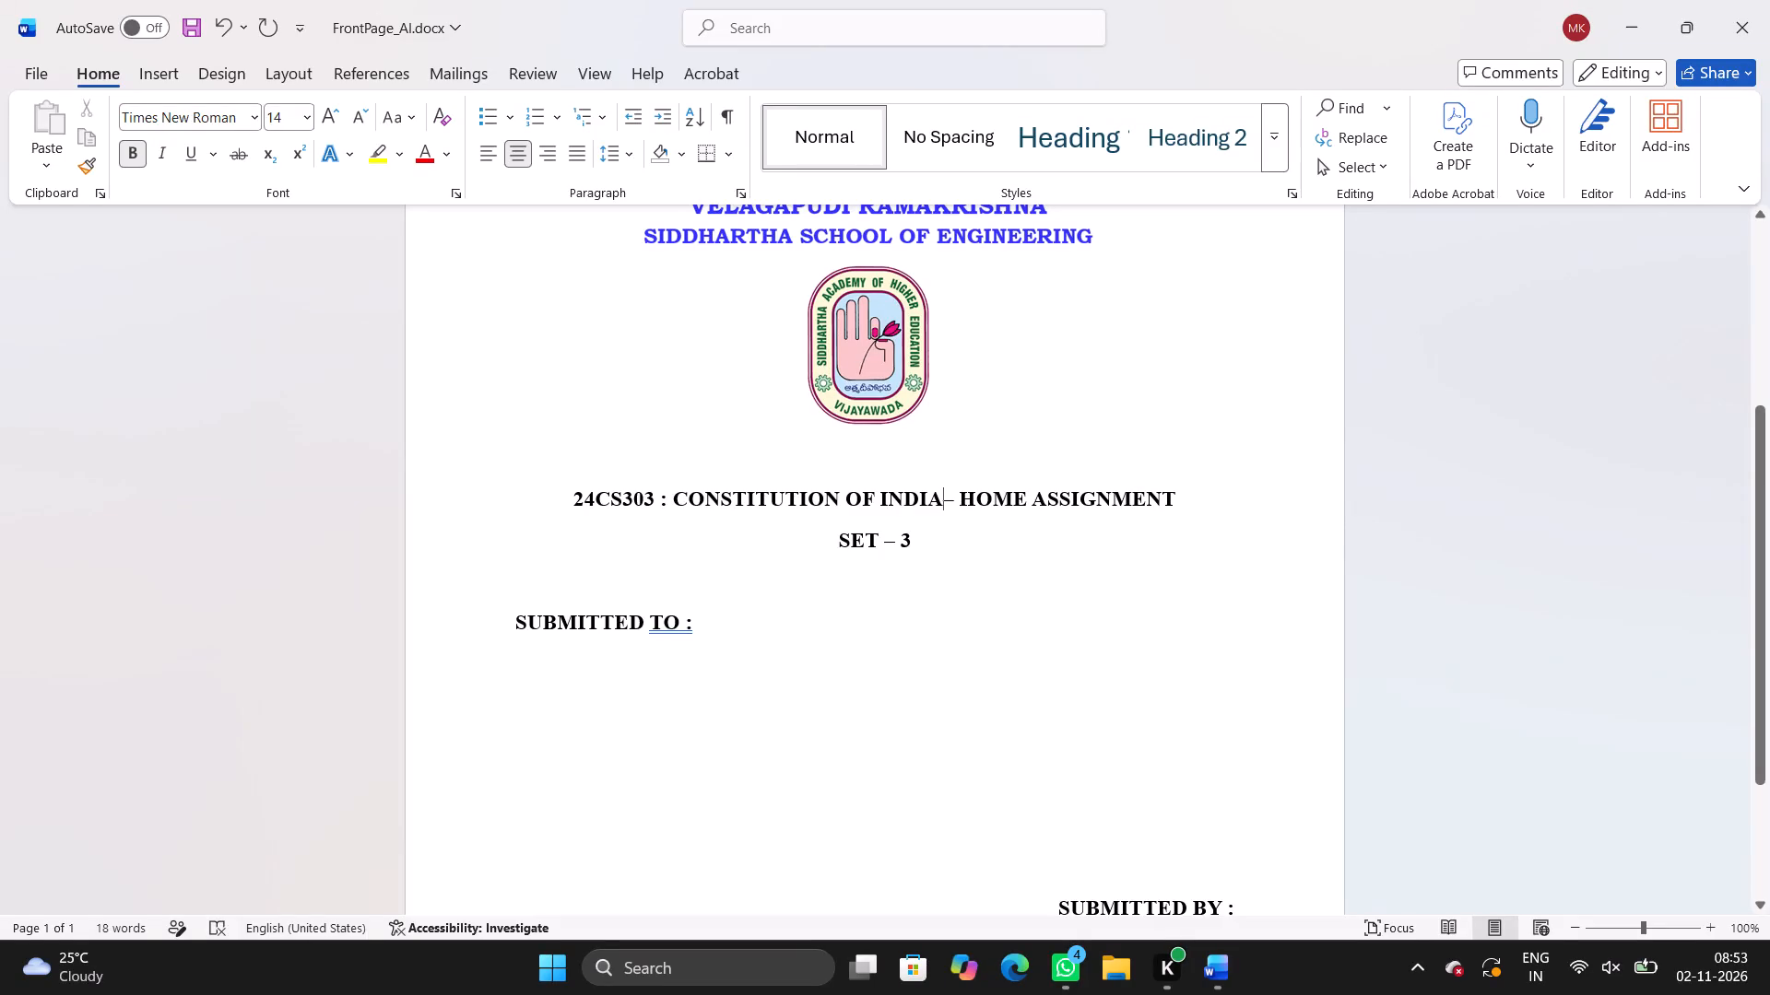
Change the set number below the assignment title to 5.
left_click(916, 544)
key("BackSpace")
key("5")
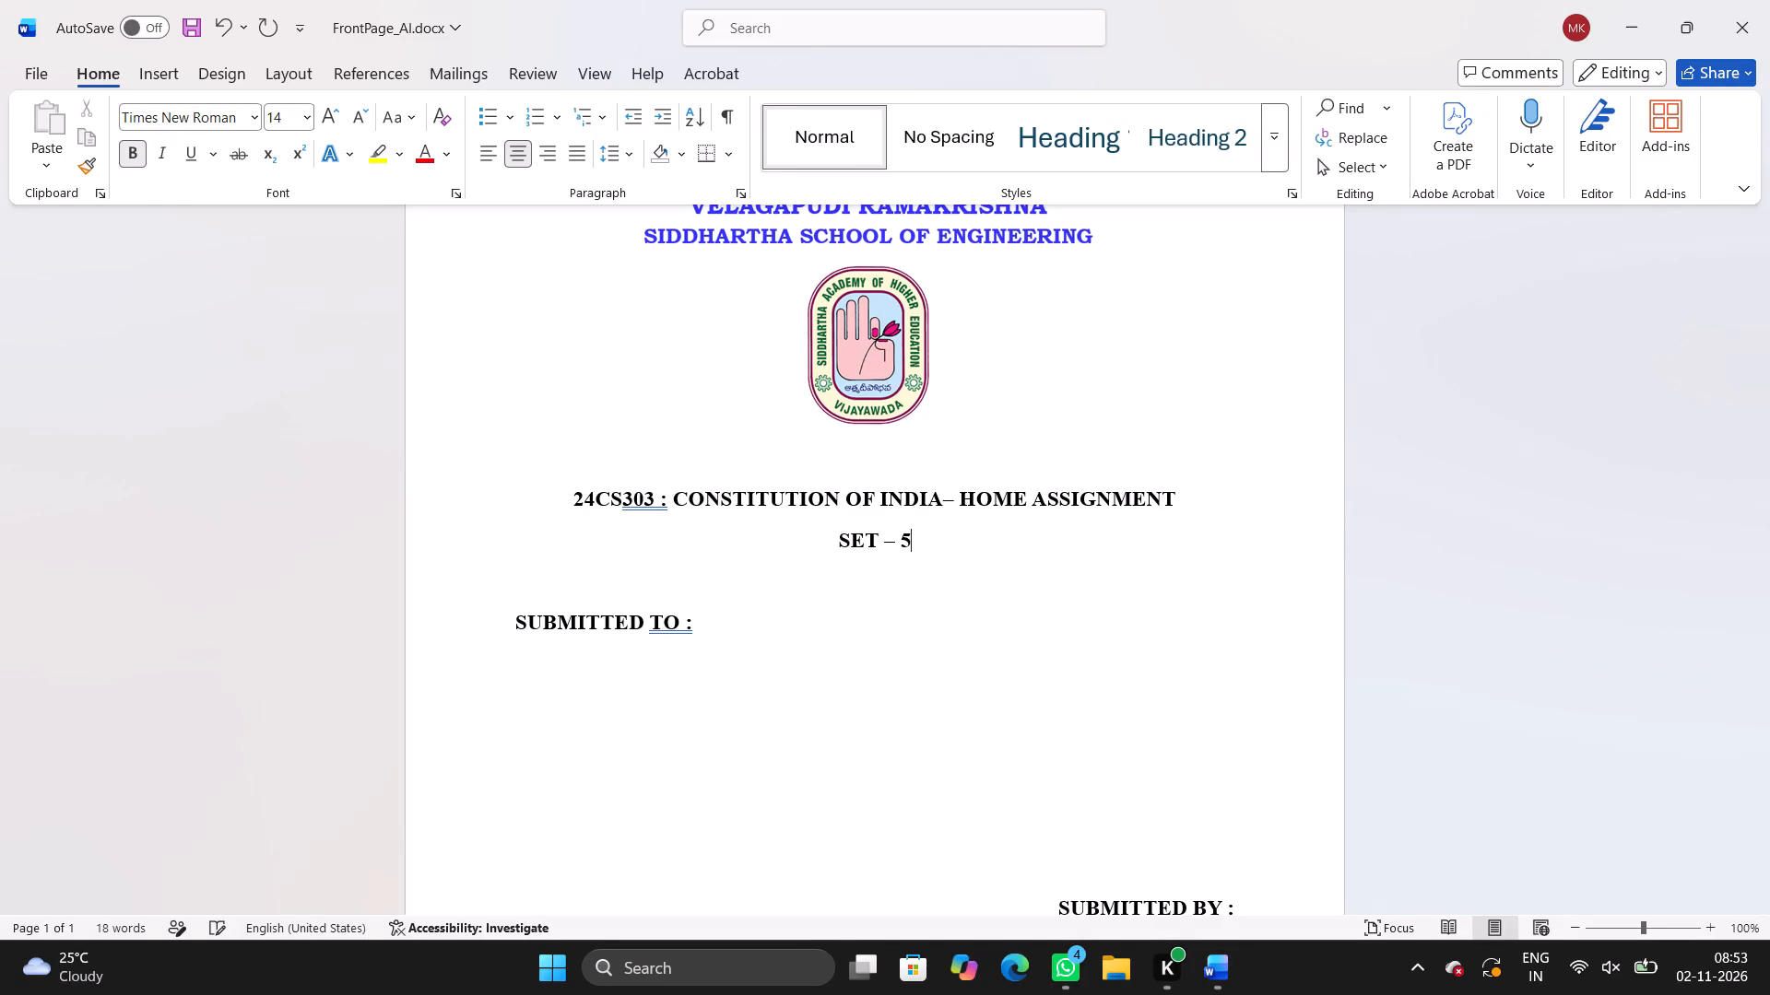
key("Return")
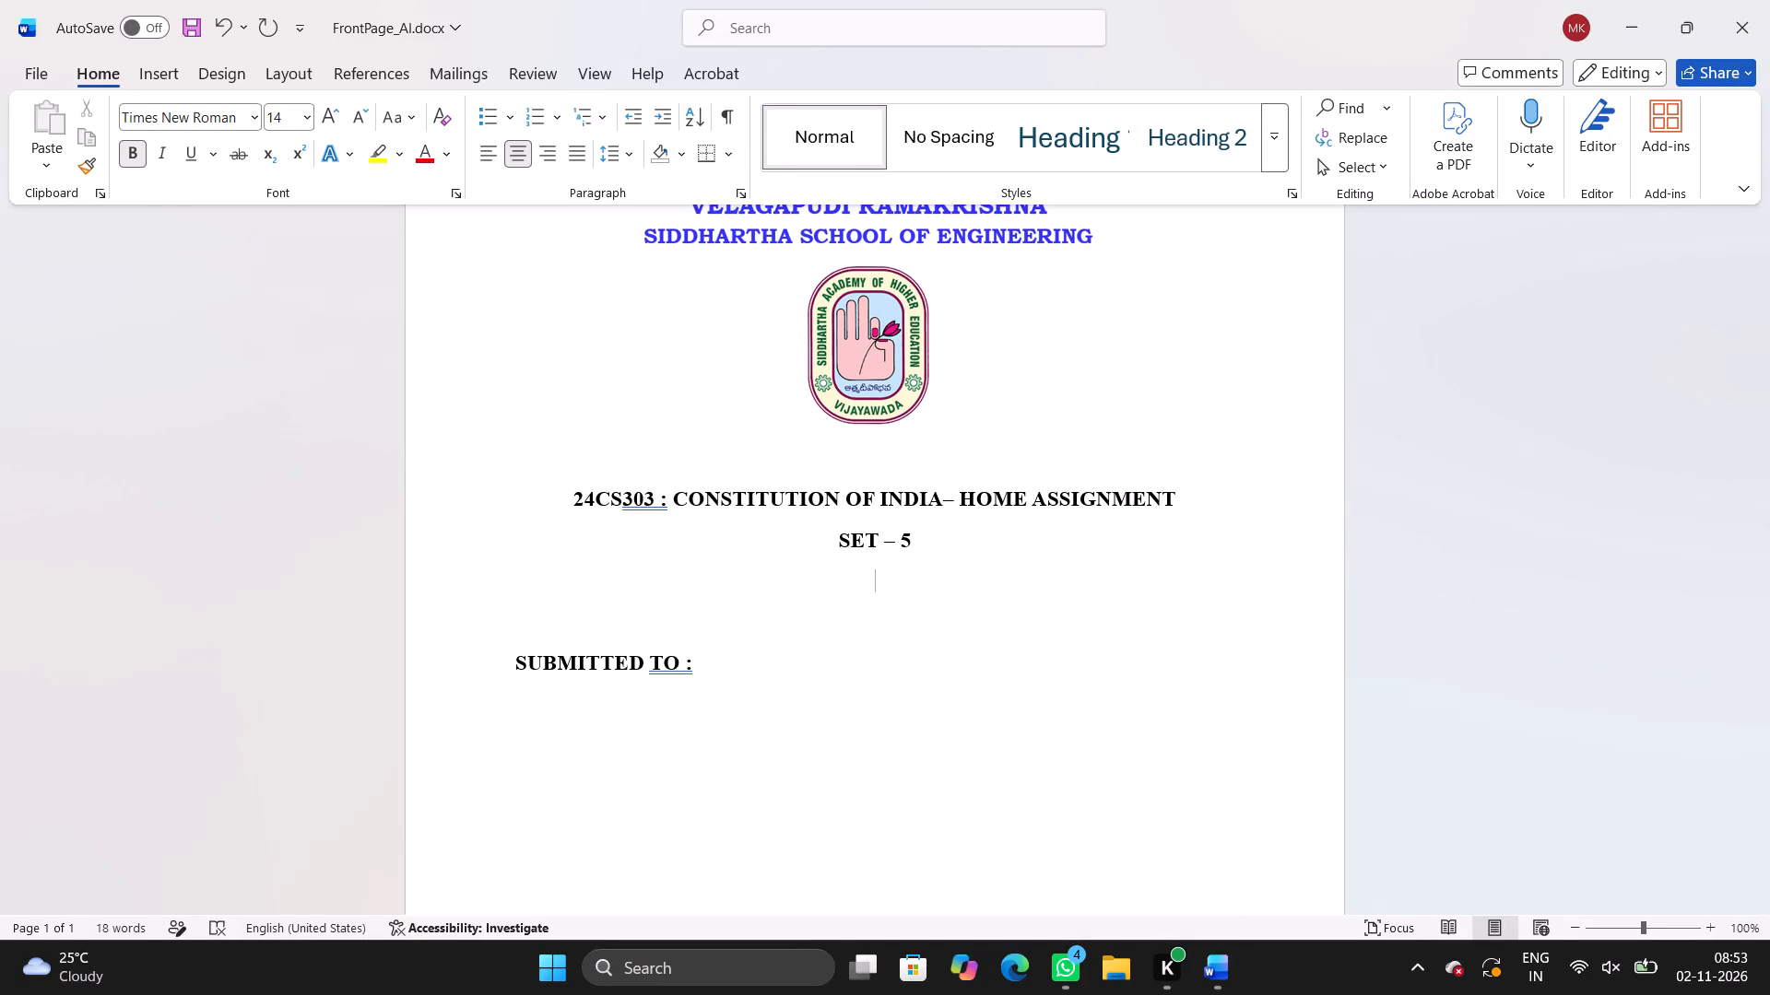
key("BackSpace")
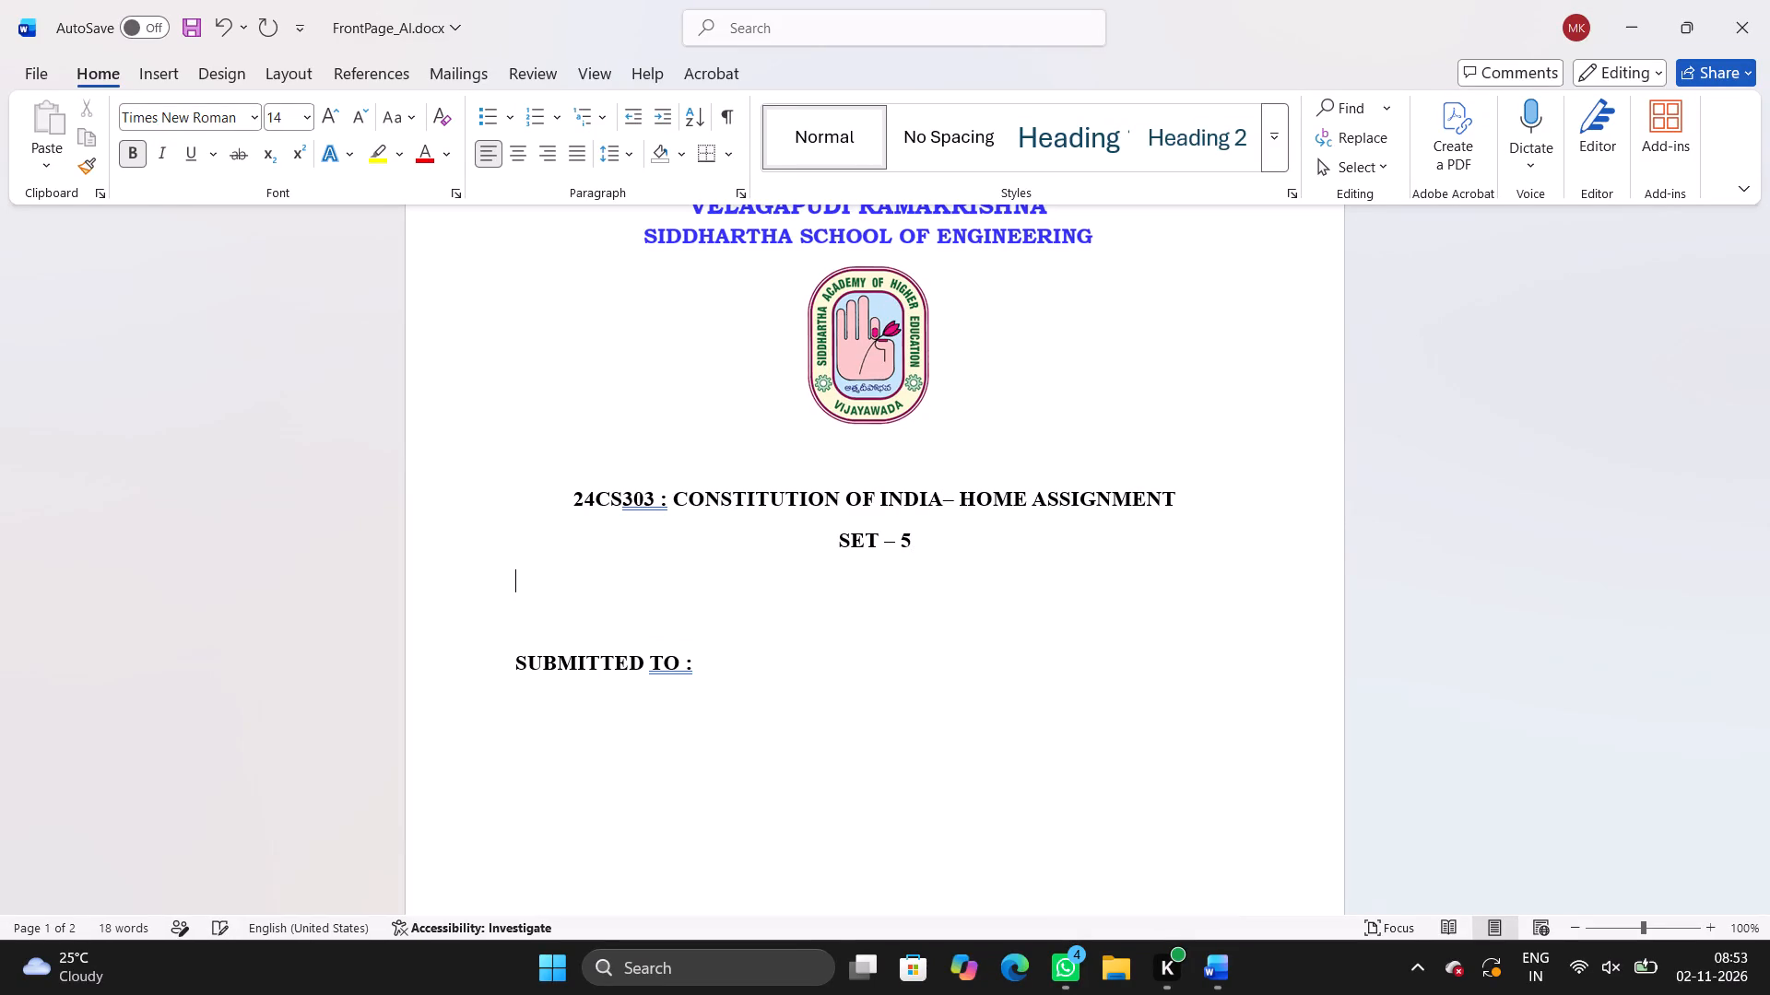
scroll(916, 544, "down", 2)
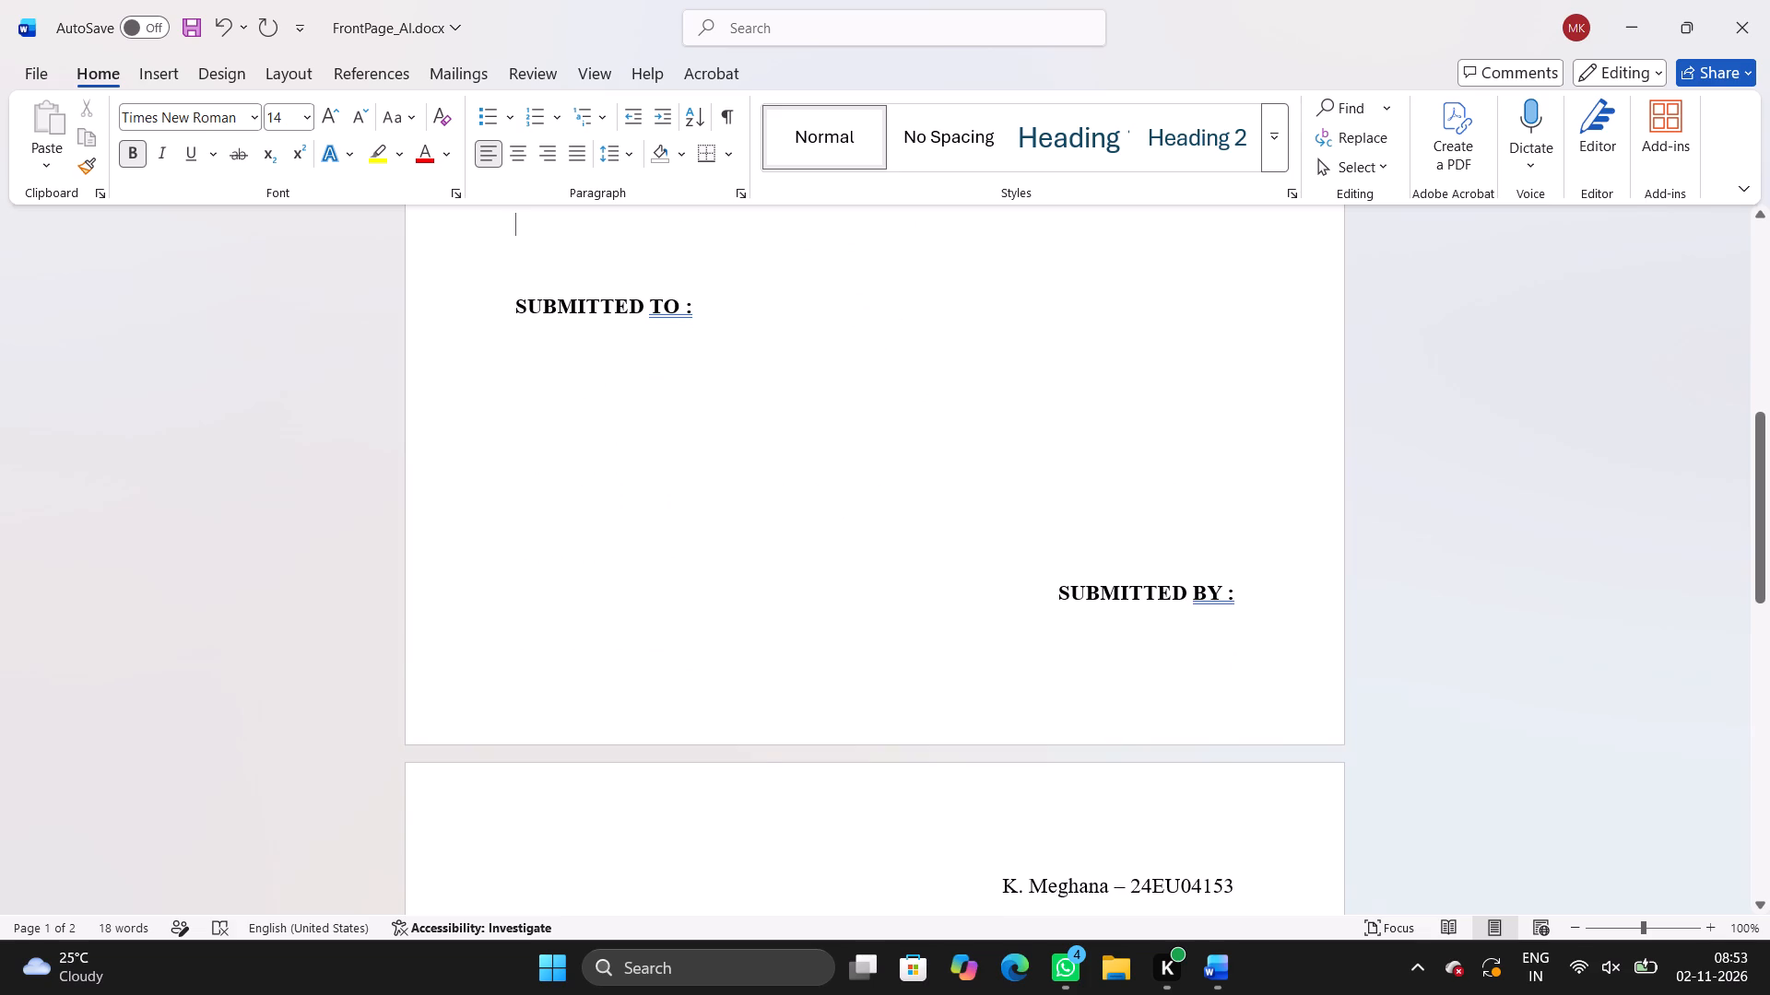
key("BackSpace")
Add the indented topic line PROCEDURE FOR AMENDMENT OF THE INDIAN CONSTITUTION between the SET – 5 line and the SUBMITTED TO heading.
scroll(1178, 465, "up", 1)
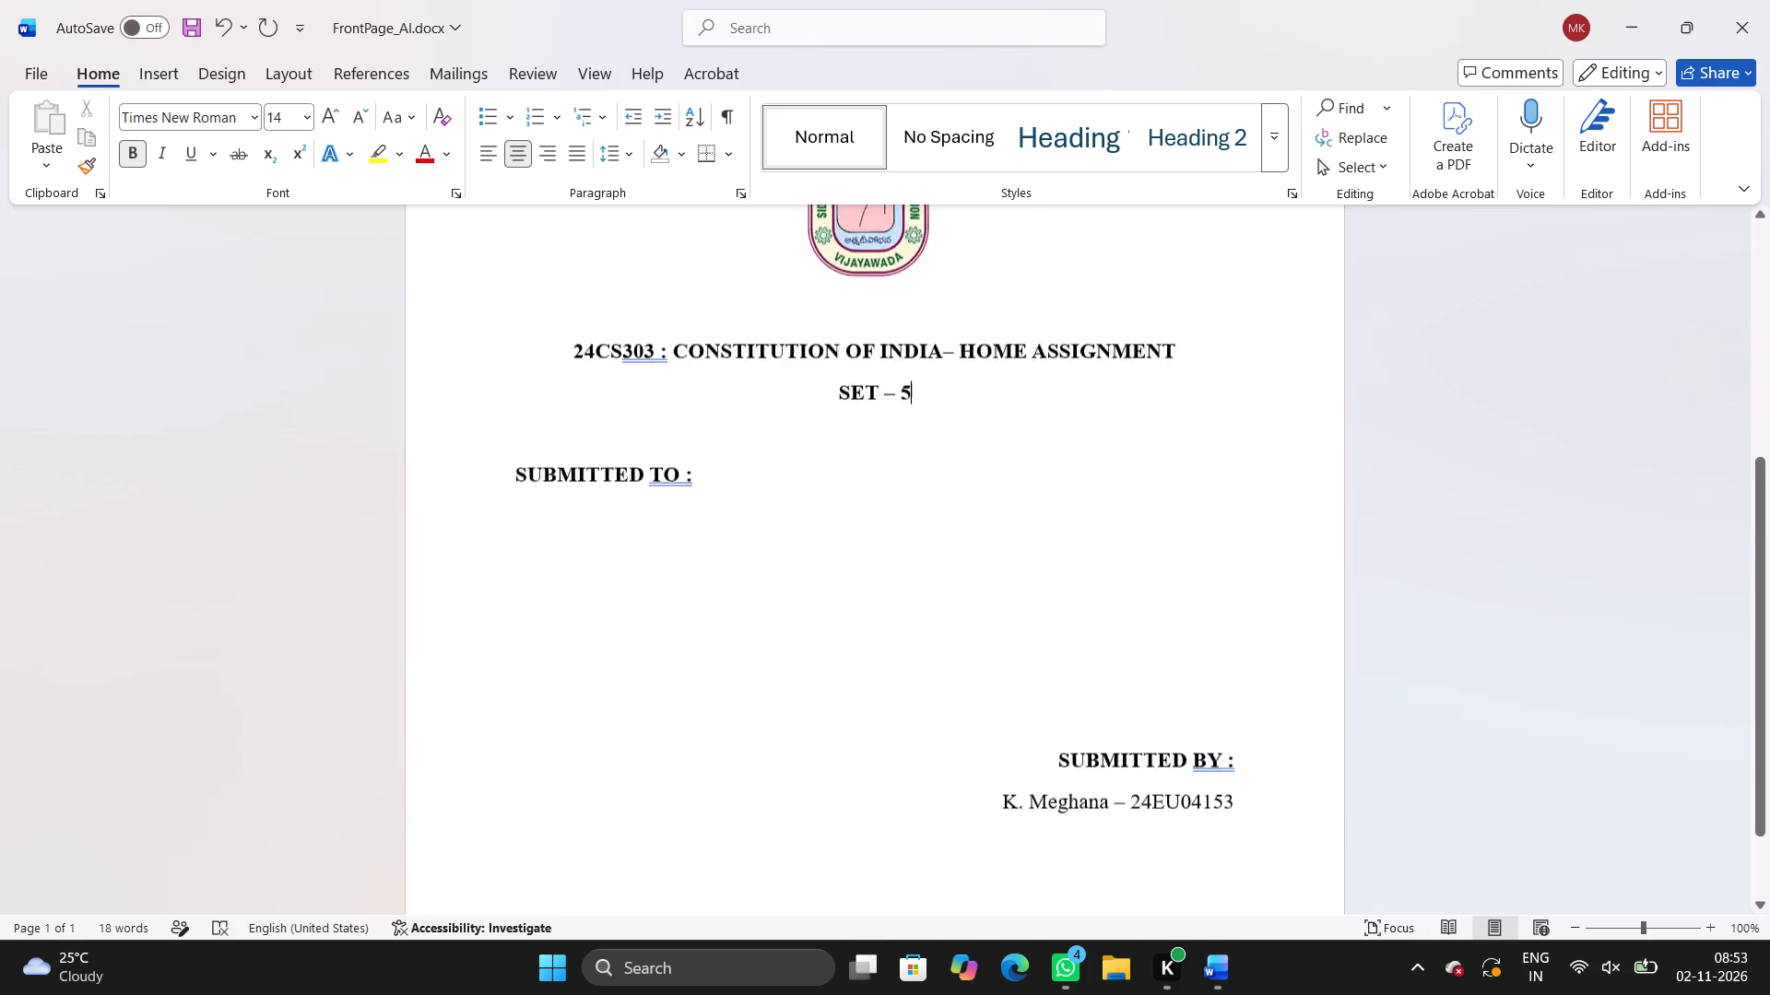
scroll(1178, 465, "up", 2)
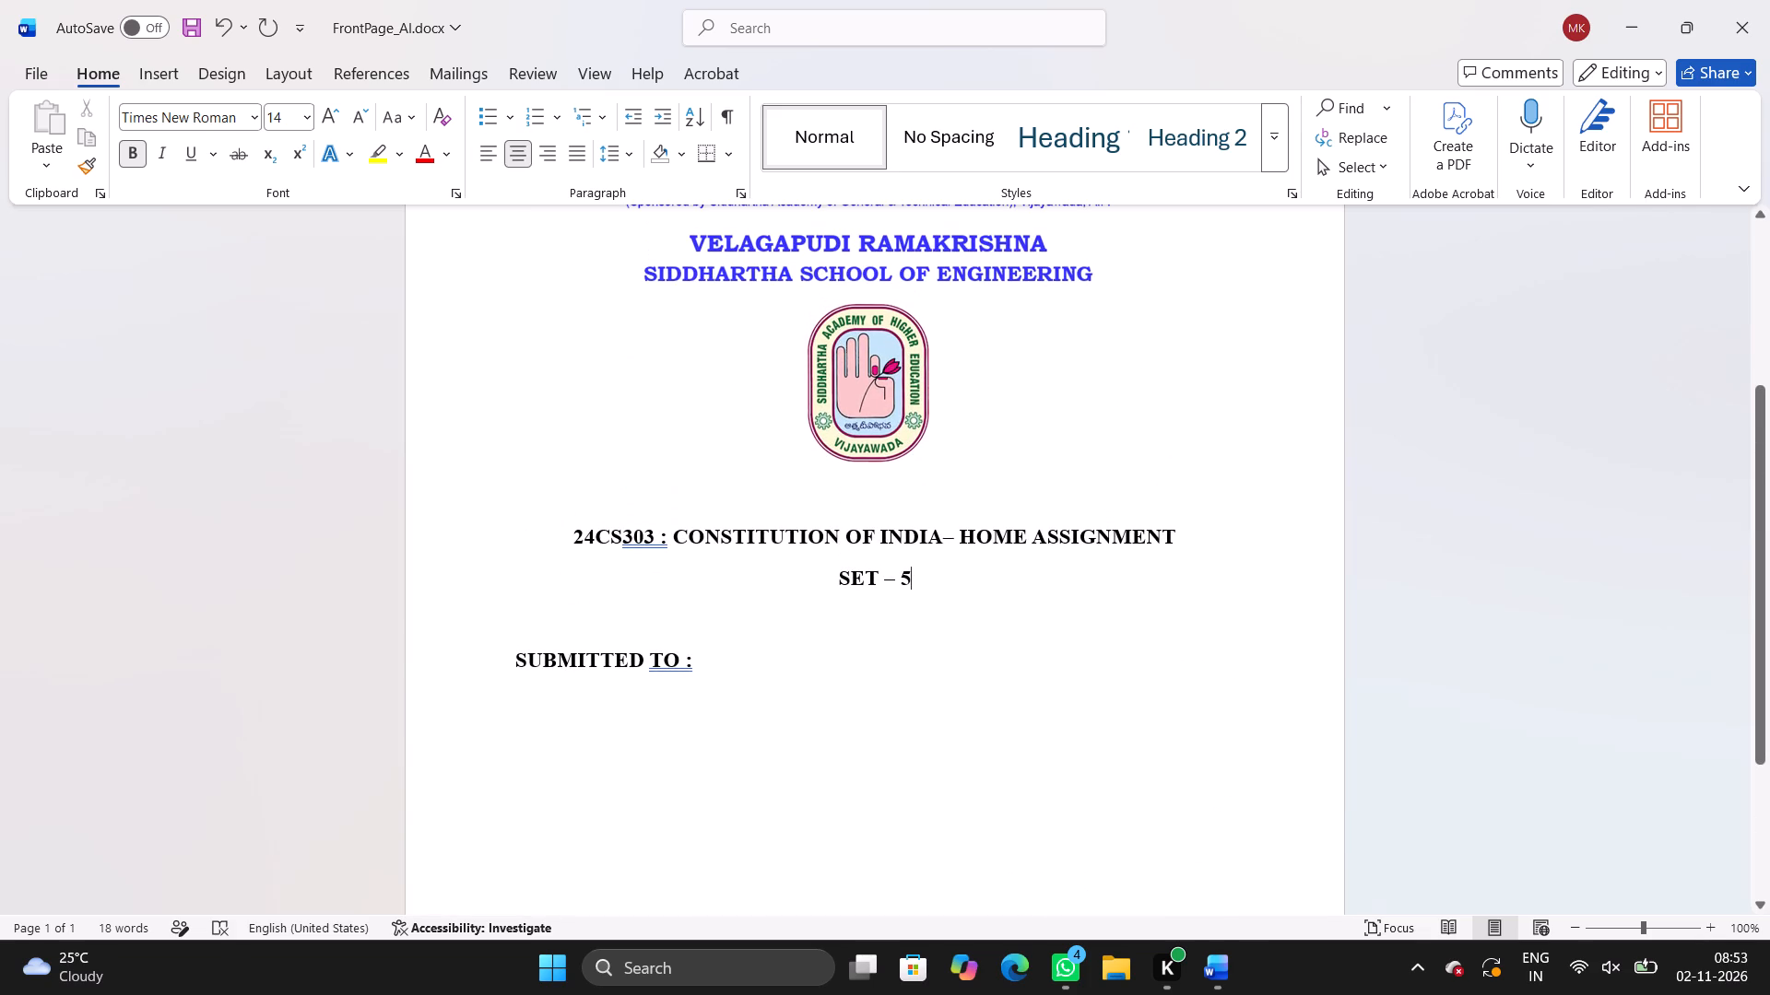
left_click(579, 617)
key("space")
key("space")
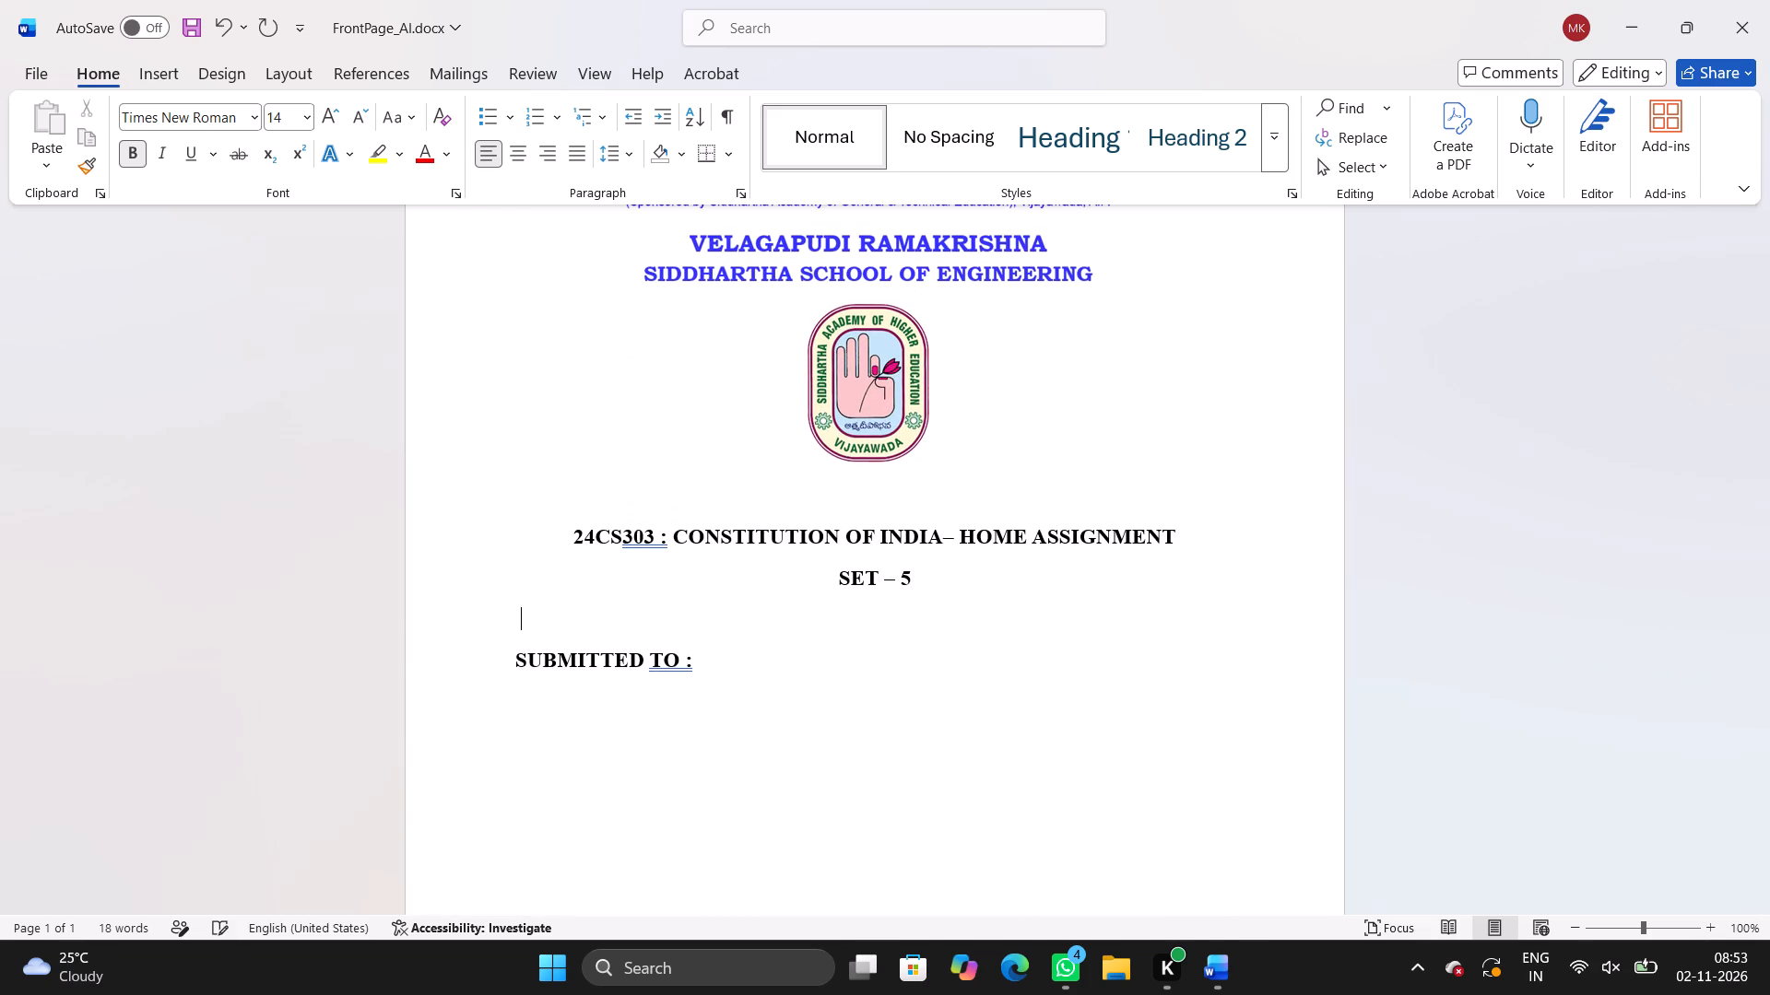
key("space")
key("space")
type("PROCEDURE")
key("space")
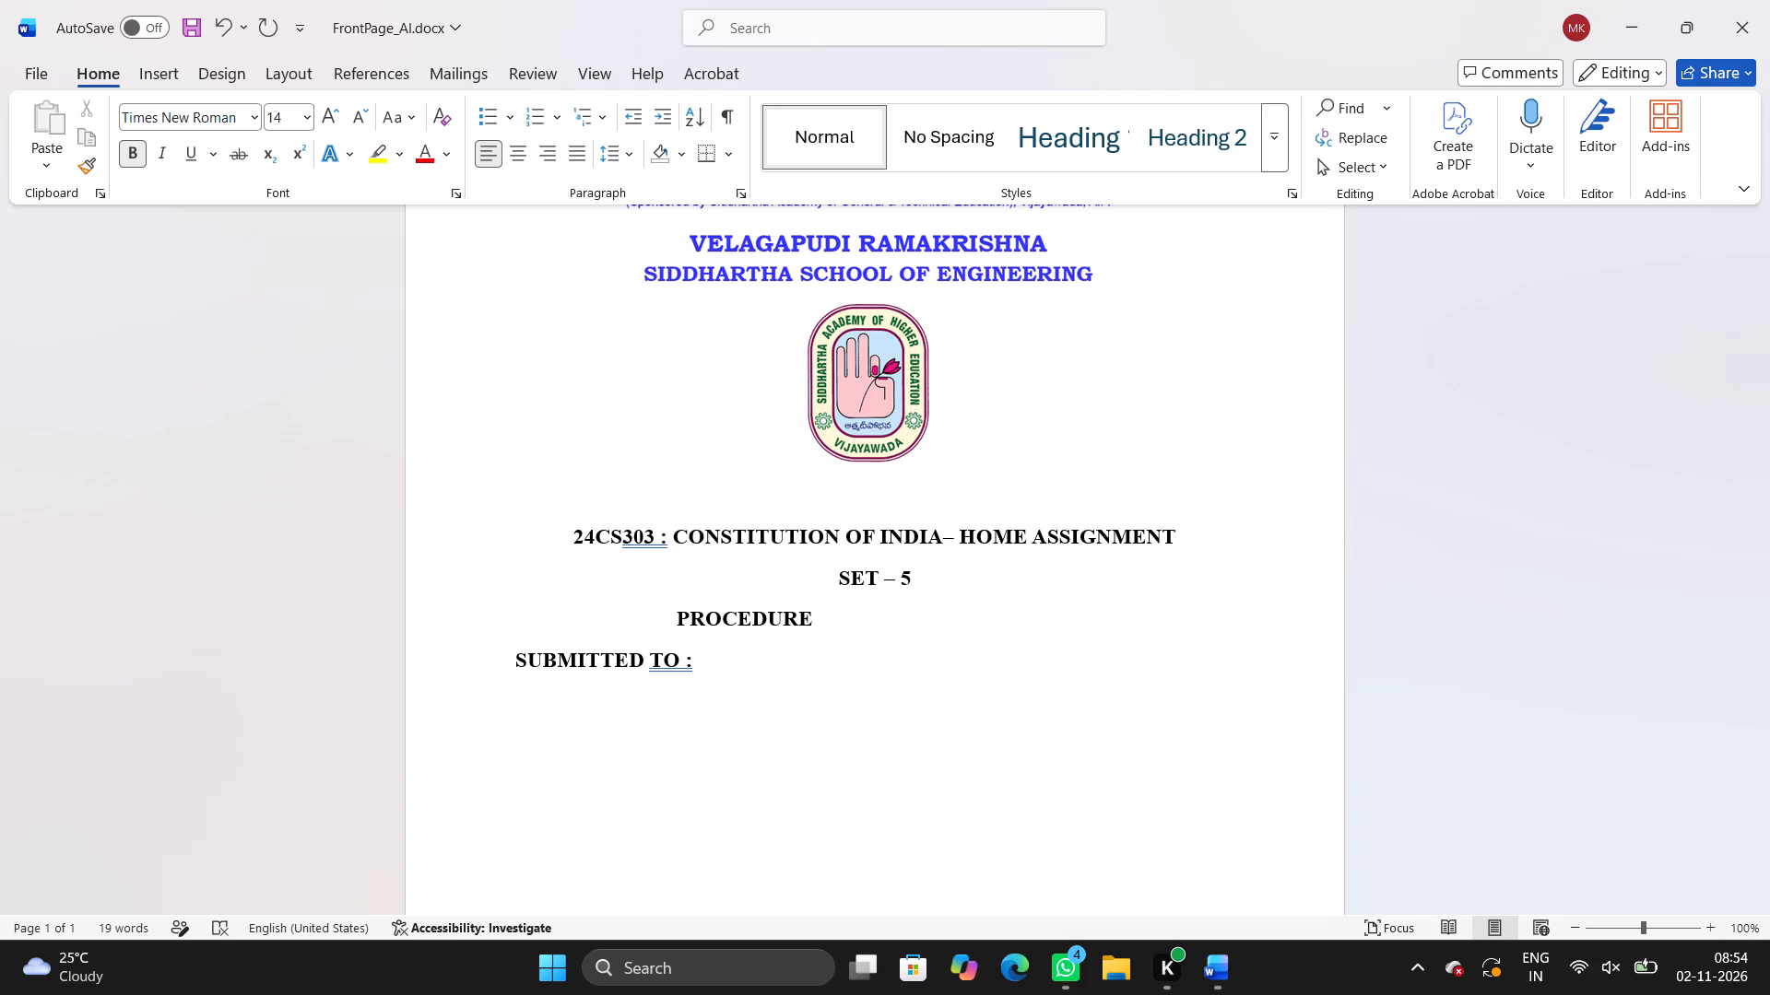
type("FOR AMENDMENT")
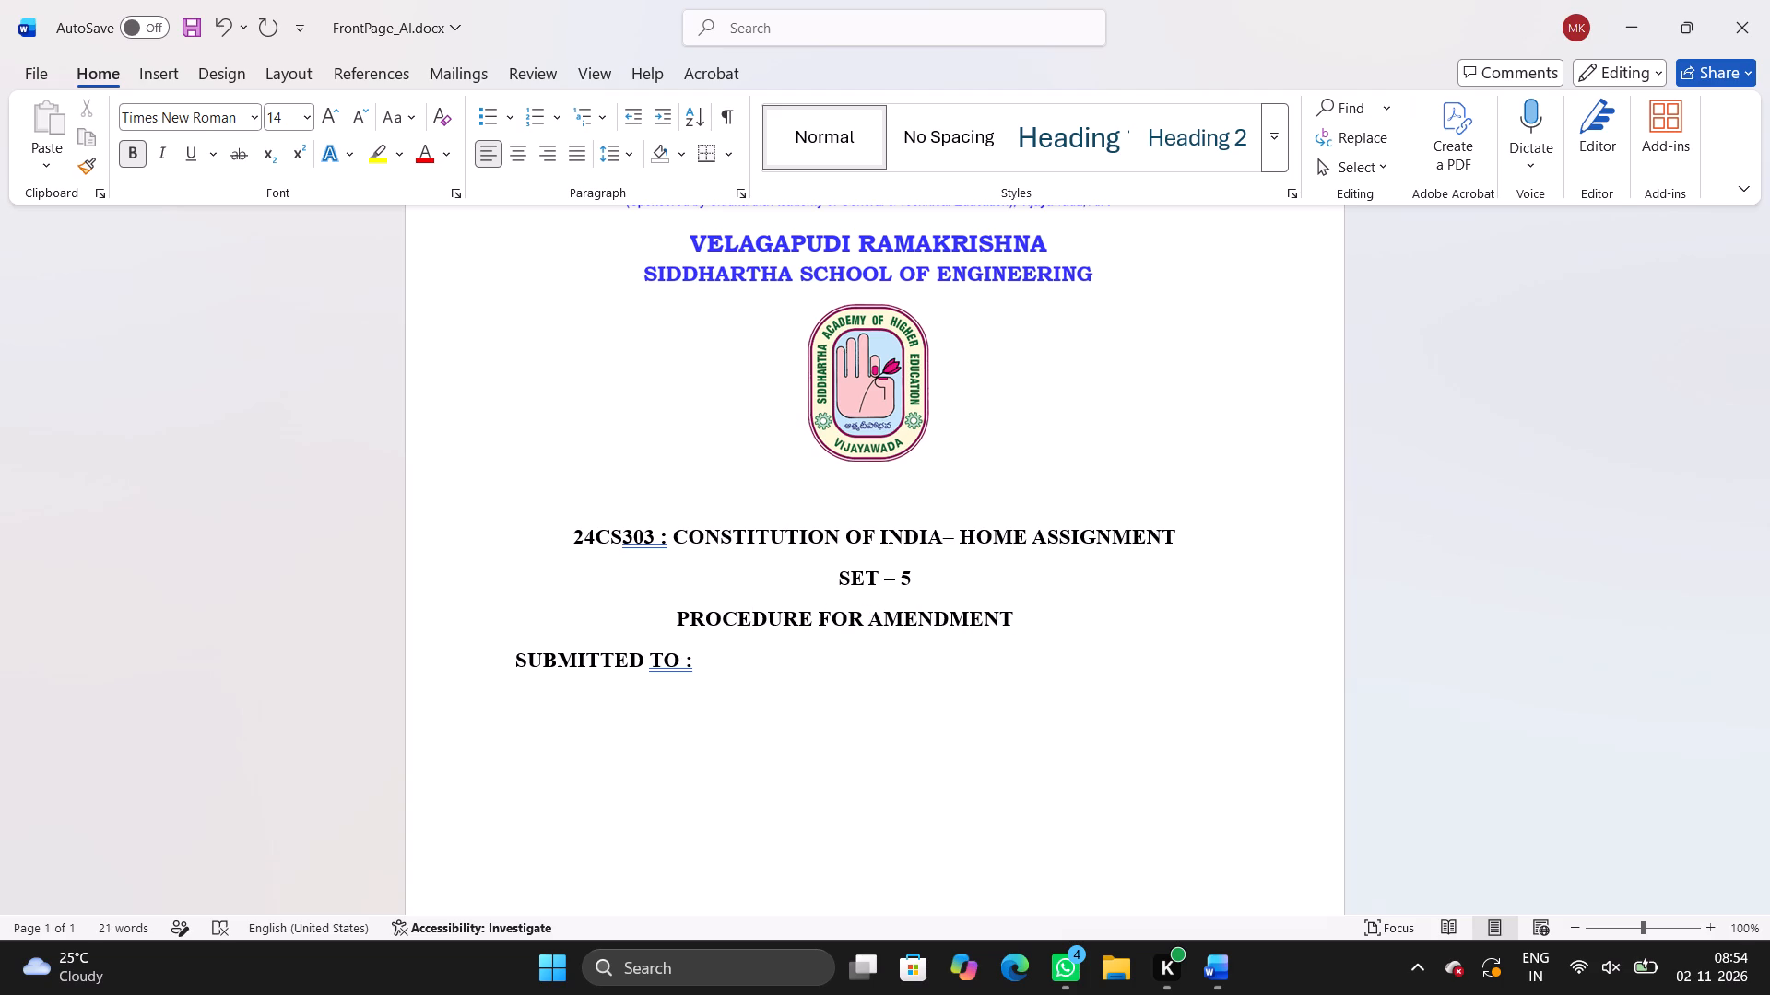
key("space")
type("OF THE INDIAN")
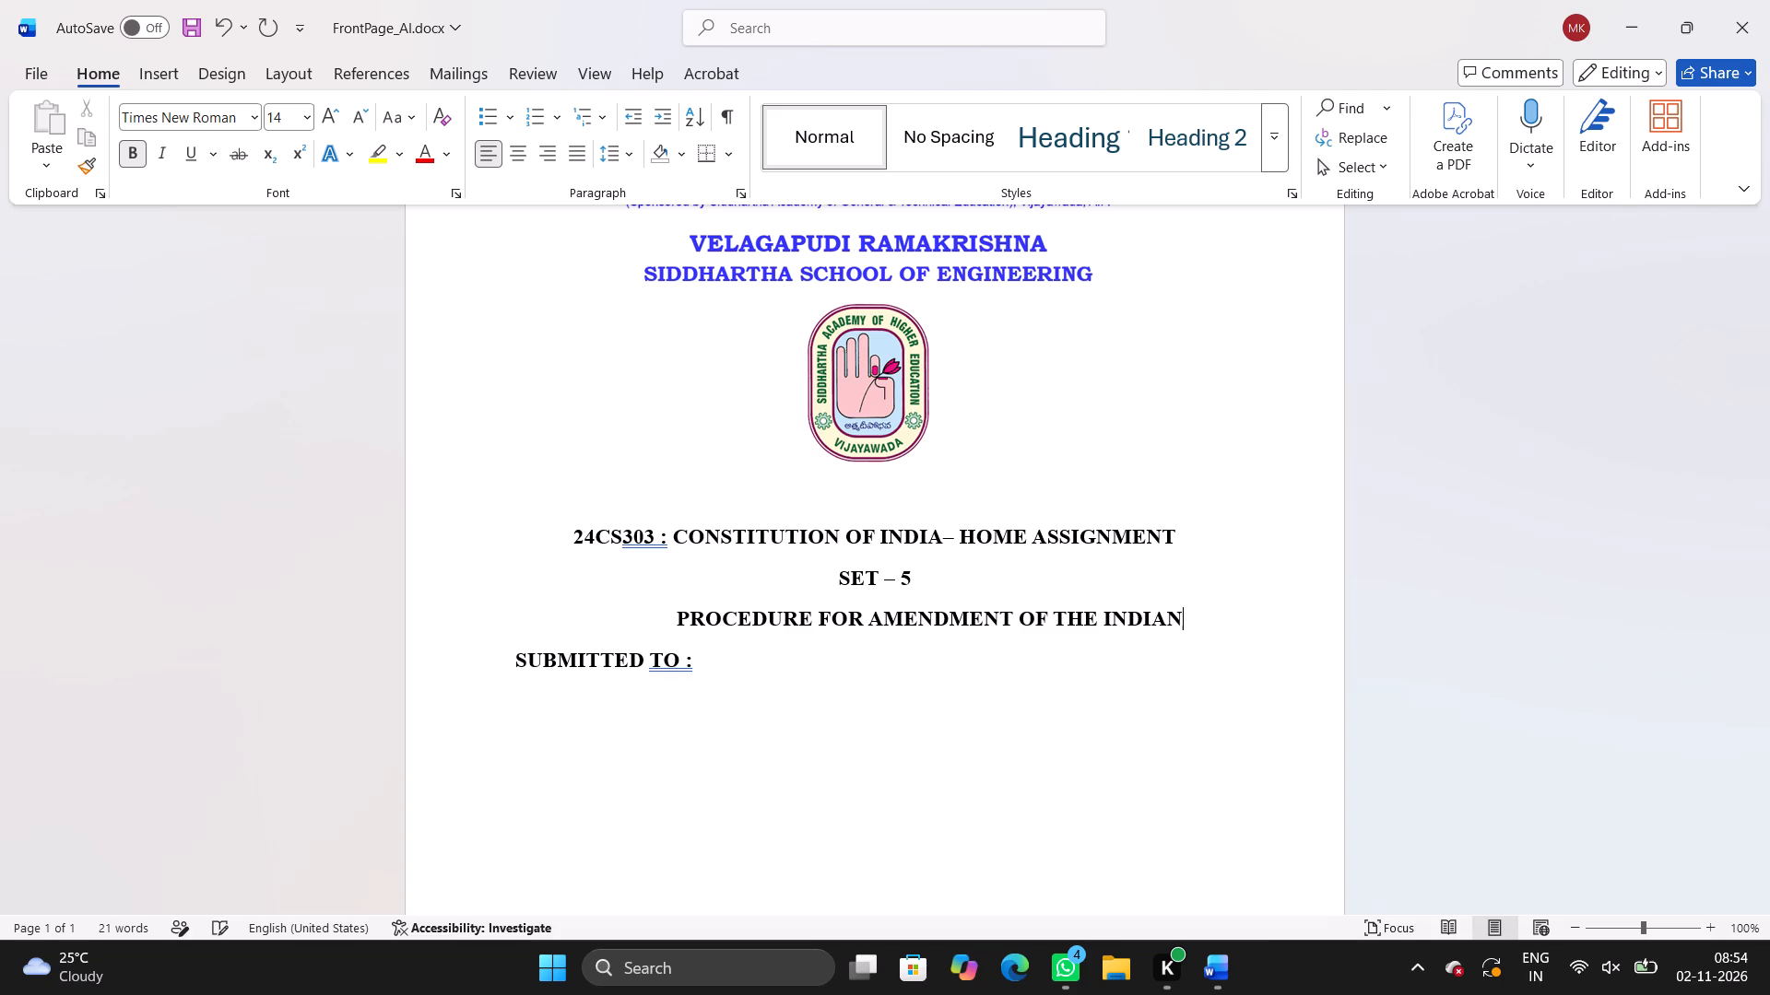
key("space")
type("CONSTITUTI")
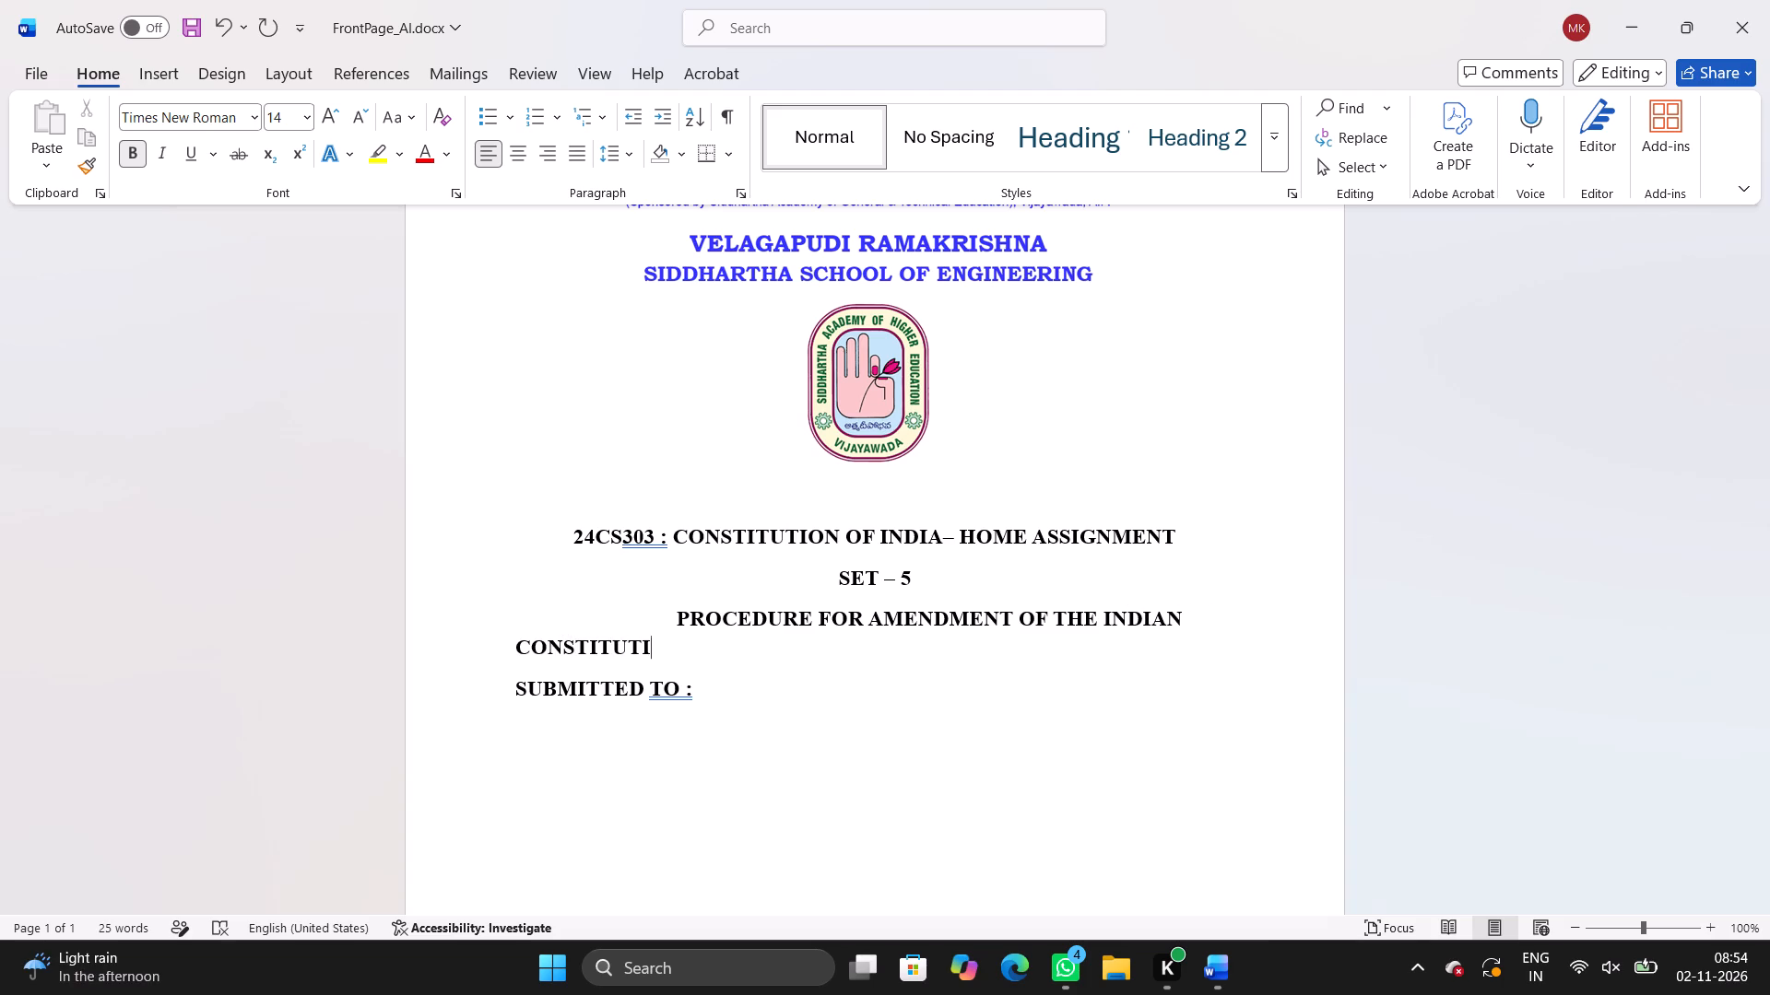
type("ON")
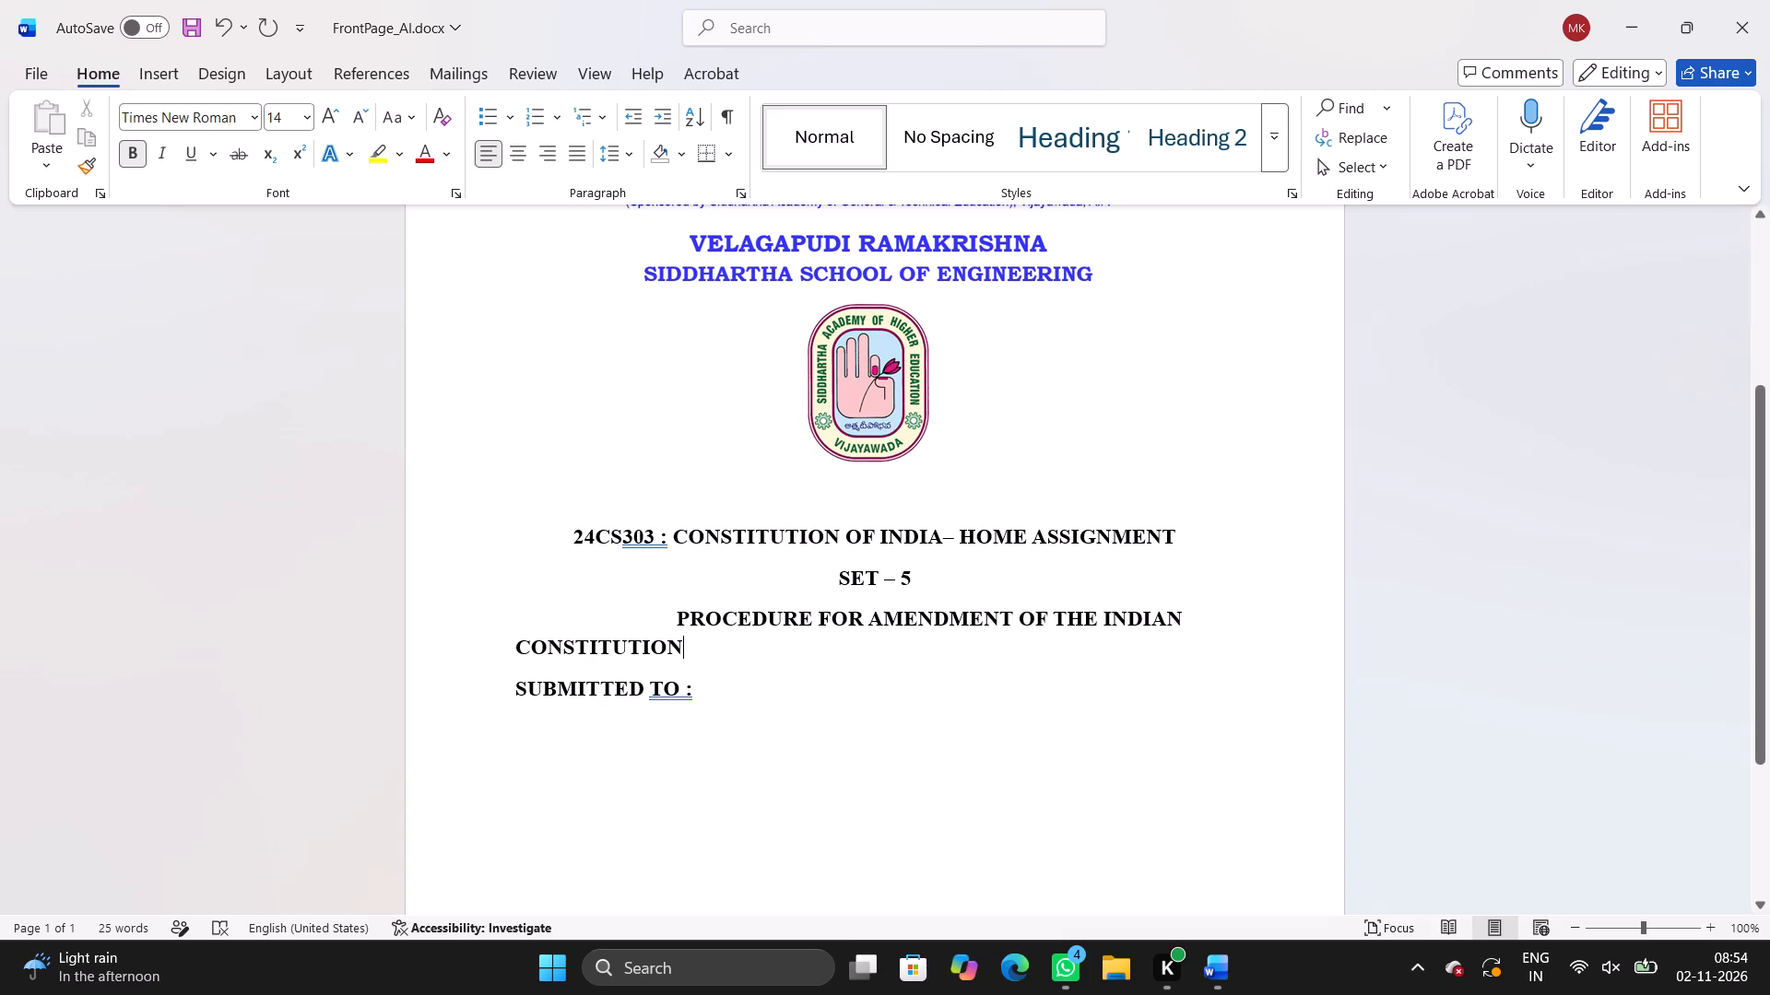
Reduce the leading spaces before PROCEDURE in the topic line, leaving only a small indent.
left_click(658, 626)
key("equal")
key("BackSpace")
key("BackSpace")
key("BackSpace")
key("BackSpace")
key("BackSpace")
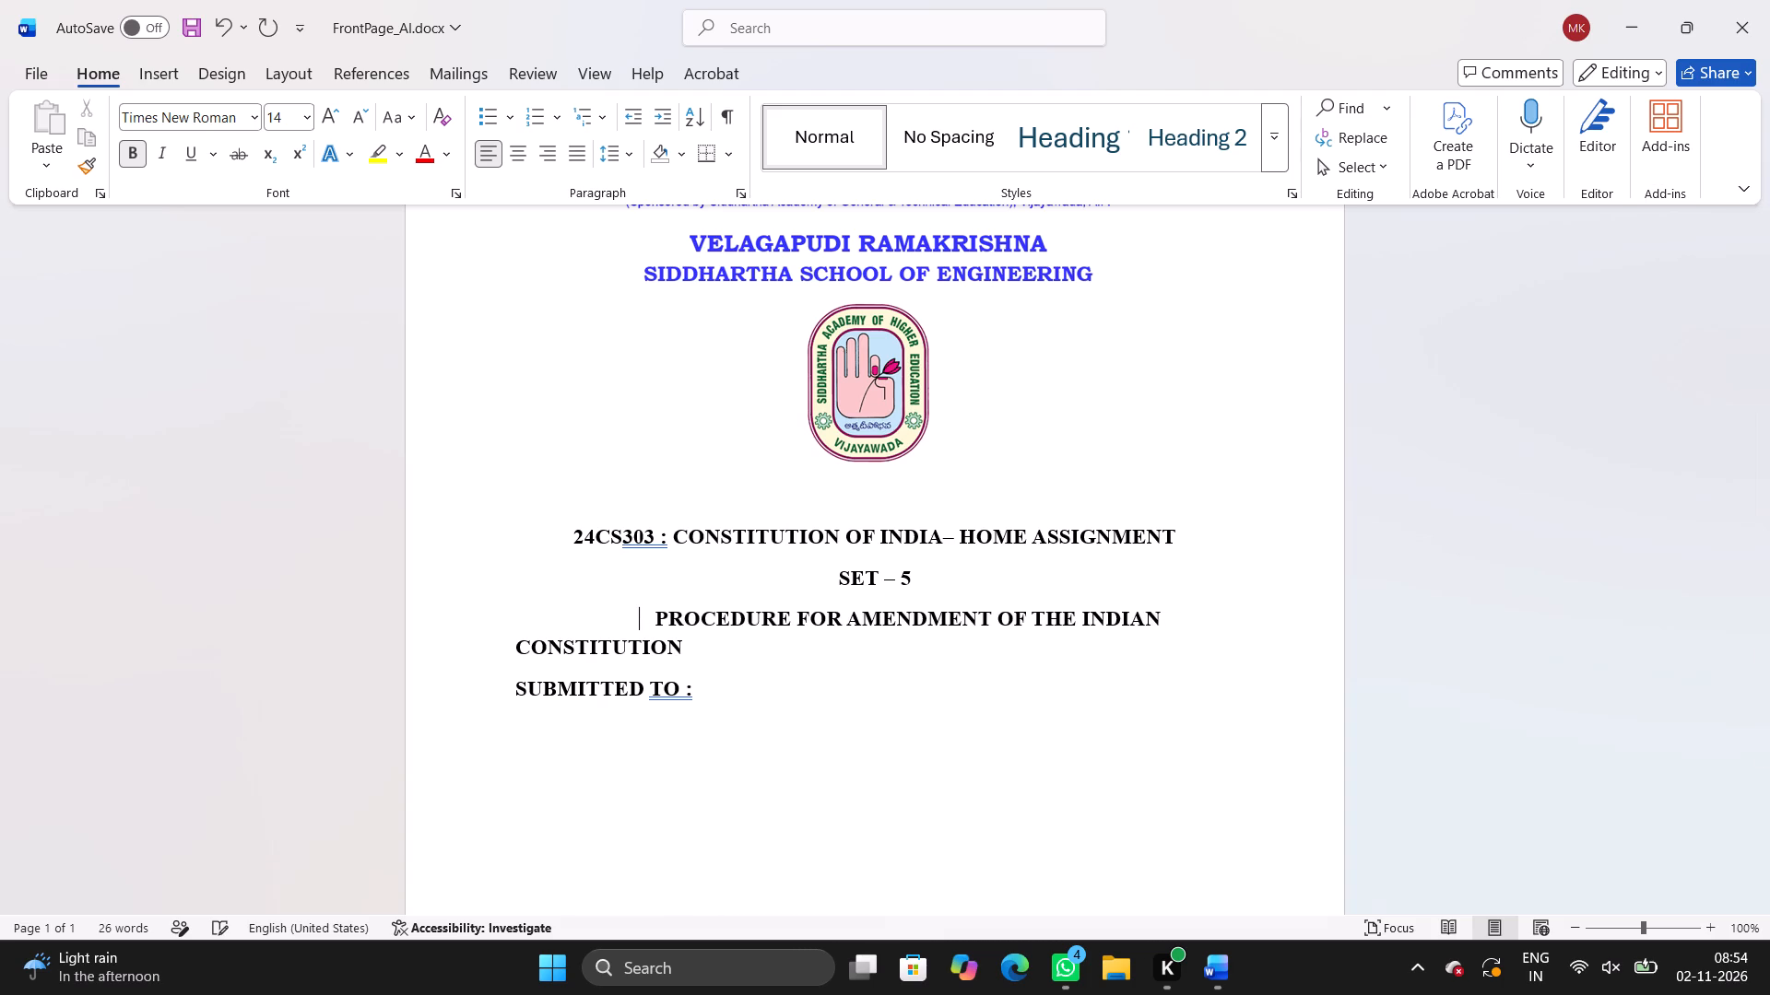
key("BackSpace")
key("BackSpace")
key("BackSpace")
key("BackSpace")
key("BackSpace")
key("BackSpace")
key("BackSpace")
key("BackSpace")
key("BackSpace")
key("BackSpace")
key("BackSpace")
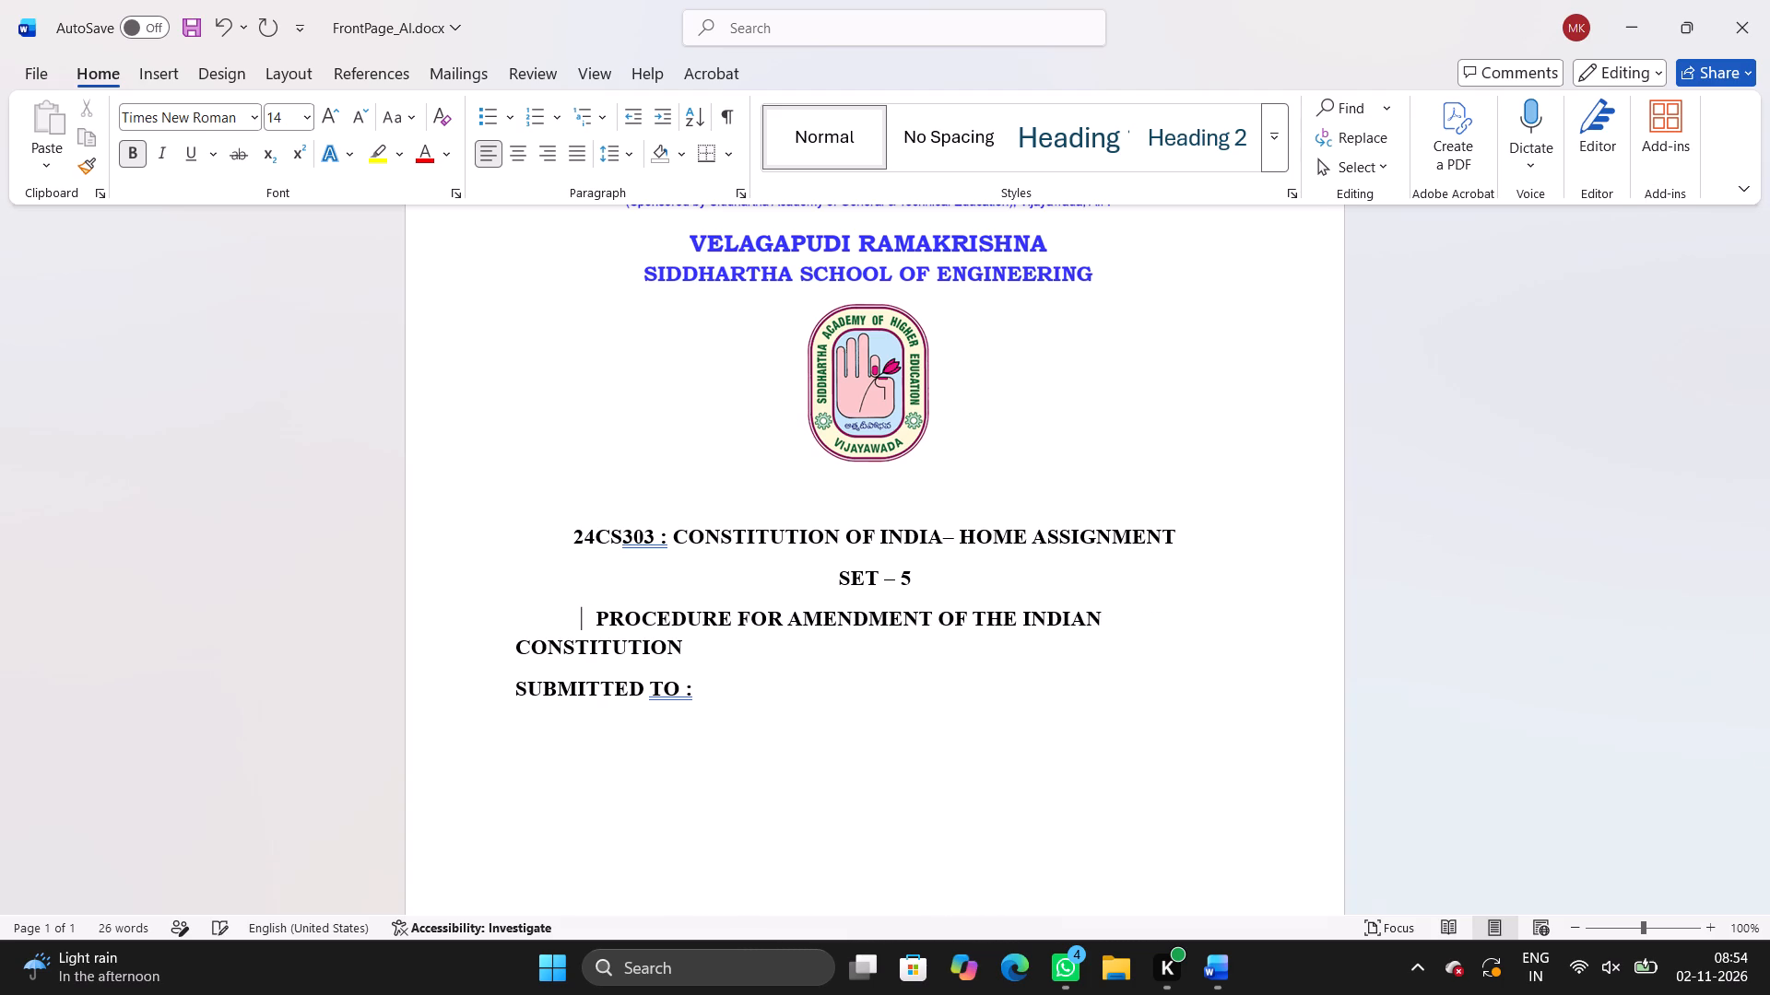
key("BackSpace")
key("BackSpace")
key("BackSpace")
key("BackSpace")
key("BackSpace")
key("BackSpace")
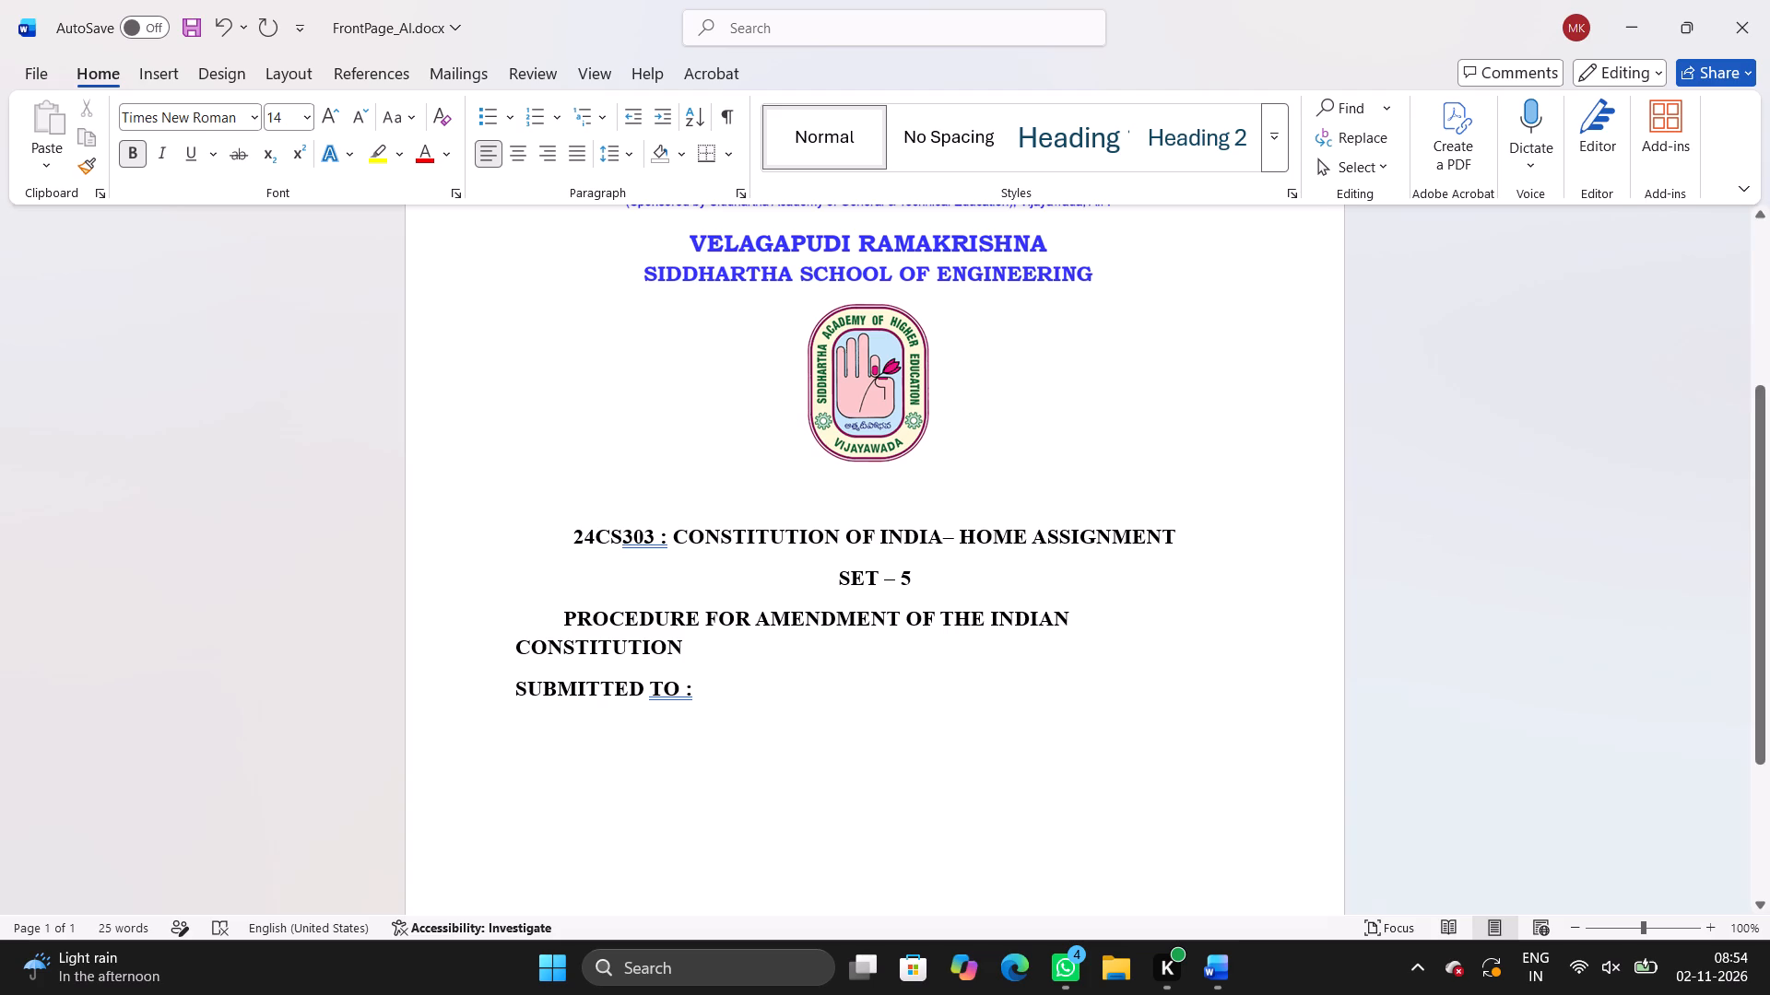
Shorten INDIAN to INDIA in the topic line so that CONSTITUTION fits on the same line, separated by a space.
left_click(498, 659)
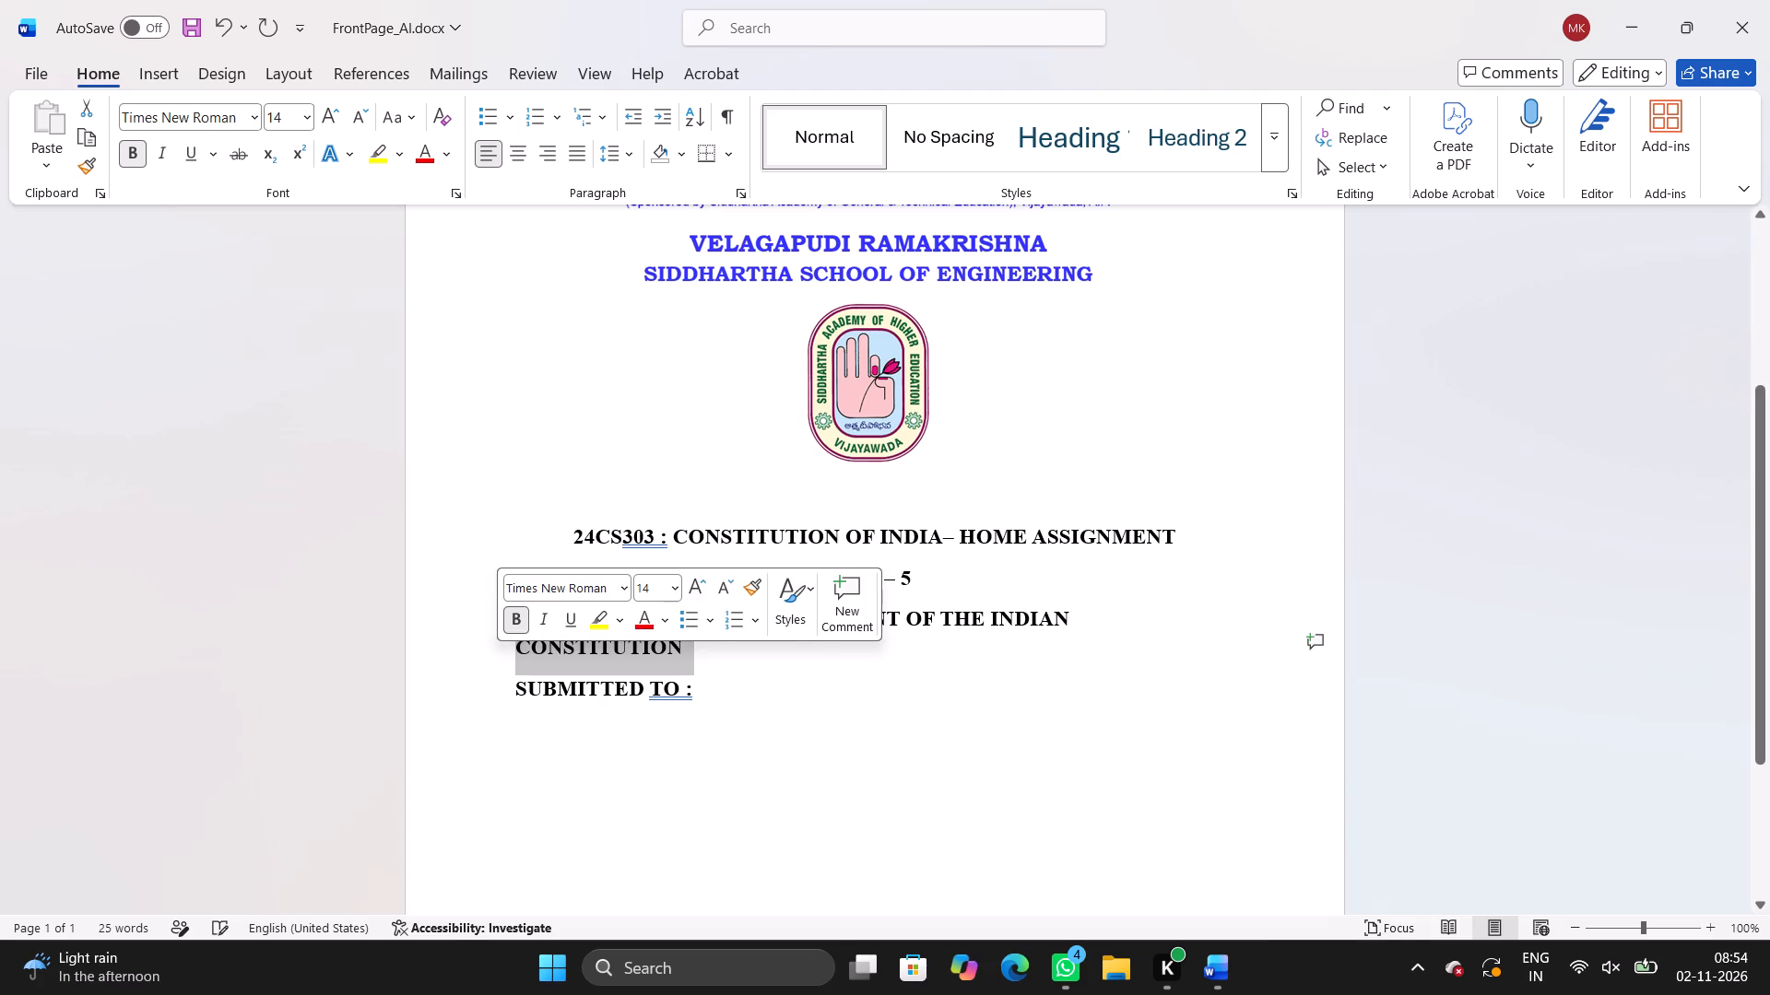
left_click(505, 659)
key("BackSpace")
key("BackSpace")
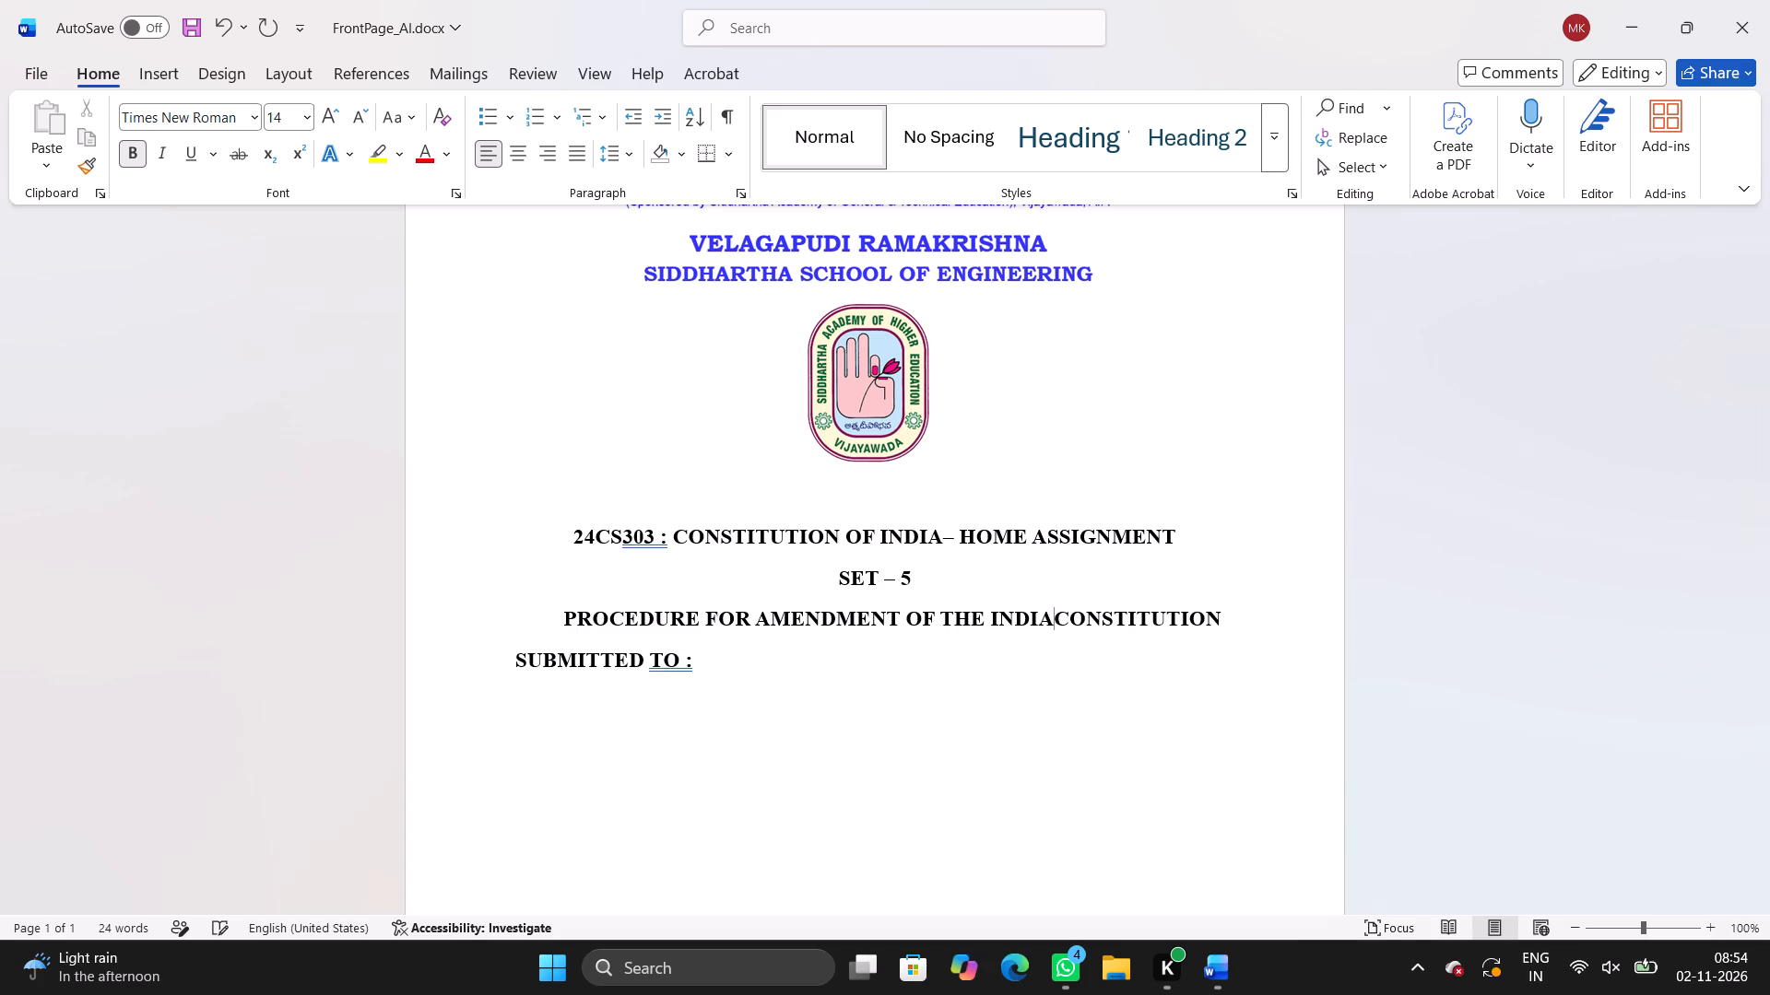
key("space")
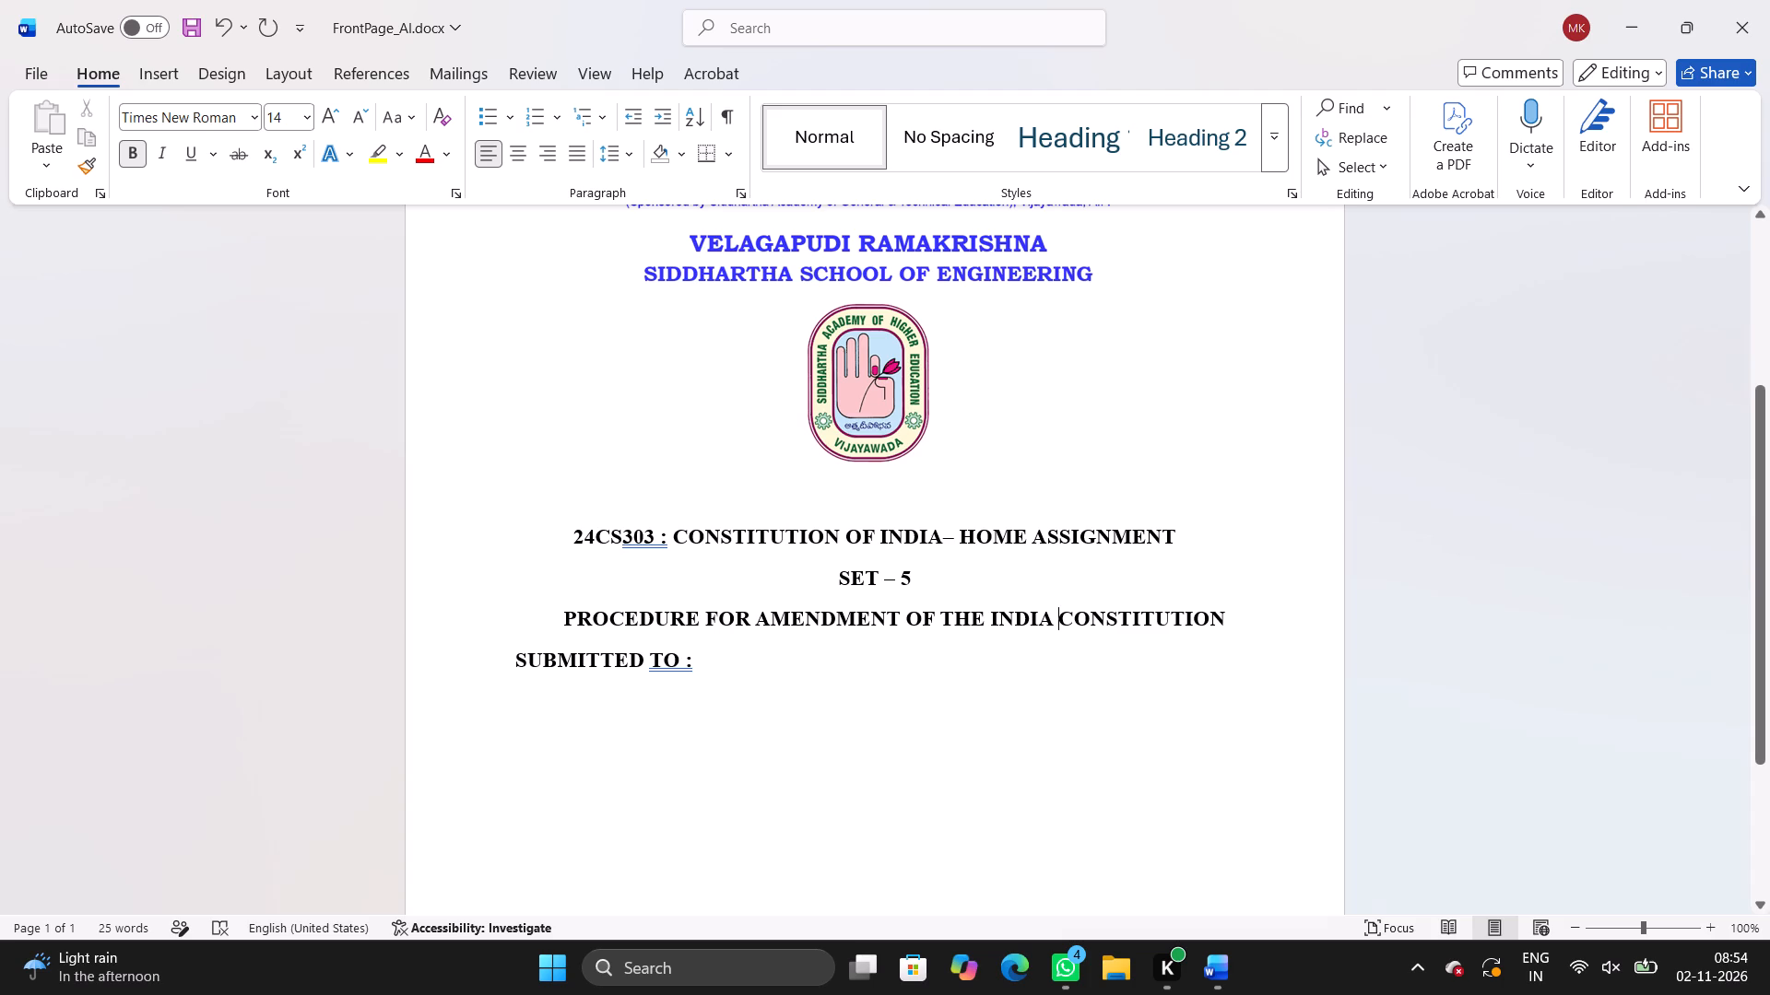
Insert two blank lines between the PROCEDURE FOR AMENDMENT topic line and the SUBMITTED TO heading.
left_click(1252, 623)
key("Return")
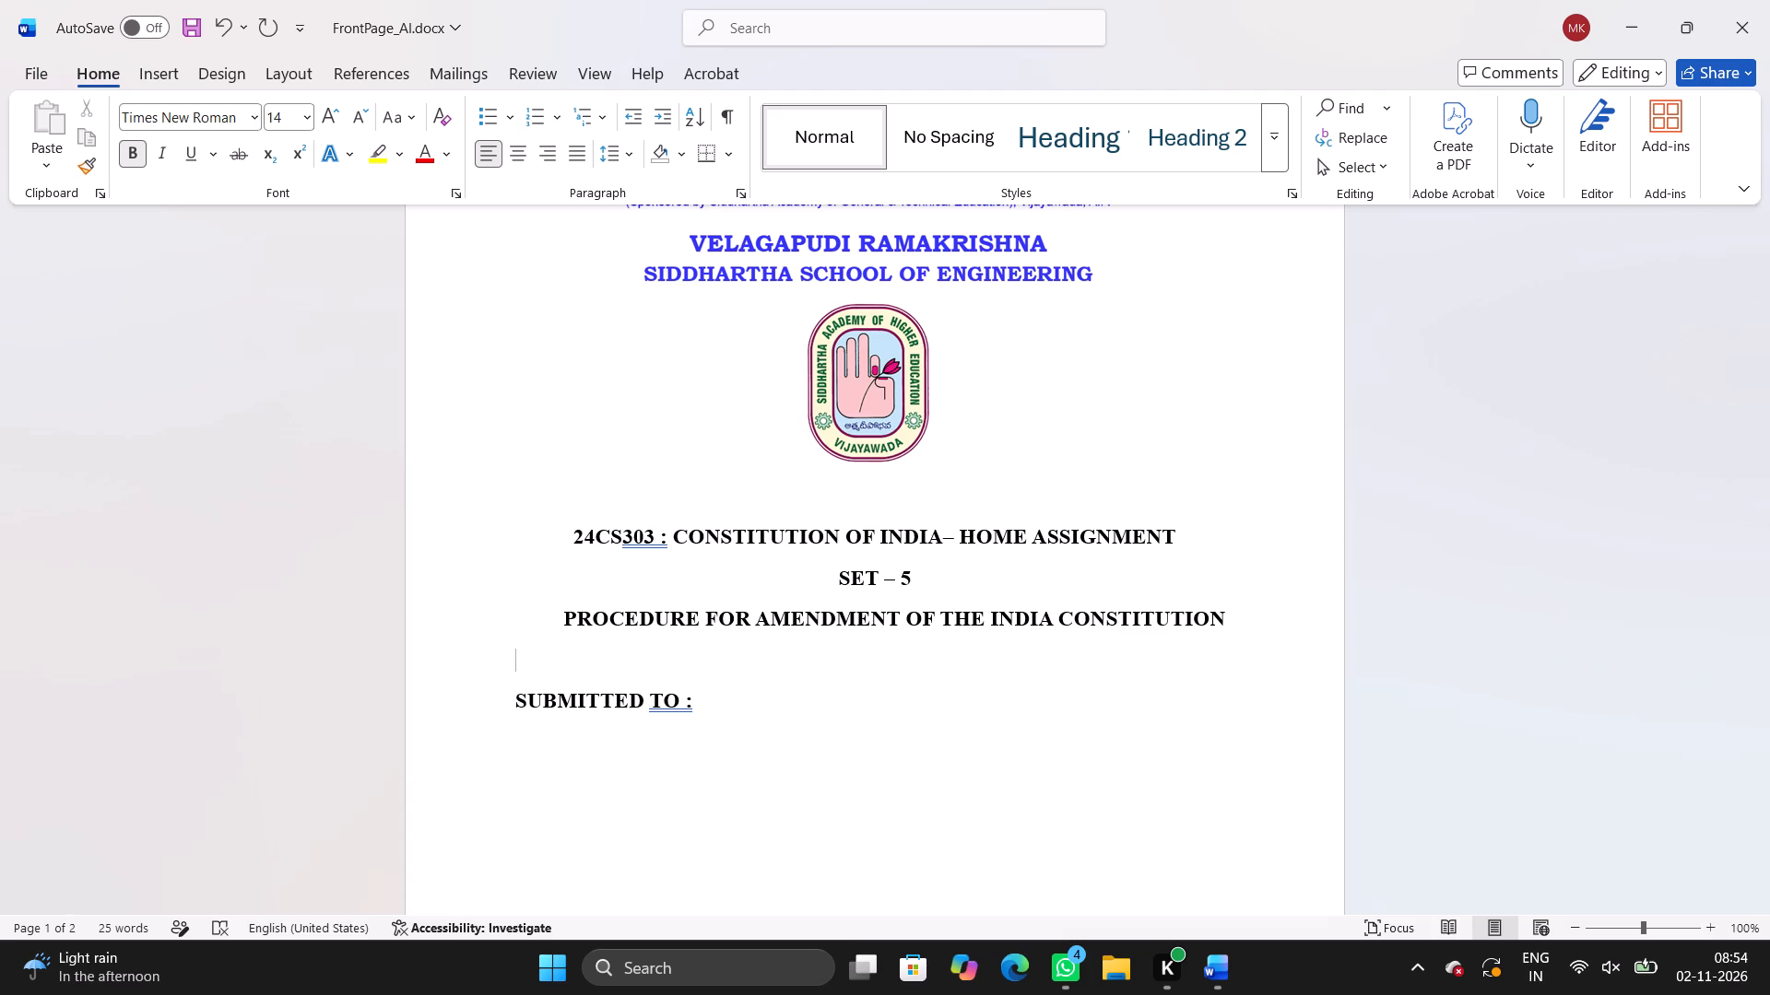
key("Return")
Delete surplus blank lines between the SUBMITTED TO and SUBMITTED BY headings to bring the SUBMITTED BY block back onto the first page.
scroll(1252, 623, "down", 4)
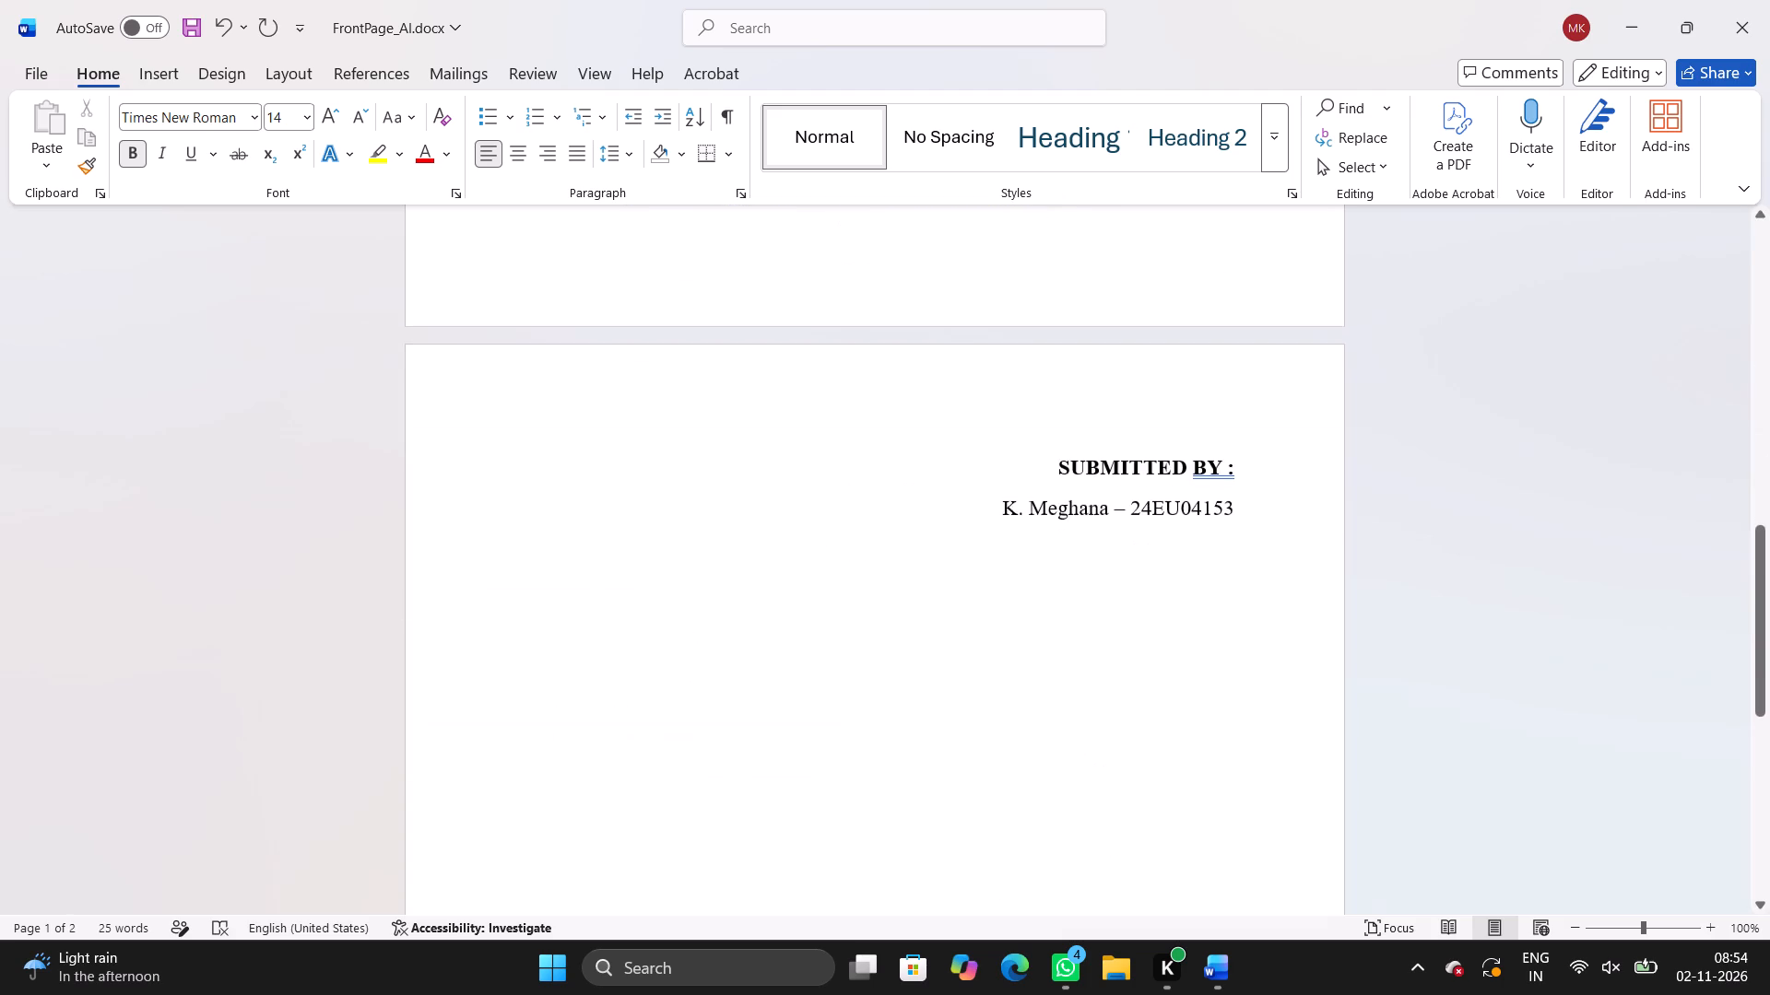
scroll(1252, 623, "down", 1)
scroll(1252, 623, "up", 1)
scroll(1252, 623, "down", 1)
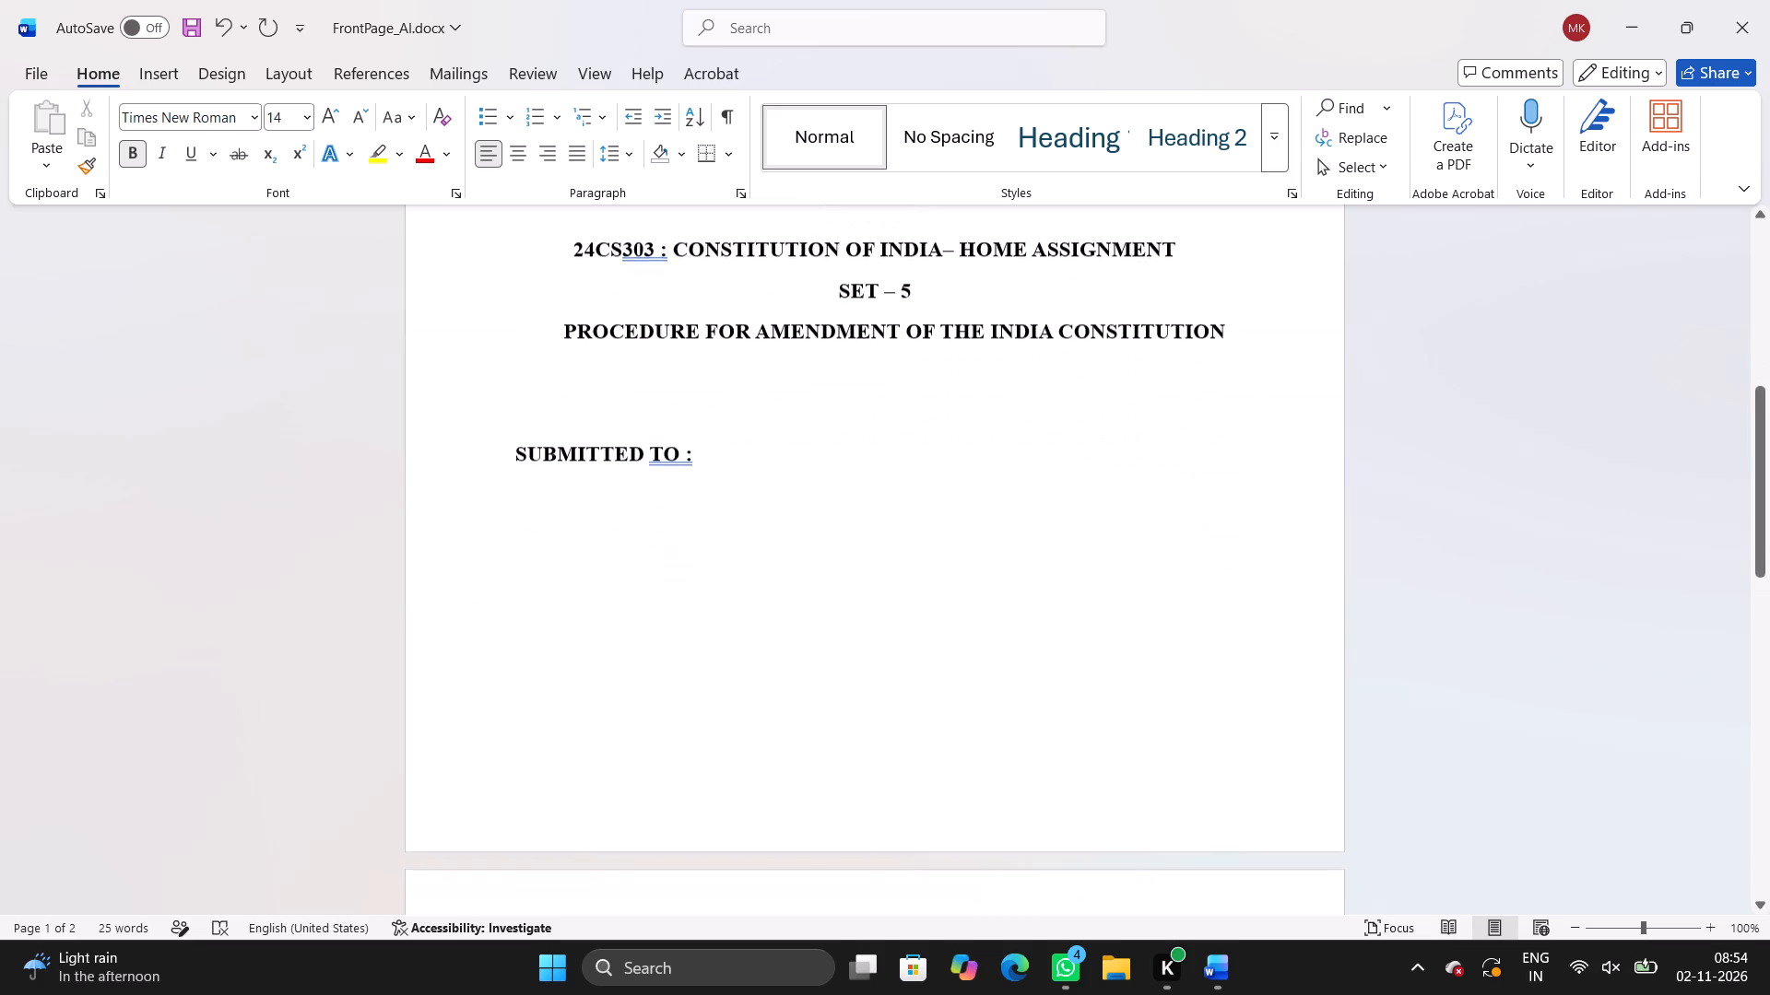
scroll(1252, 623, "down", 1)
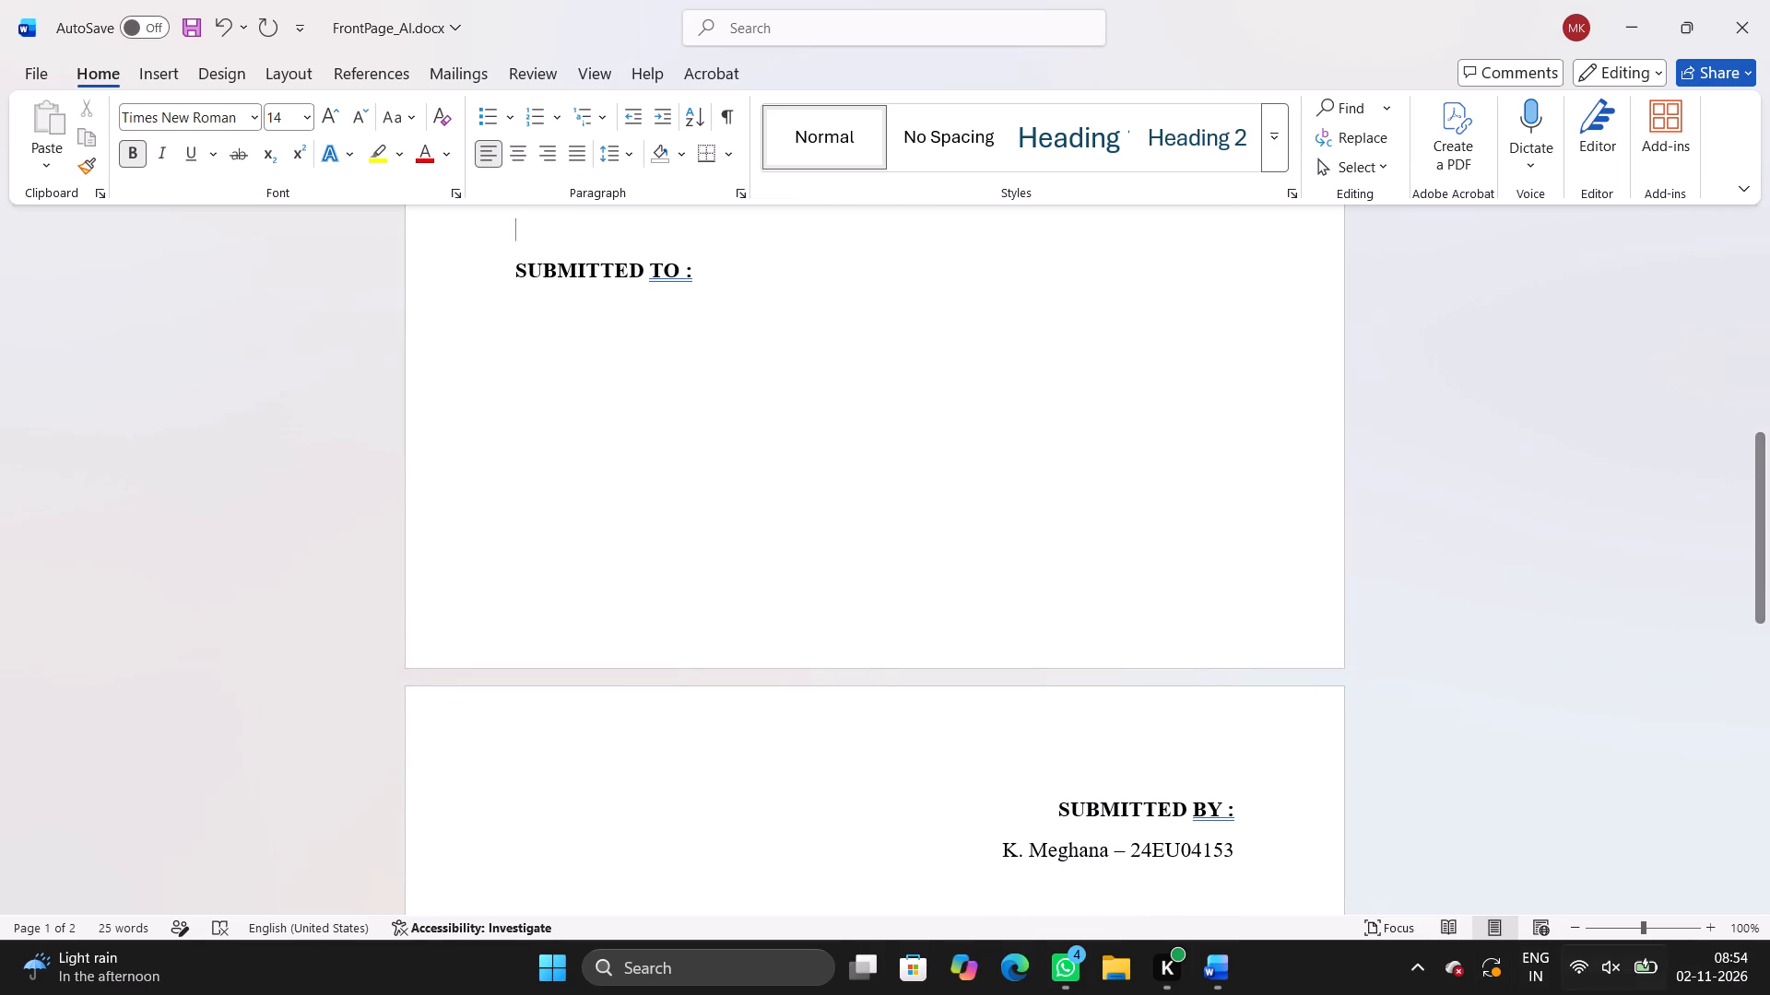
left_click(1062, 628)
left_click(1022, 792)
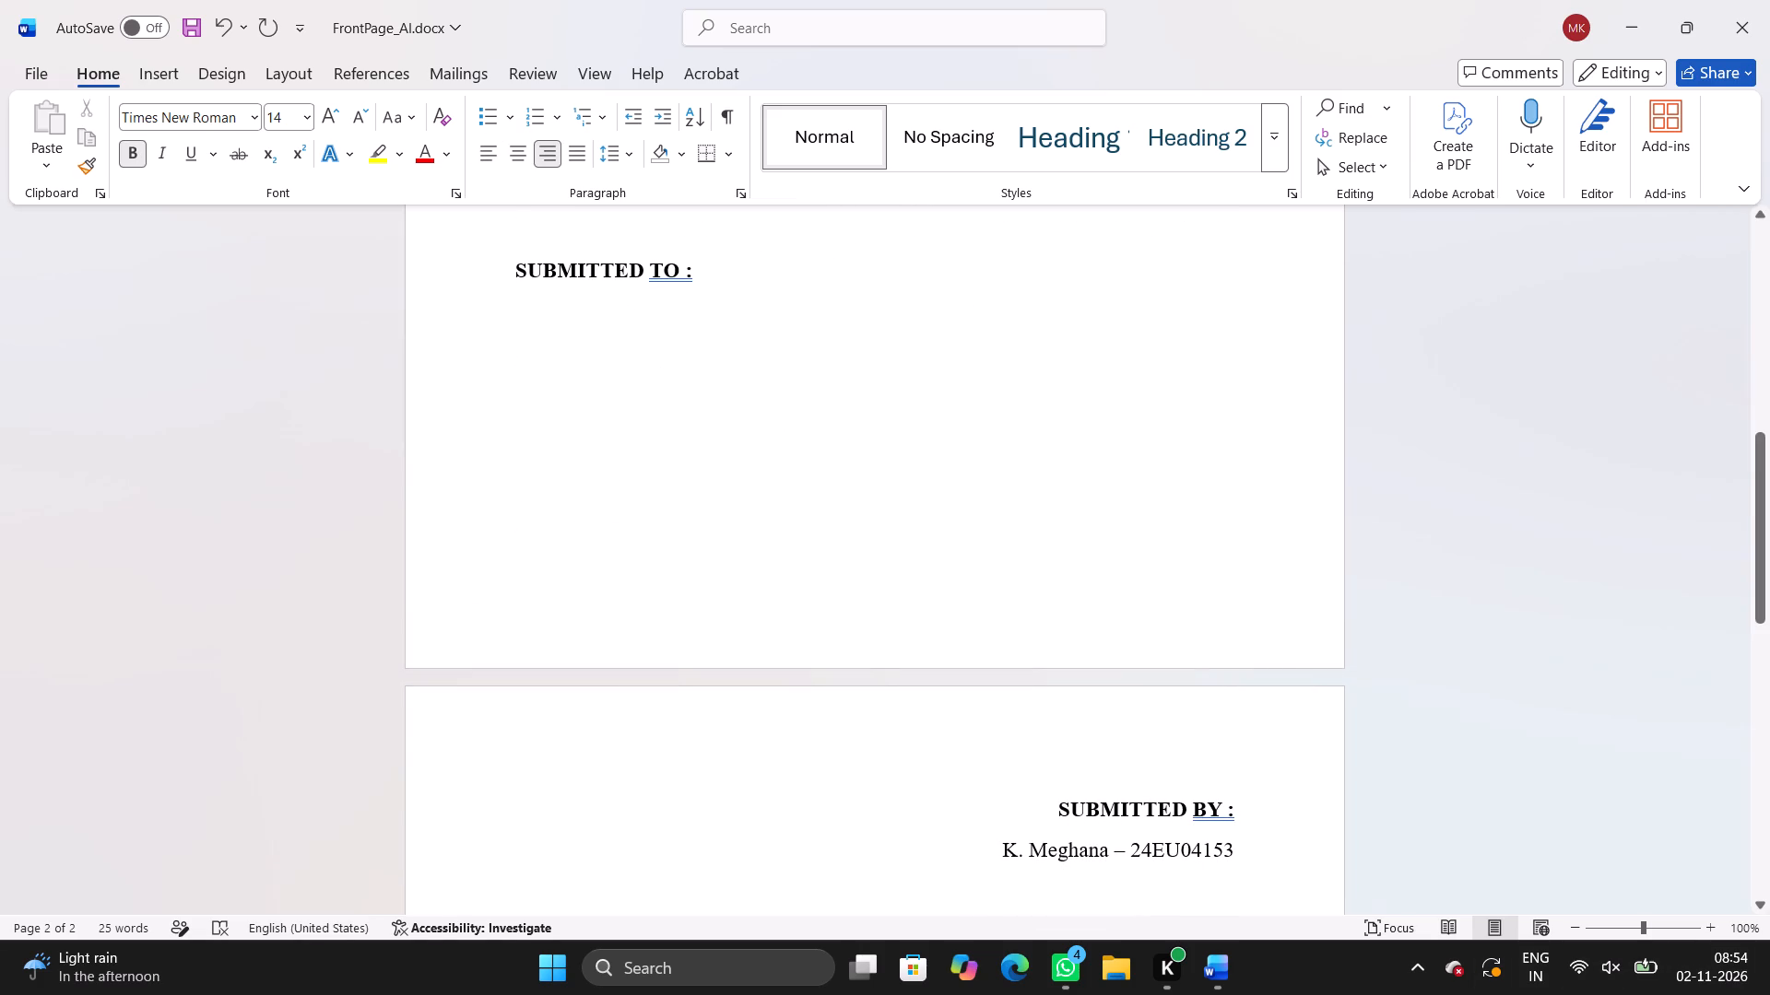
left_click(1102, 736)
left_click(1035, 811)
left_click(1122, 596)
double_click(1022, 533)
key("BackSpace")
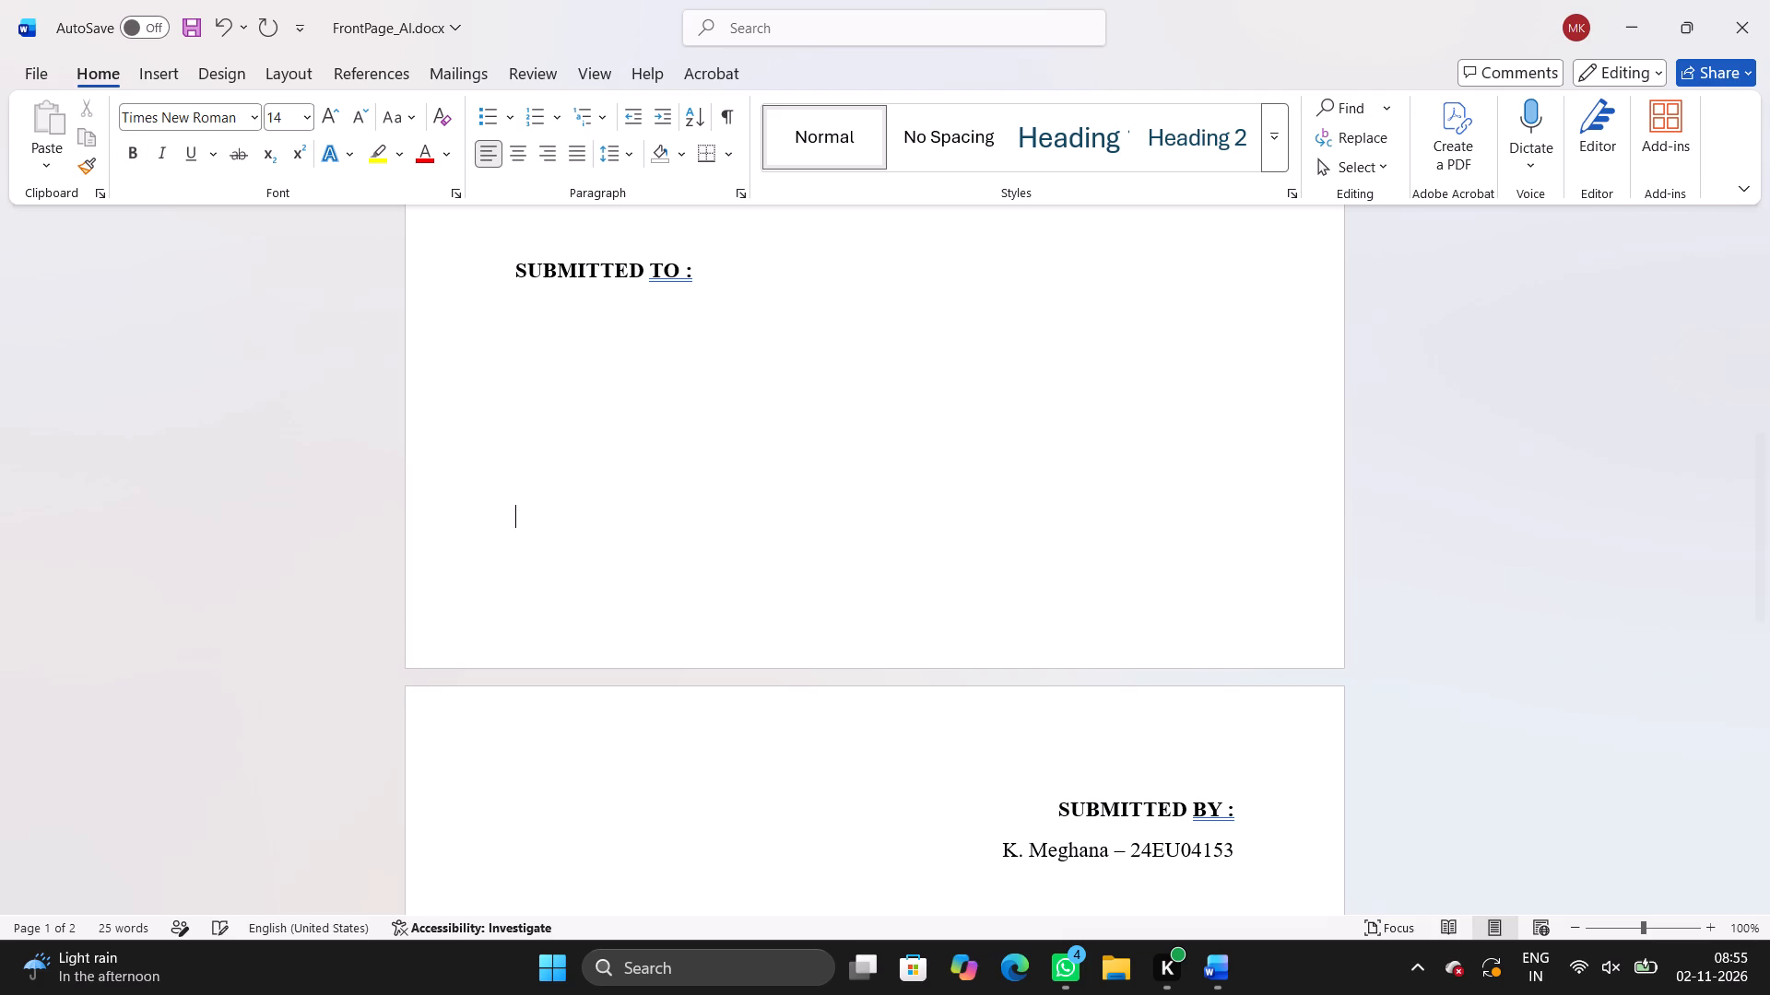
key("BackSpace")
key("BackSpace")
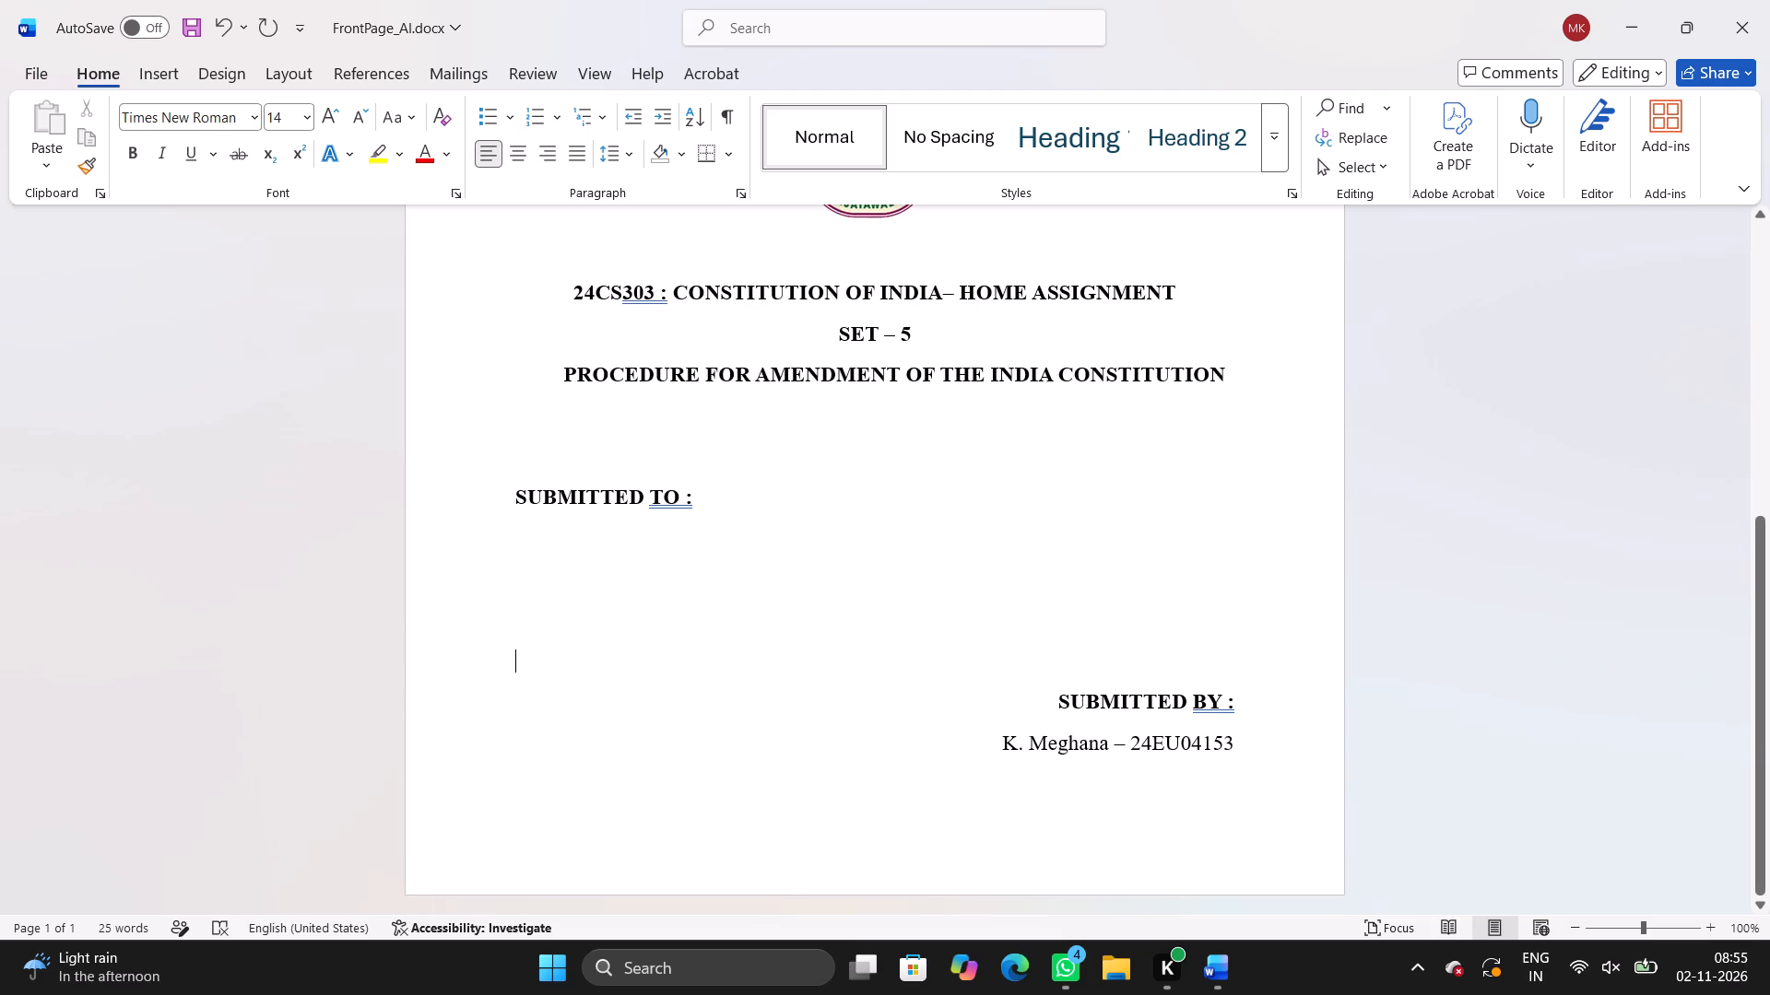
Place the text cursor at the end of the SUBMITTED TO heading.
left_click(726, 500)
scroll(726, 500, "up", 2)
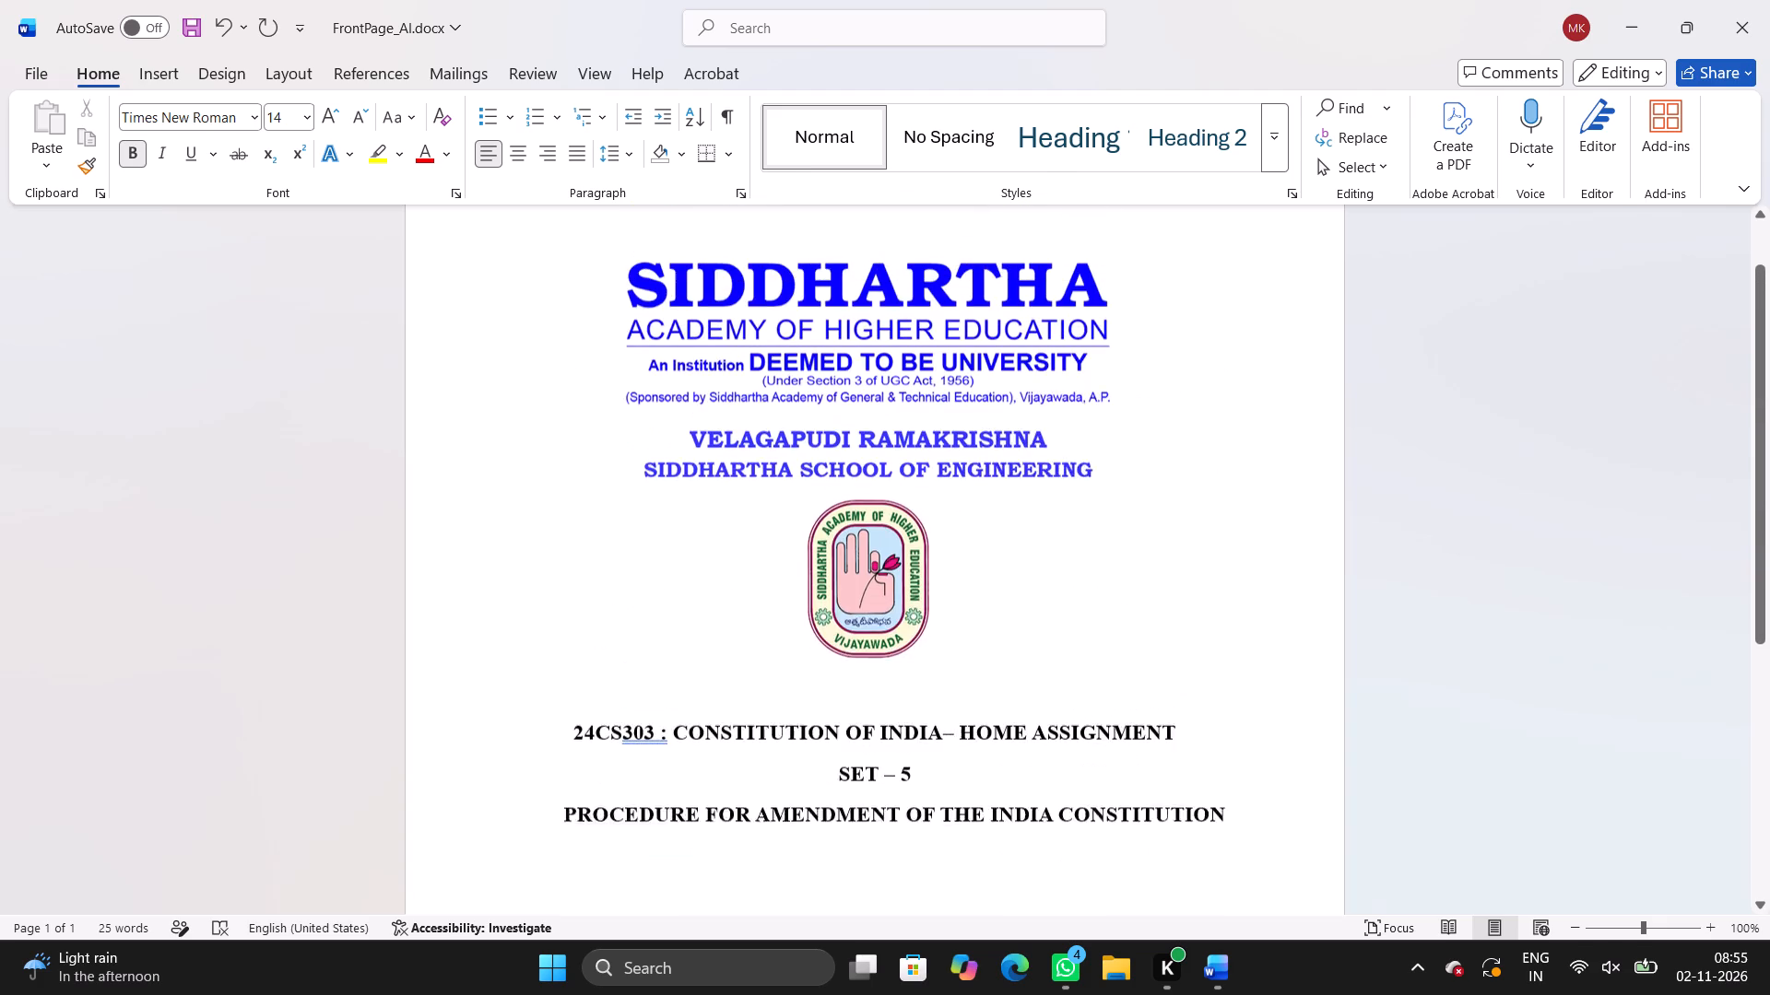
Delete the course code 24CS303 and its colon from the start of the assignment title line.
scroll(726, 500, "down", 1)
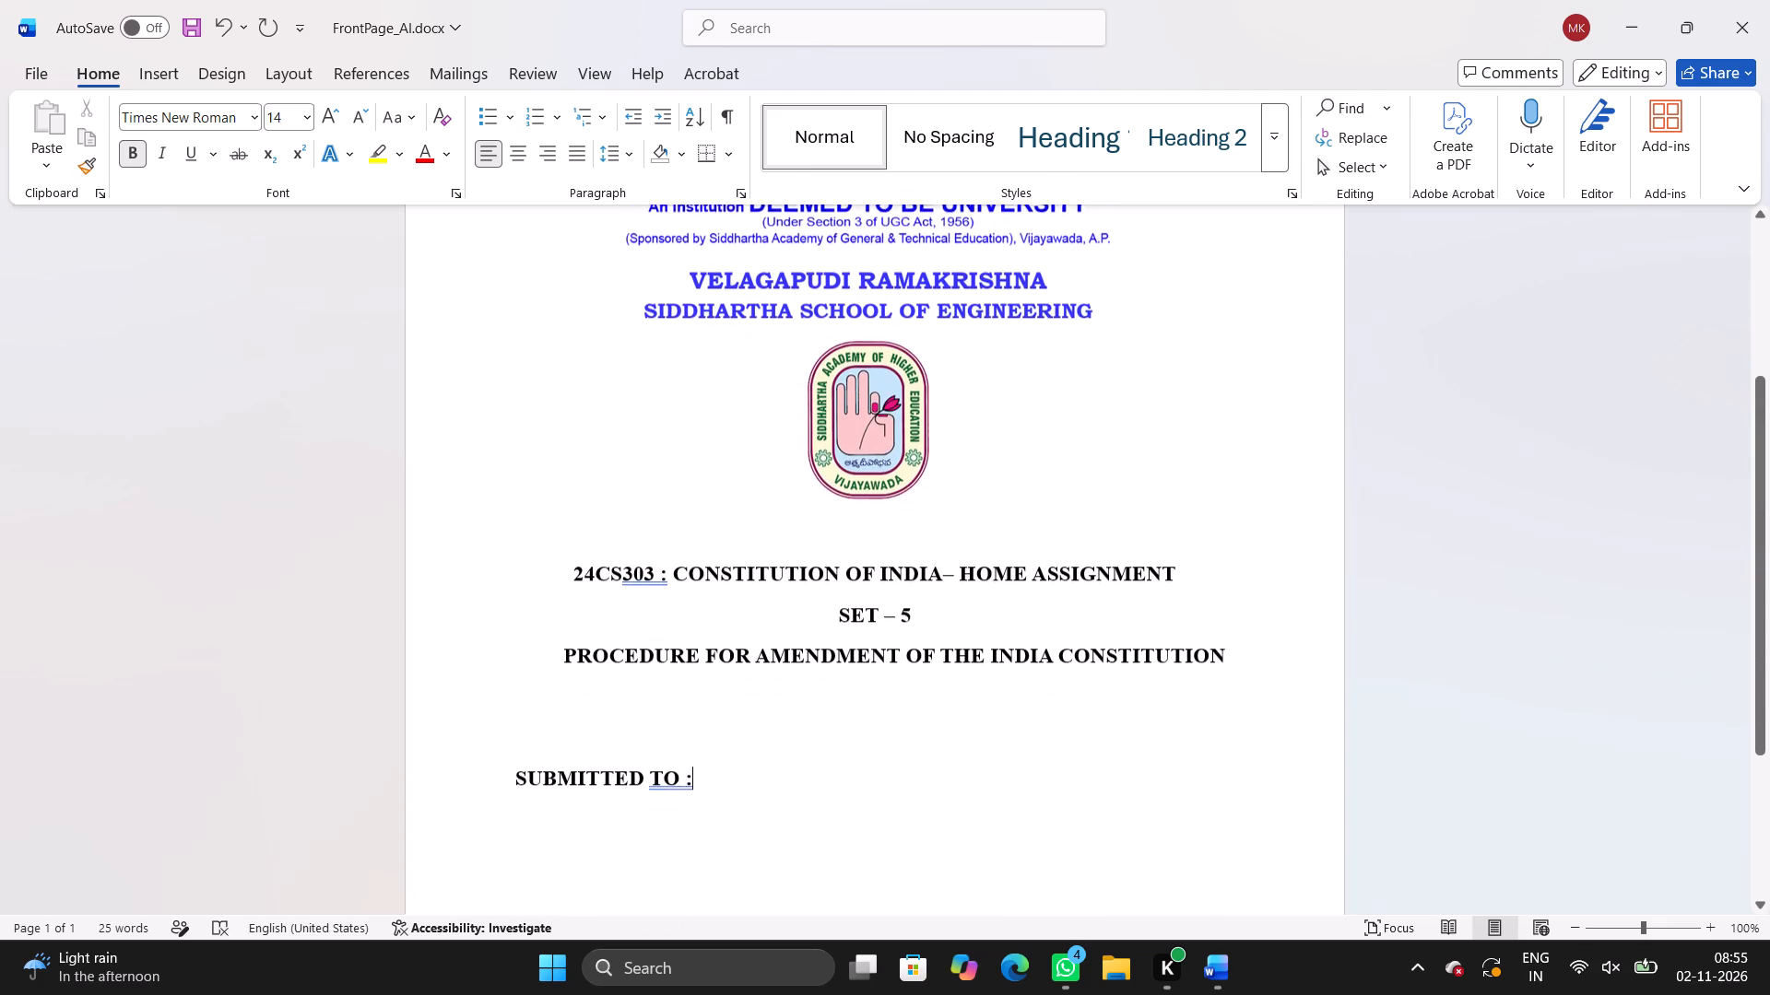
scroll(726, 500, "down", 1)
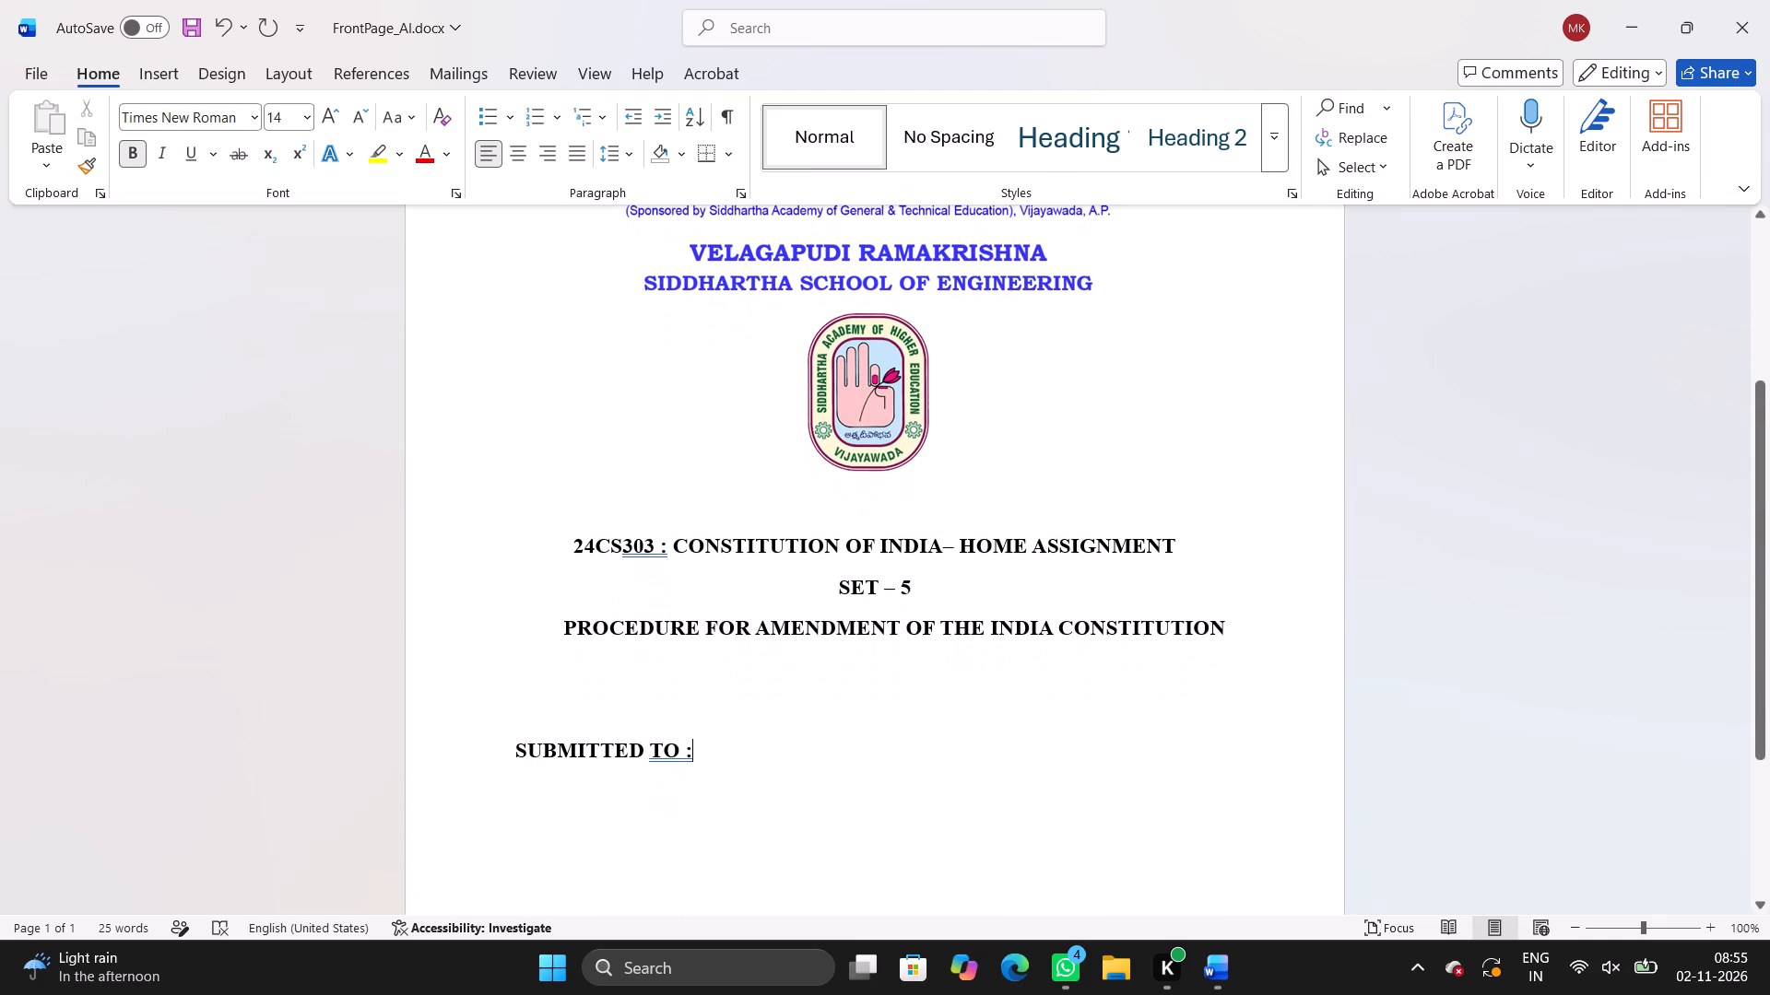
left_click(665, 551)
key("BackSpace")
key("BackSpace")
key("BackSpace")
key("BackSpace")
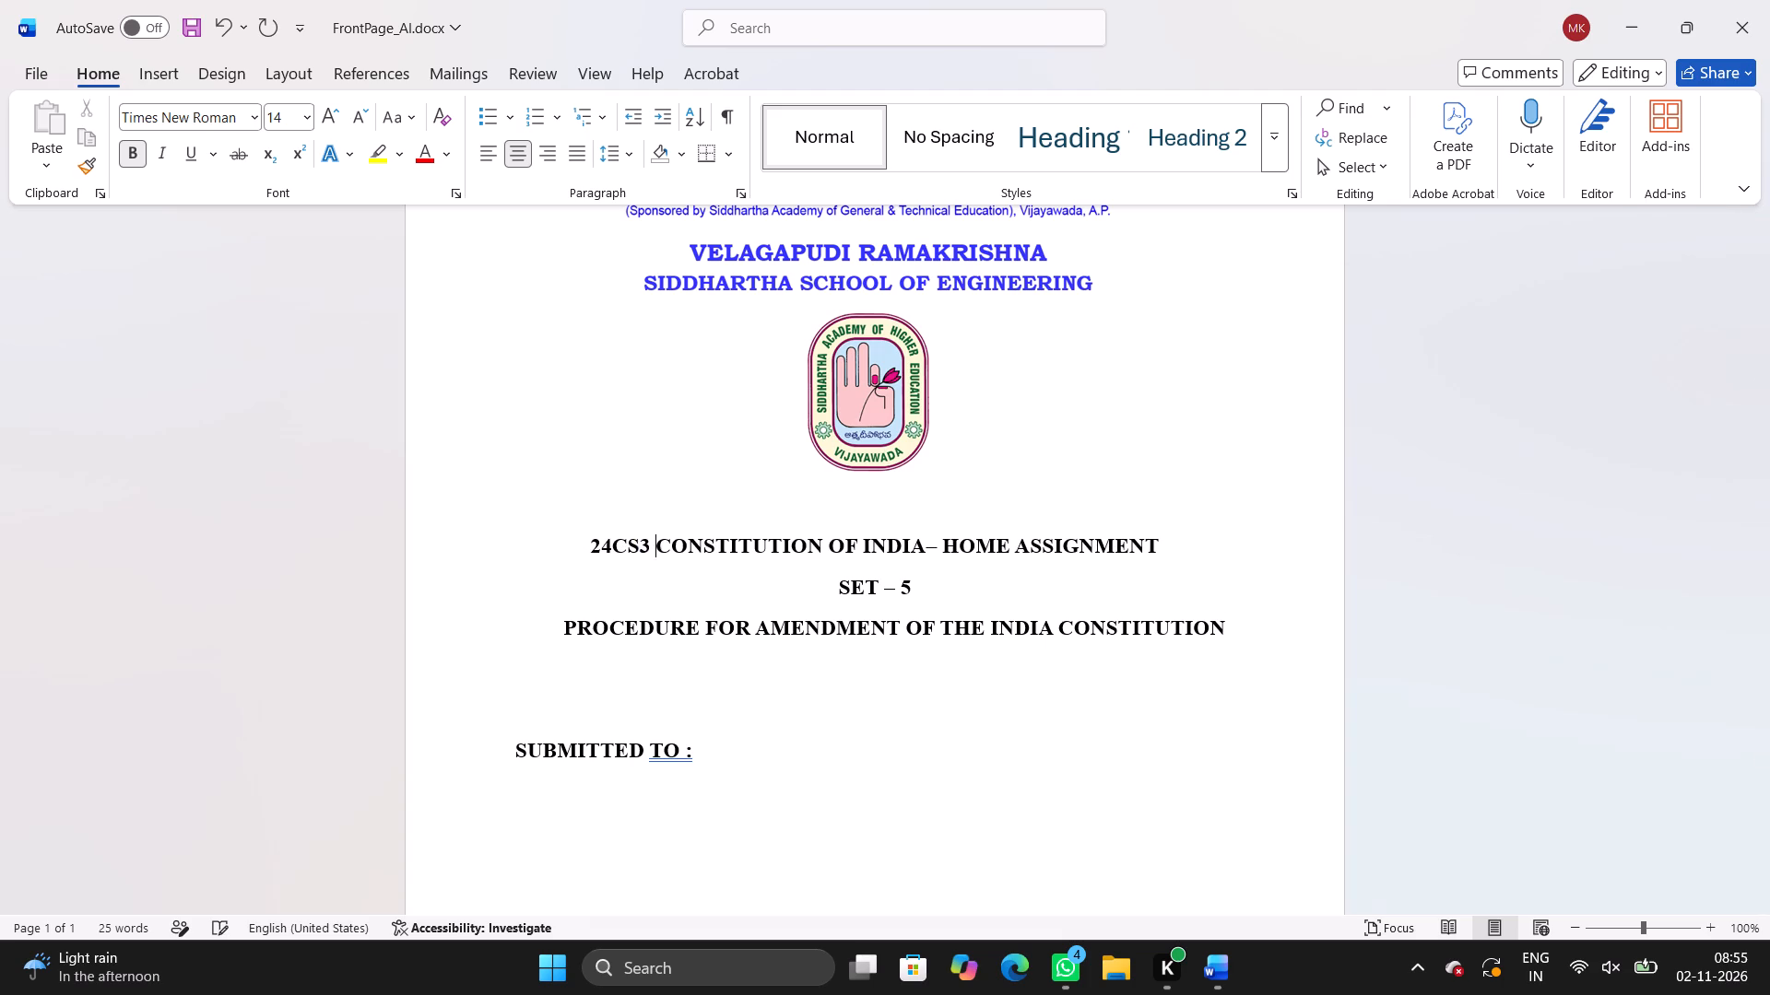
key("BackSpace")
key("BackSpace")
key("BackSpace")
key("BackSpace")
key("BackSpace")
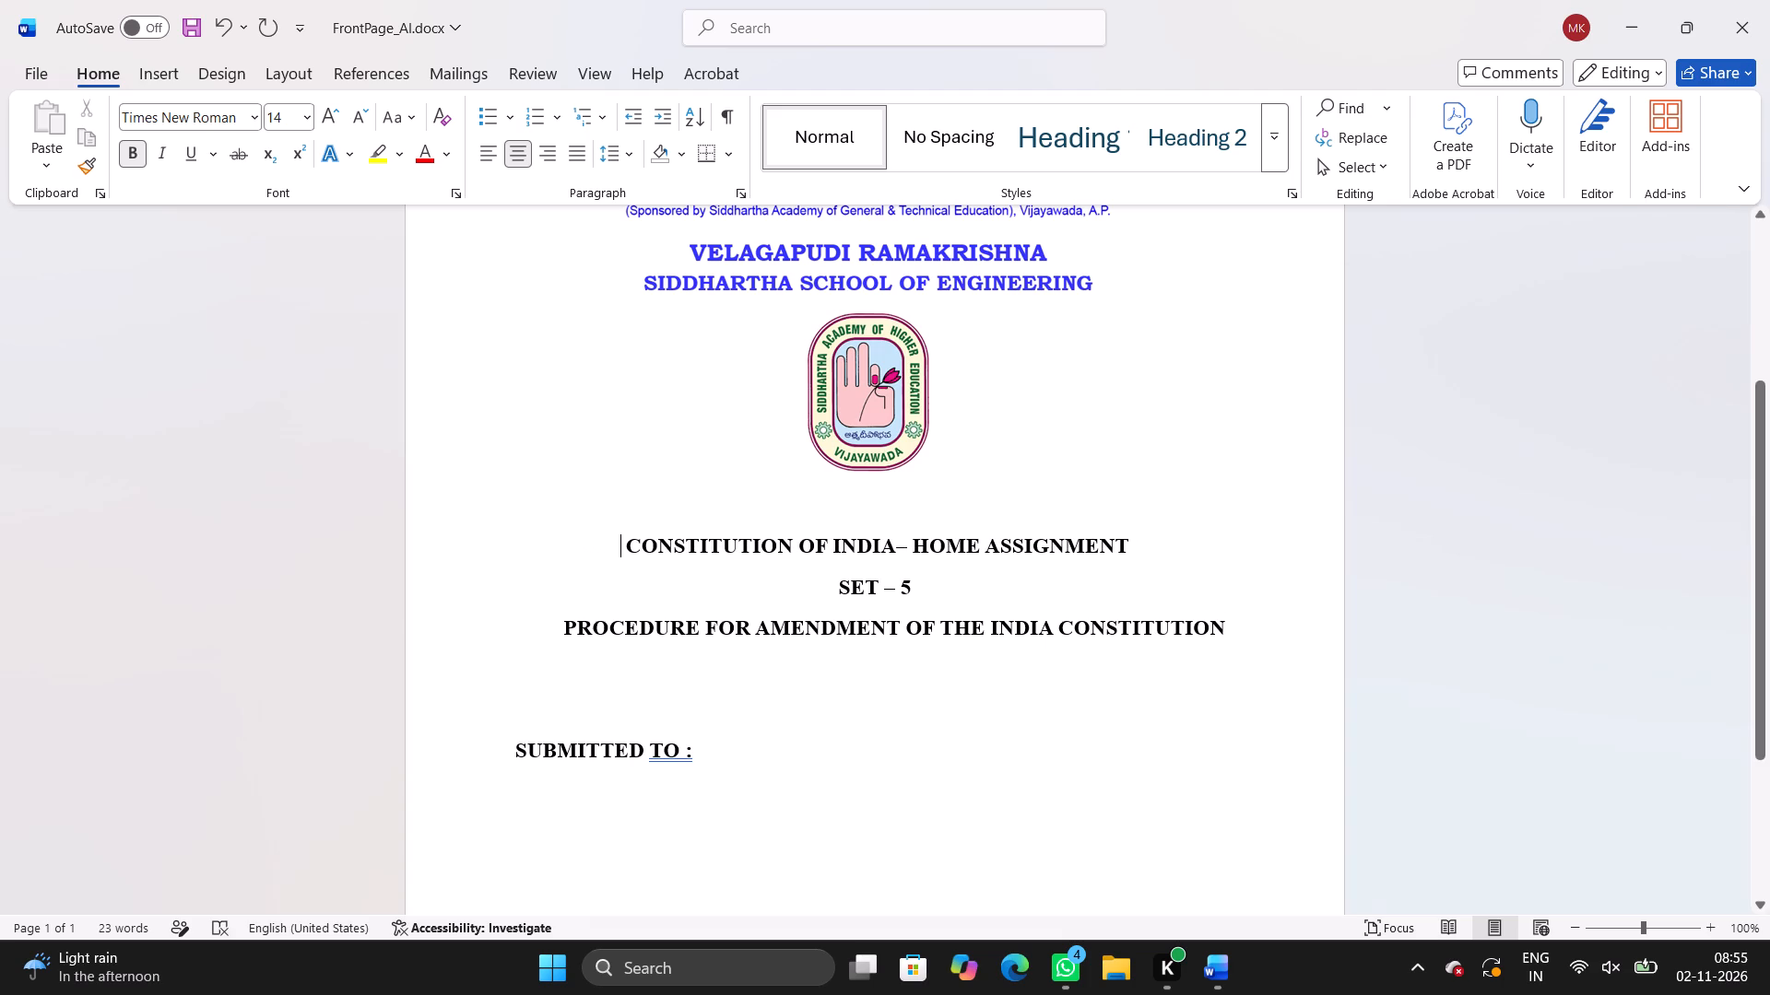
Enter the recipient's first name in capitals after the SUBMITTED TO heading.
left_click(714, 764)
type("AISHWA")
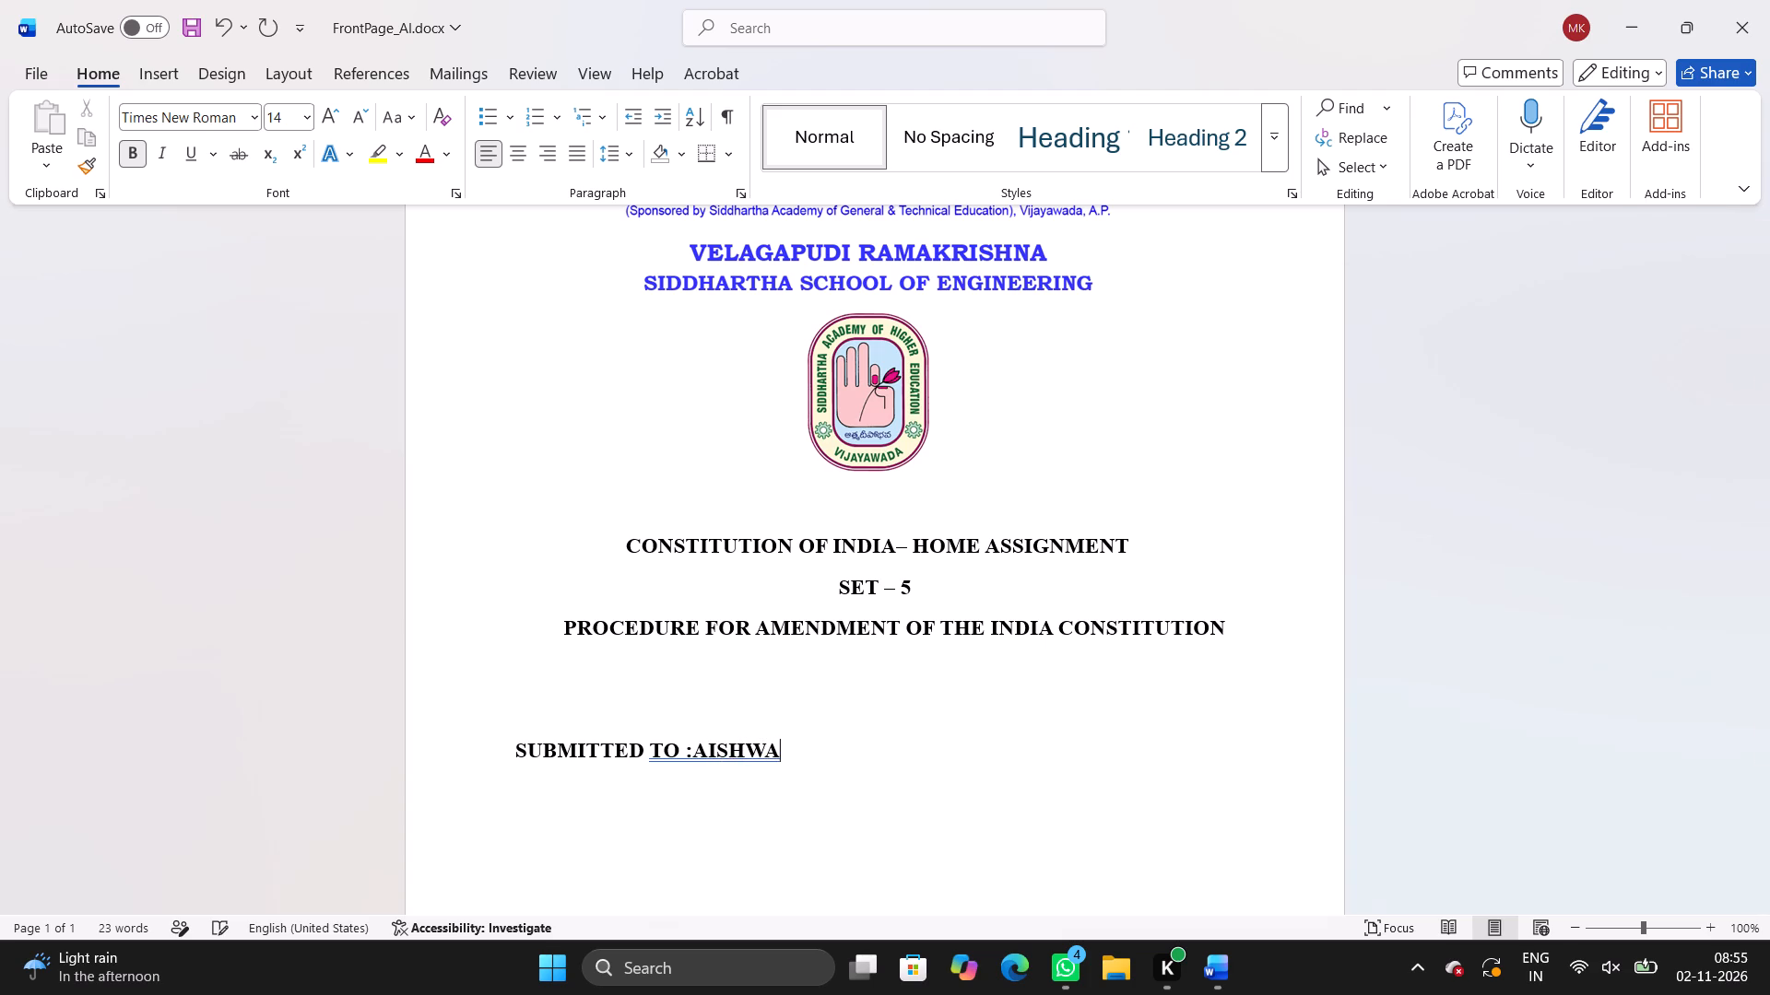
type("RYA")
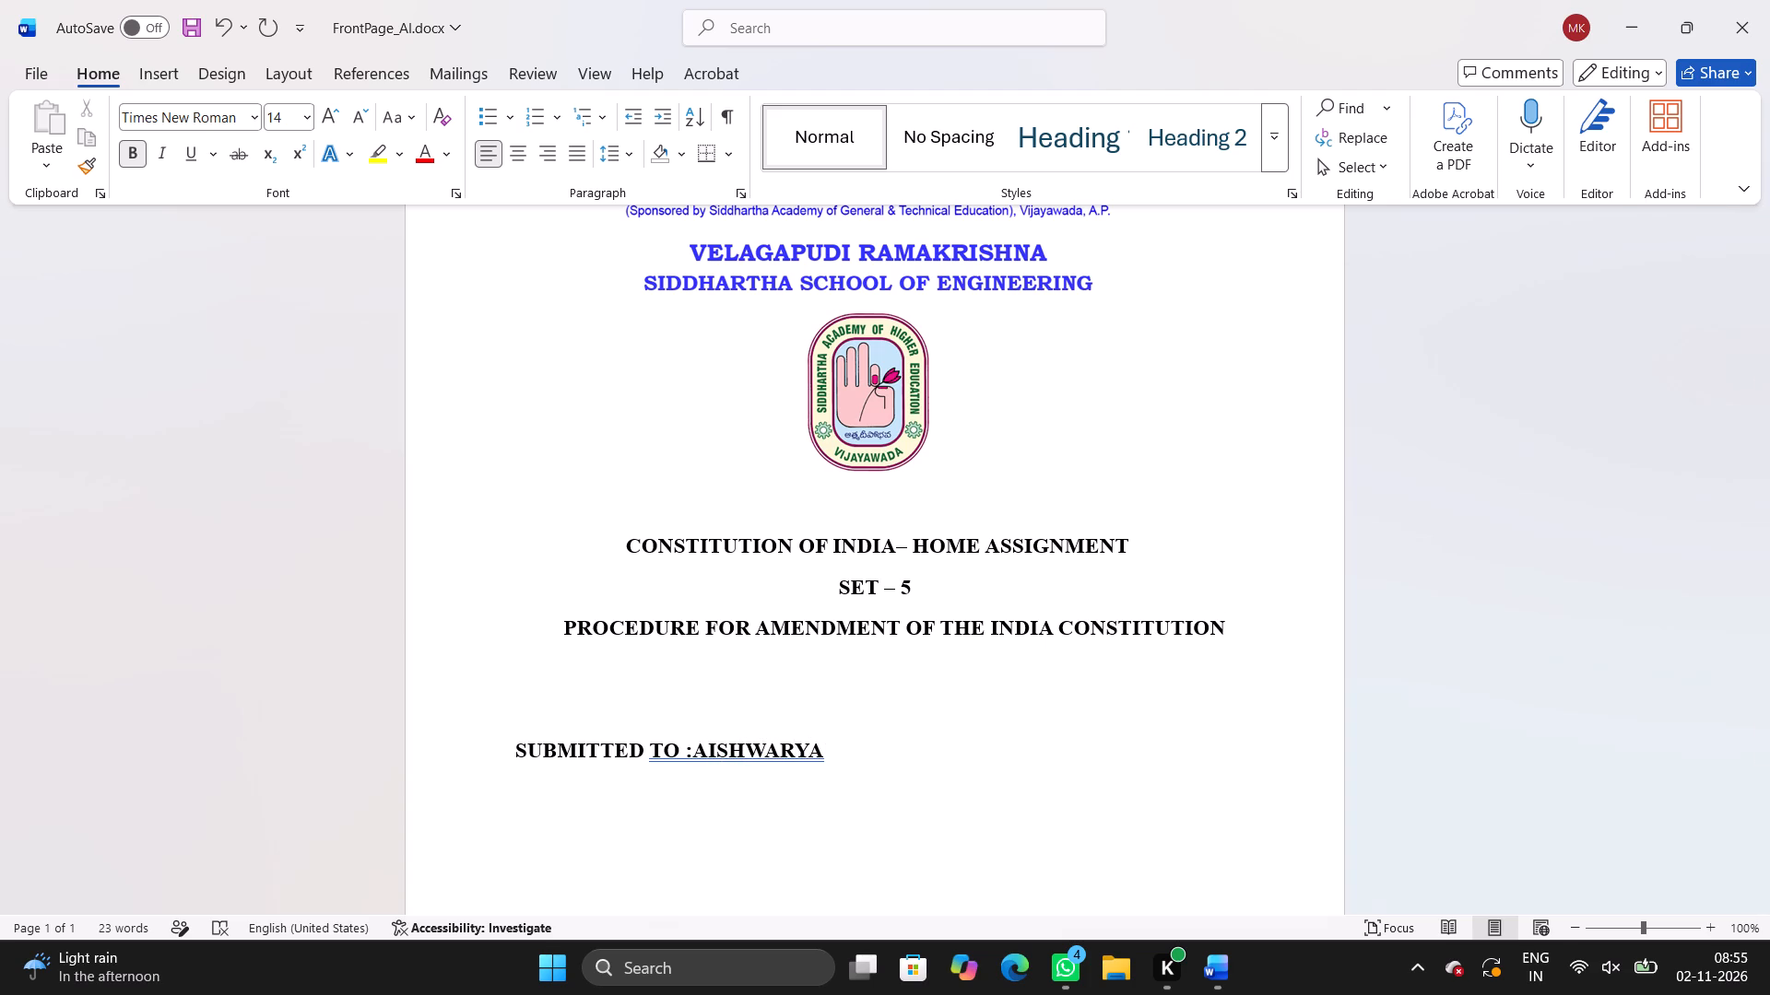
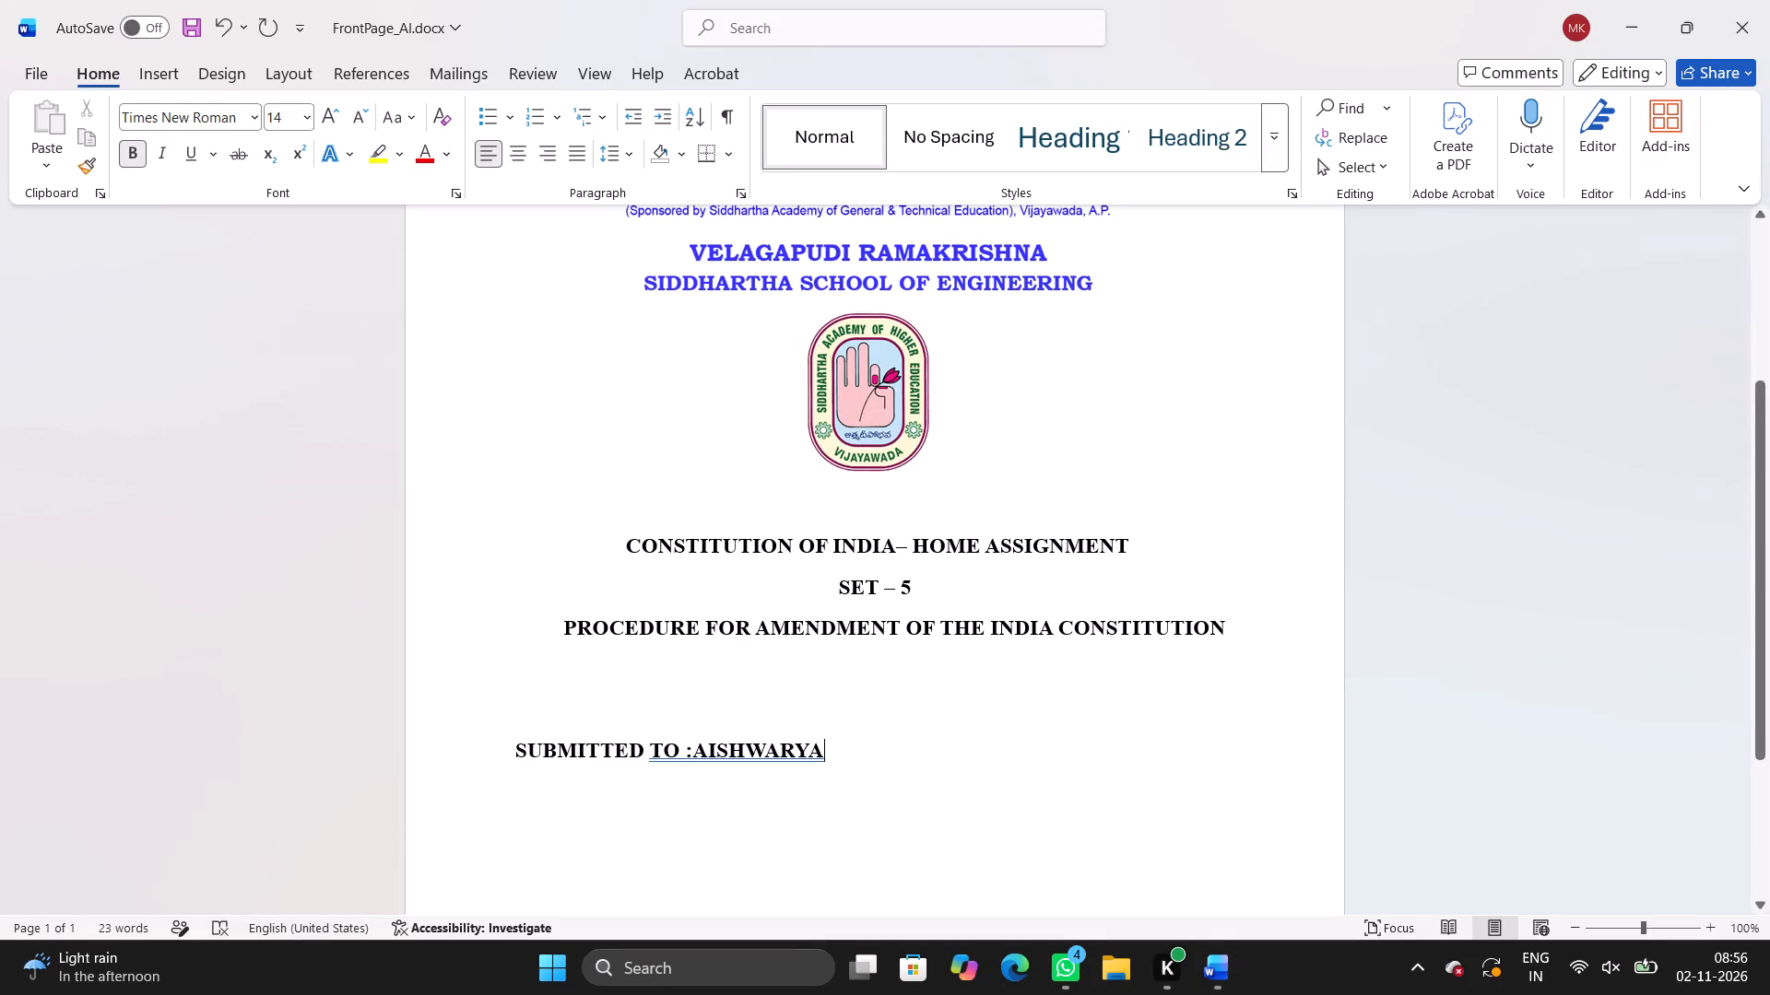
Correct the spelling of the recipient's first name by deleting the letter H.
left_click(728, 752)
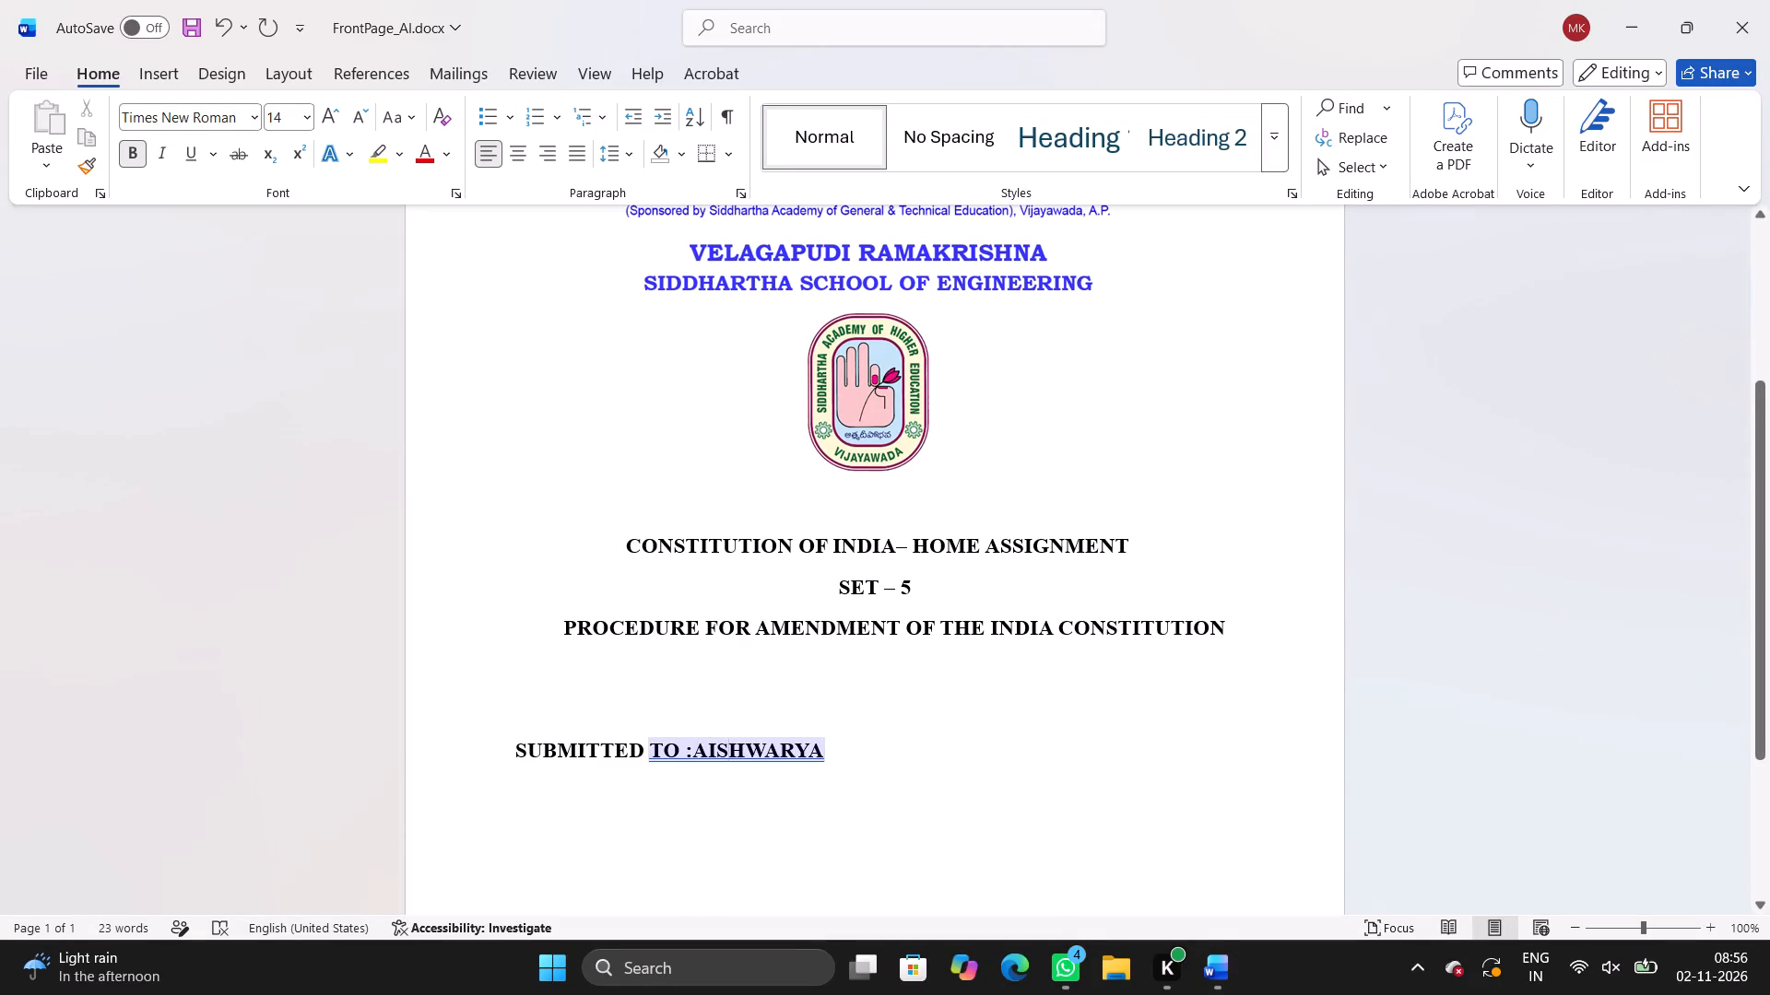
key("Delete")
Move the recipient's name onto its own line below SUBMITTED TO and indent it with spaces to start near the heading's colon.
left_click(697, 757)
key("Return")
key("space")
key("space")
key("space")
key("space")
key("space")
key("space")
key("space")
key("space")
key("space")
key("space")
key("space")
key("space")
key("space")
key("space")
key("space")
key("space")
key("space")
key("space")
key("space")
key("space")
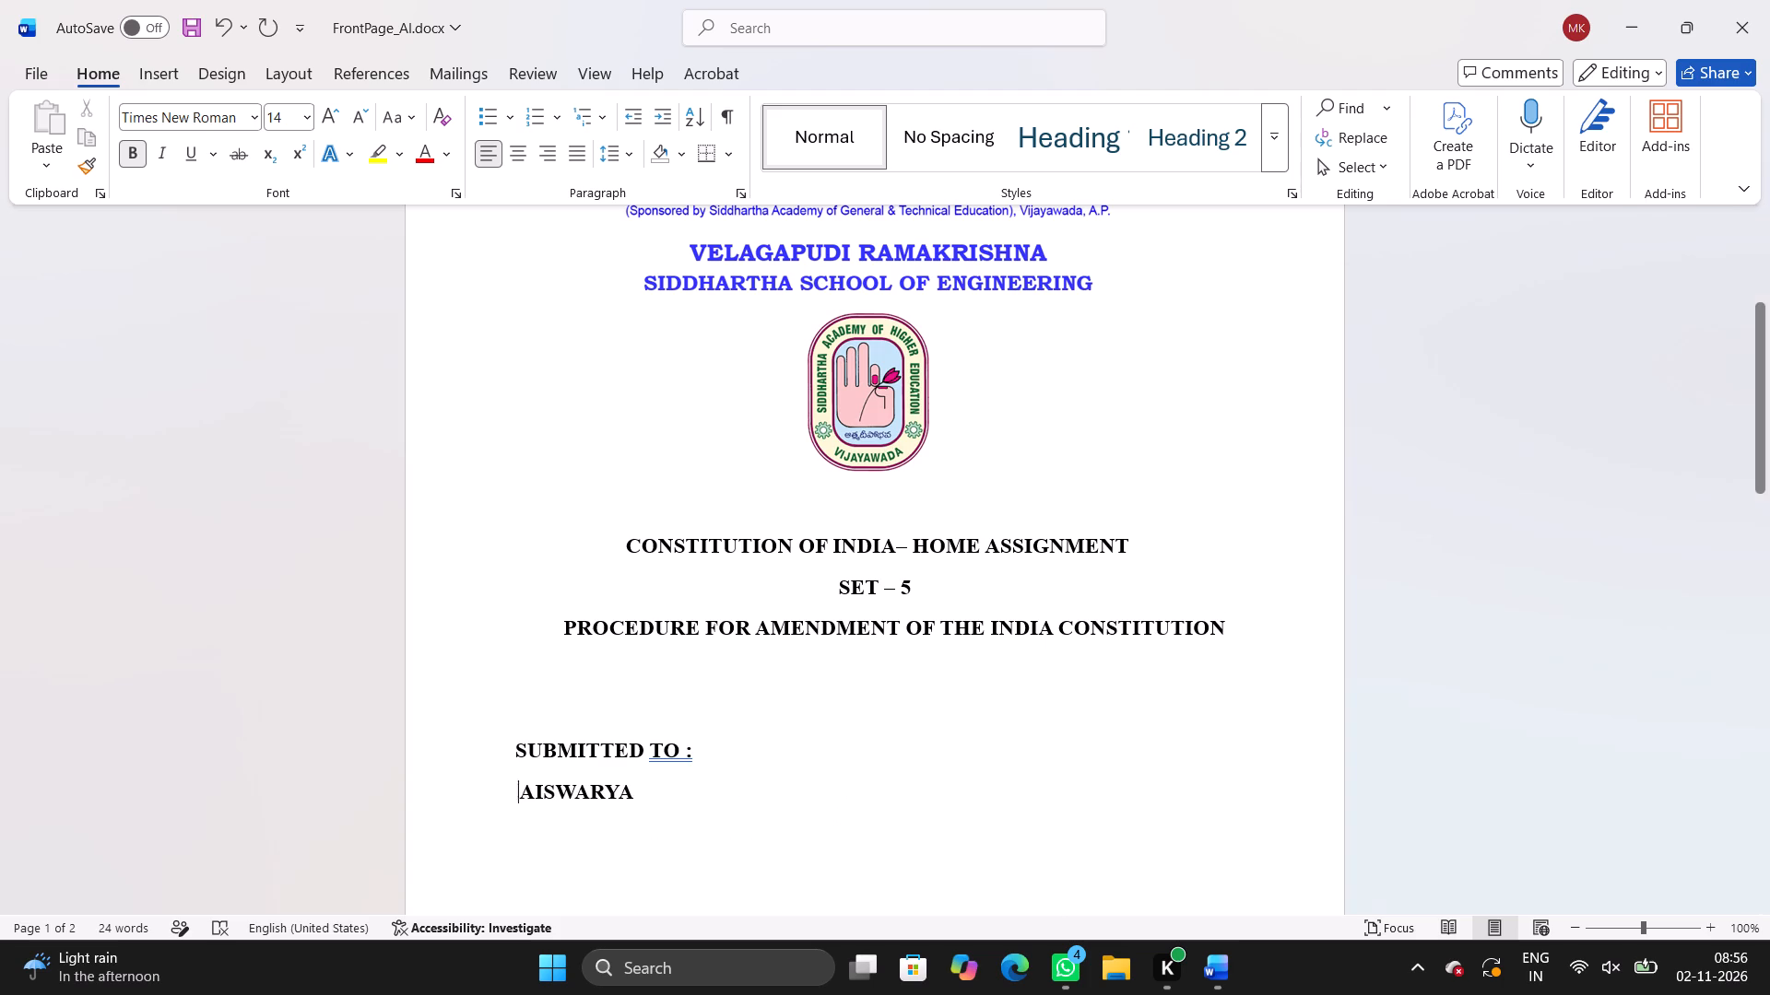
key("space")
key("space")
key("space")
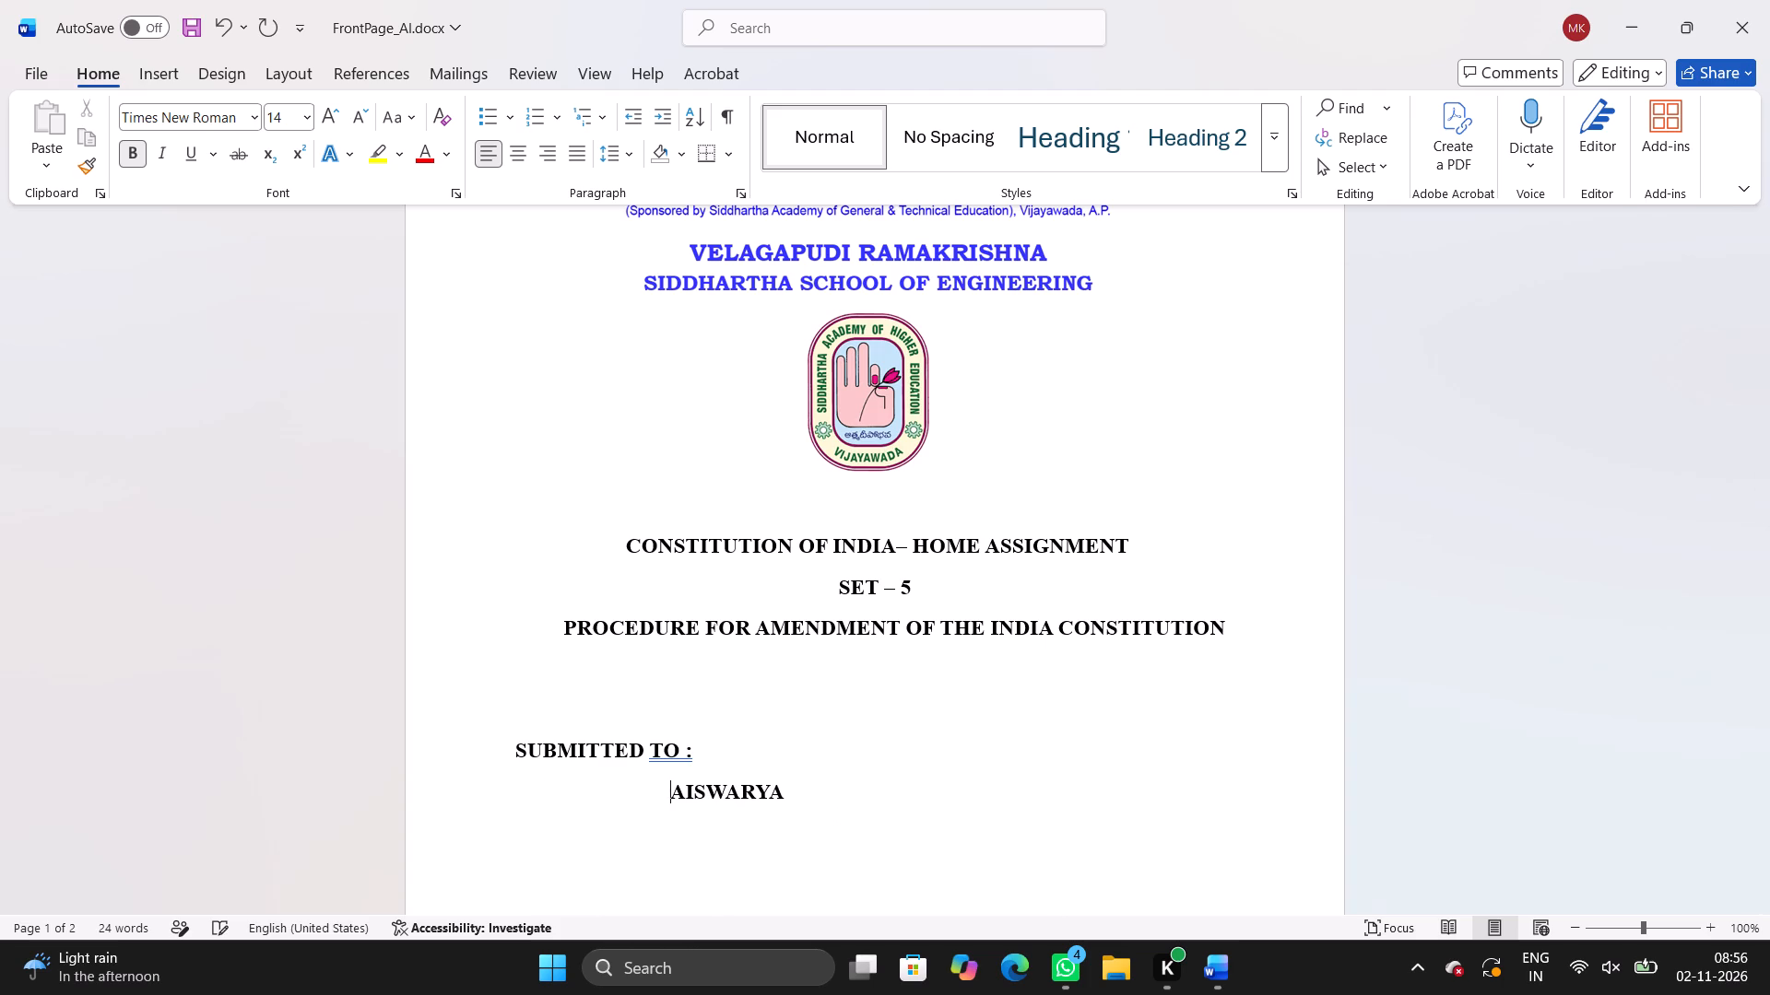
Add the recipient's surname in capitals after the first name, separated by a space.
left_click(813, 789)
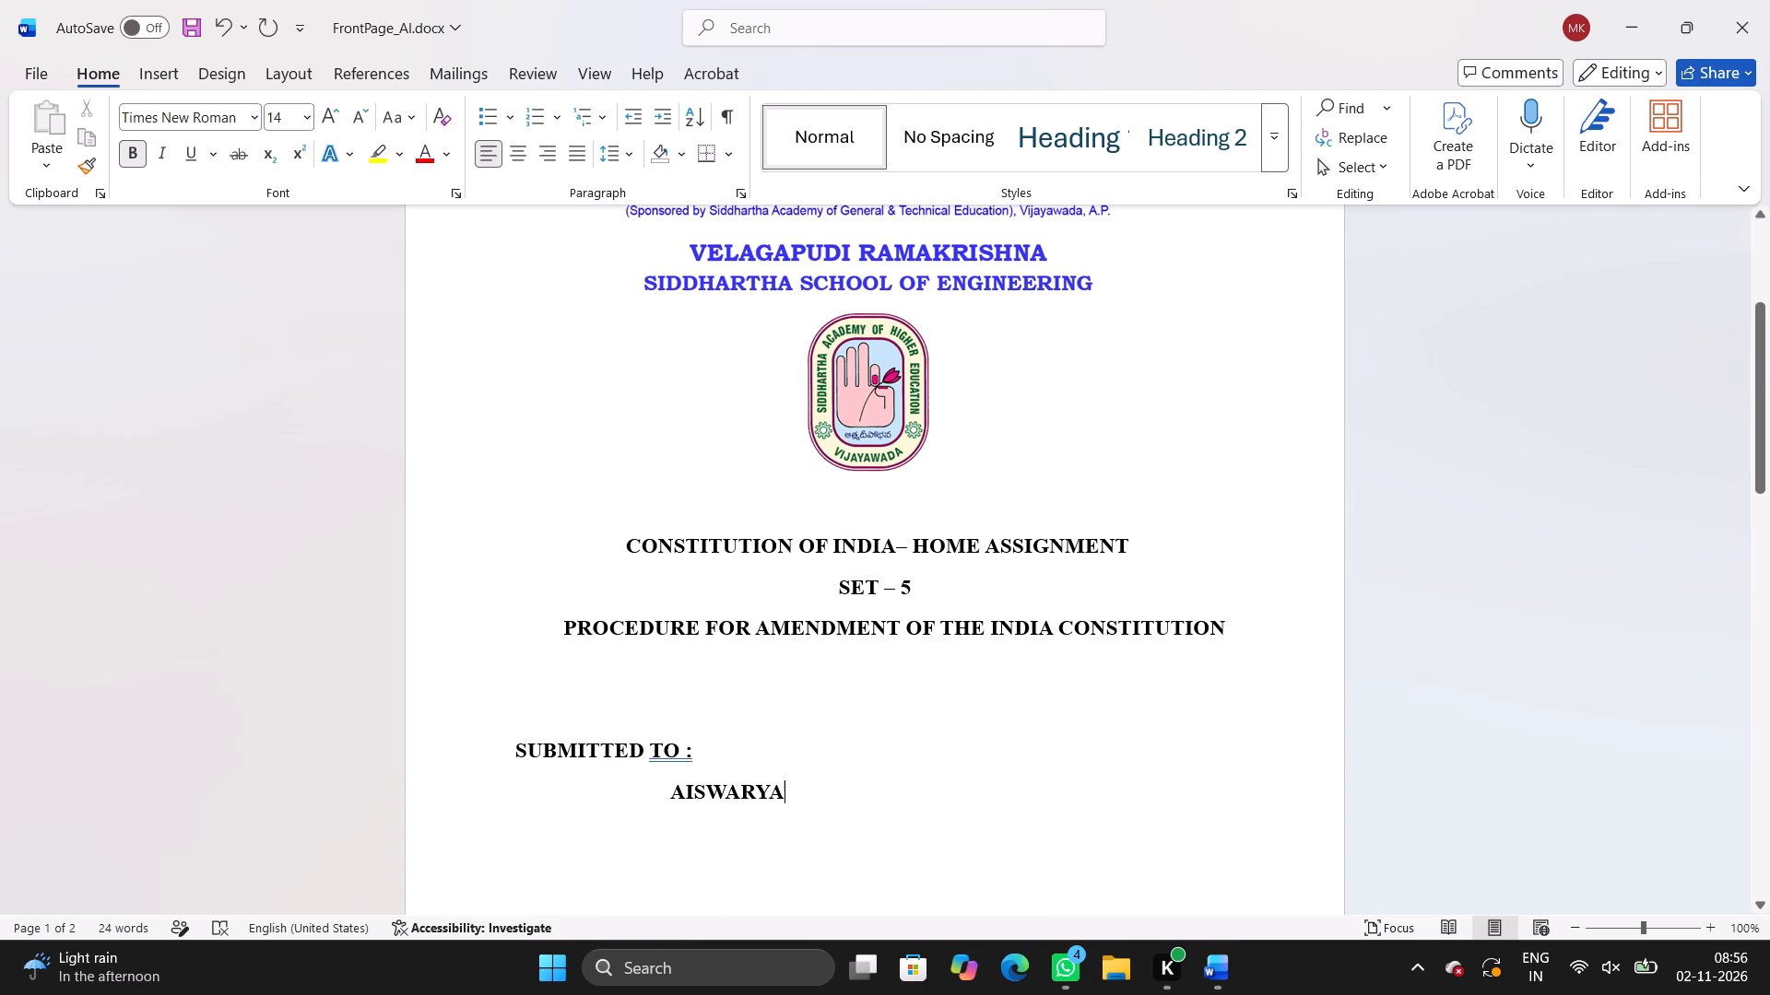
key("space")
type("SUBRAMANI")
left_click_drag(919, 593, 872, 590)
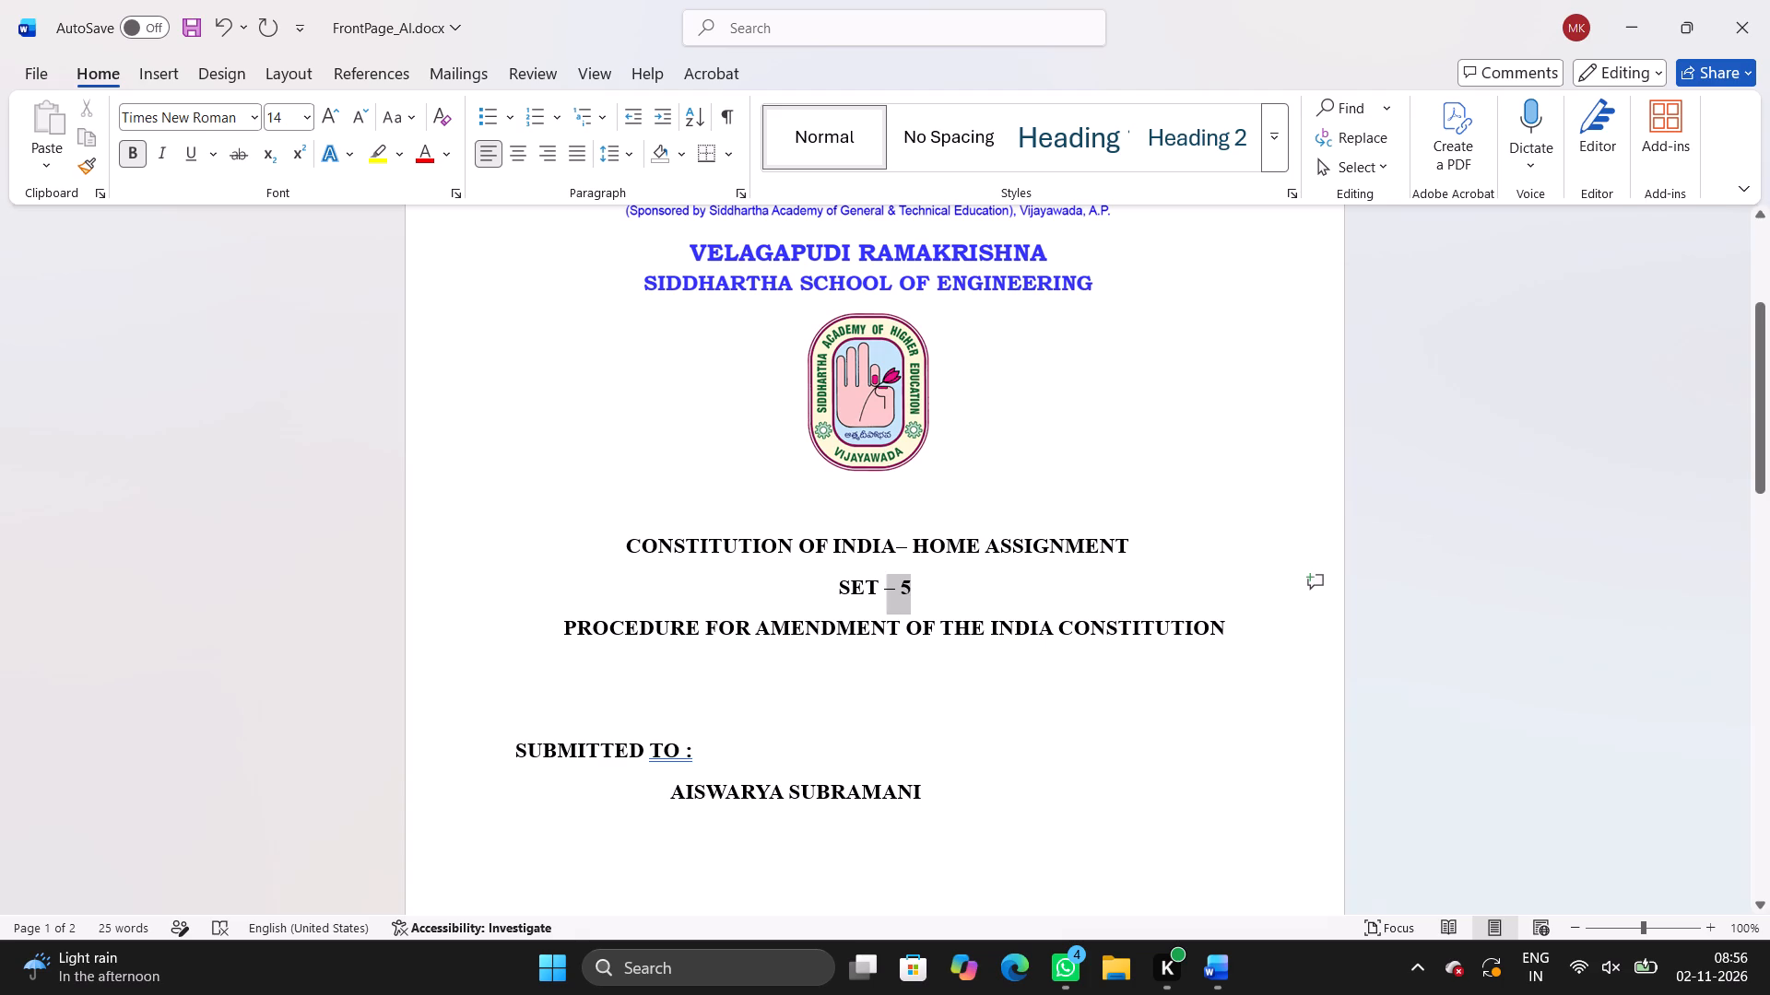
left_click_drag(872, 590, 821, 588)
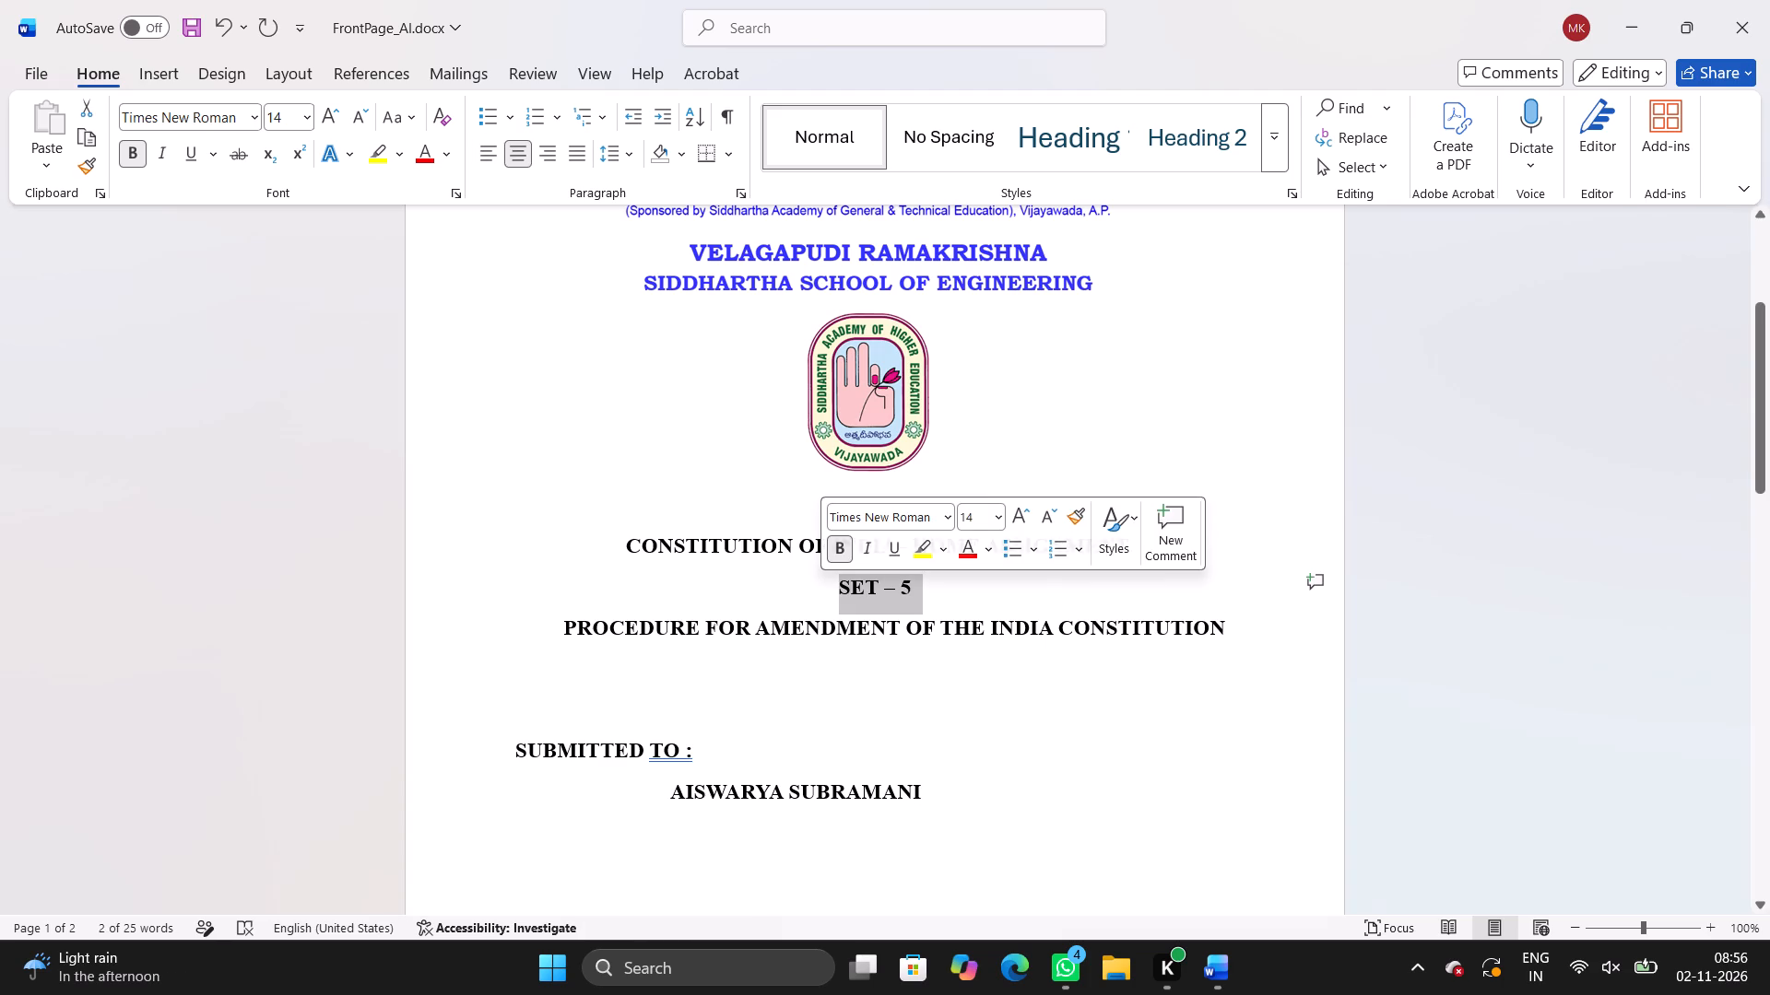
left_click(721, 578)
Insert the course code 24UC301 followed by a colon at the start of the assignment title line.
left_click(611, 547)
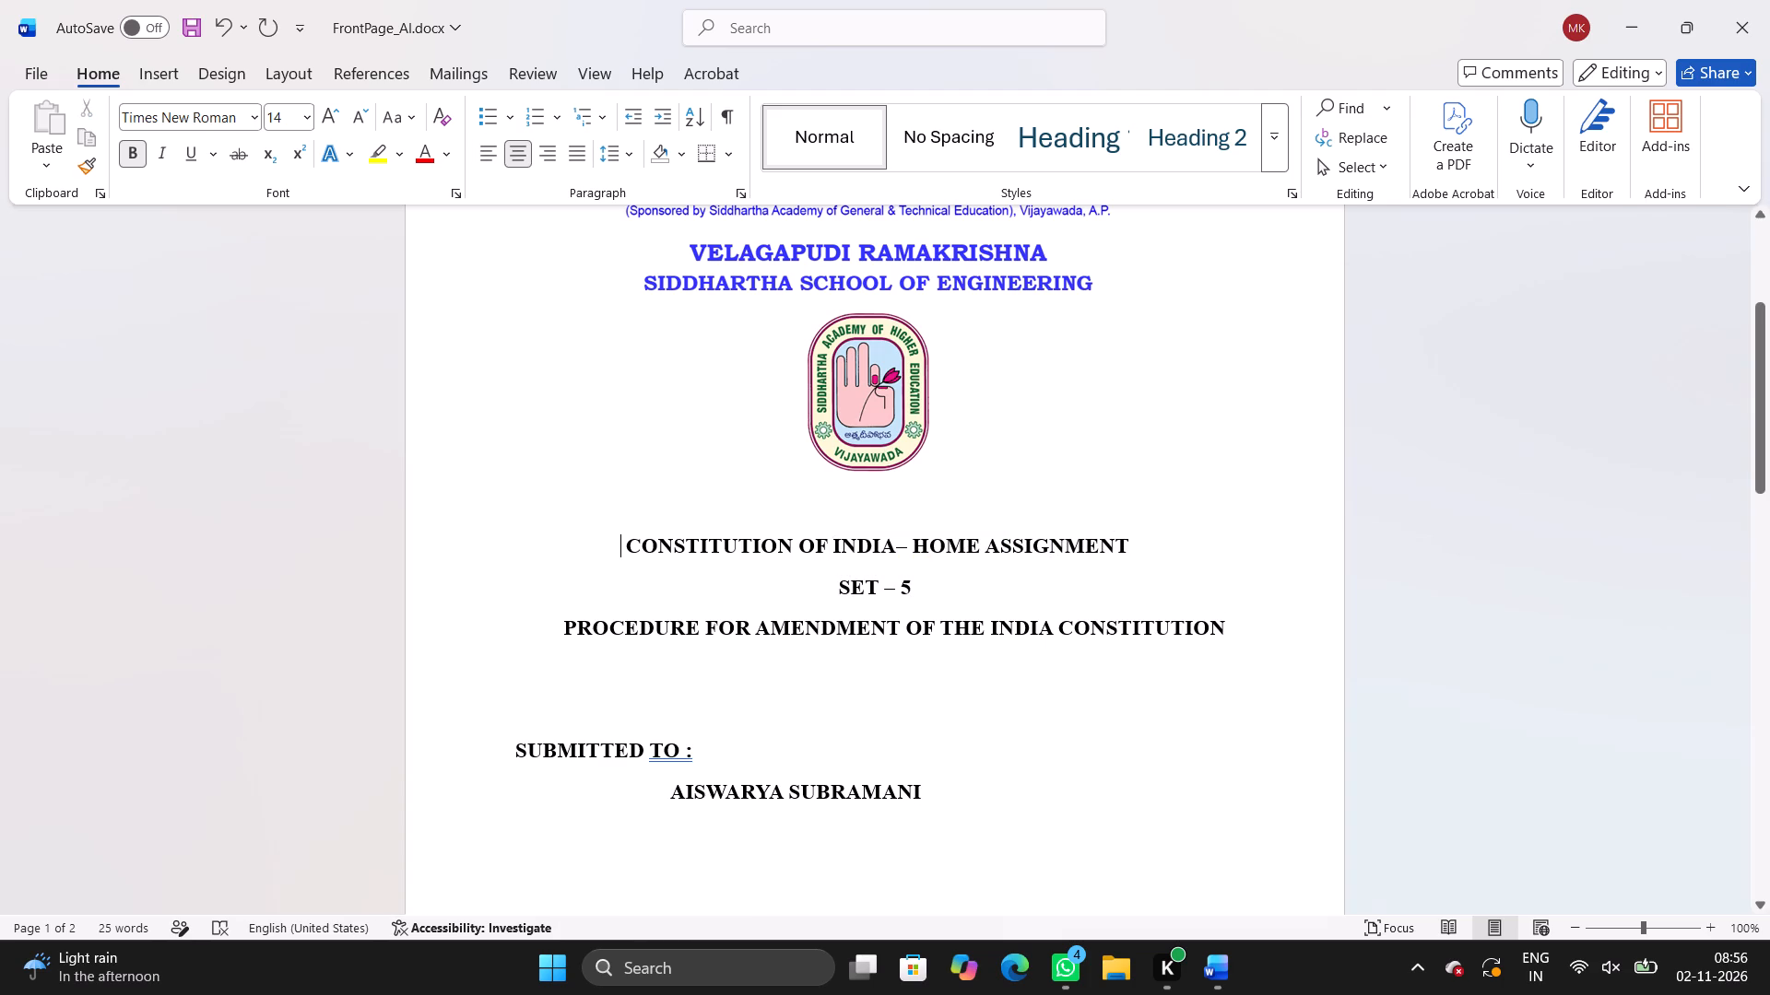
key("2")
key("4")
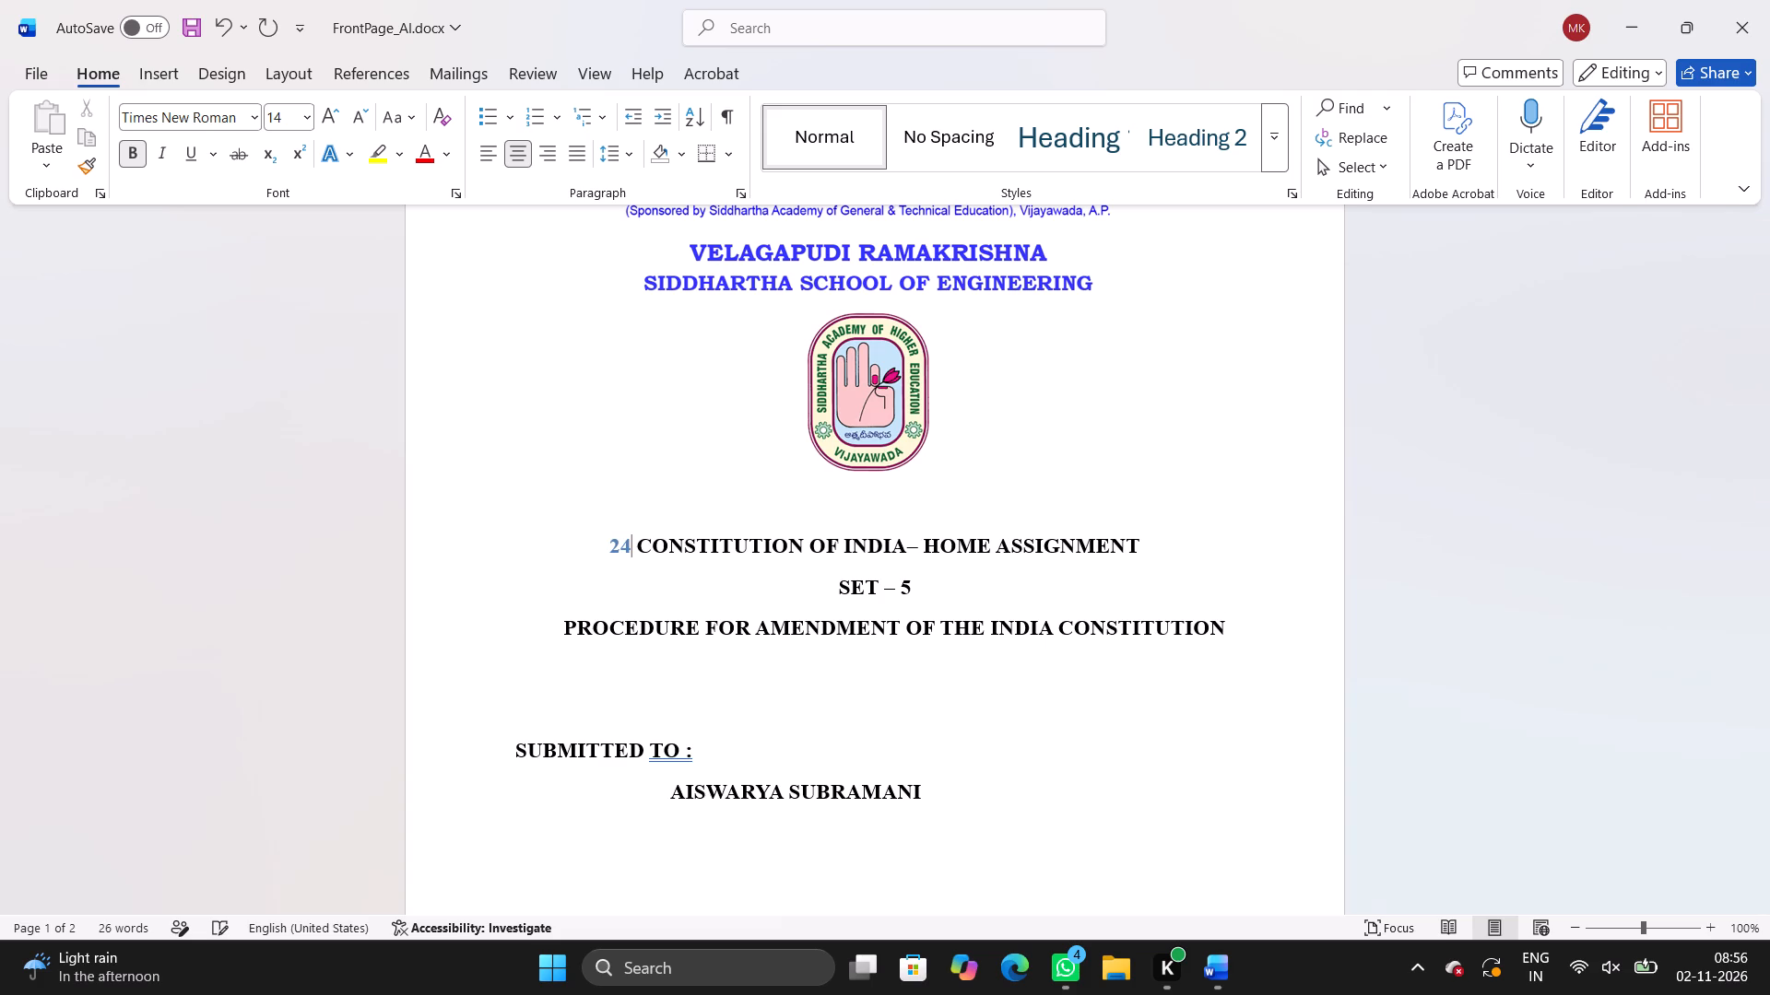
key("u")
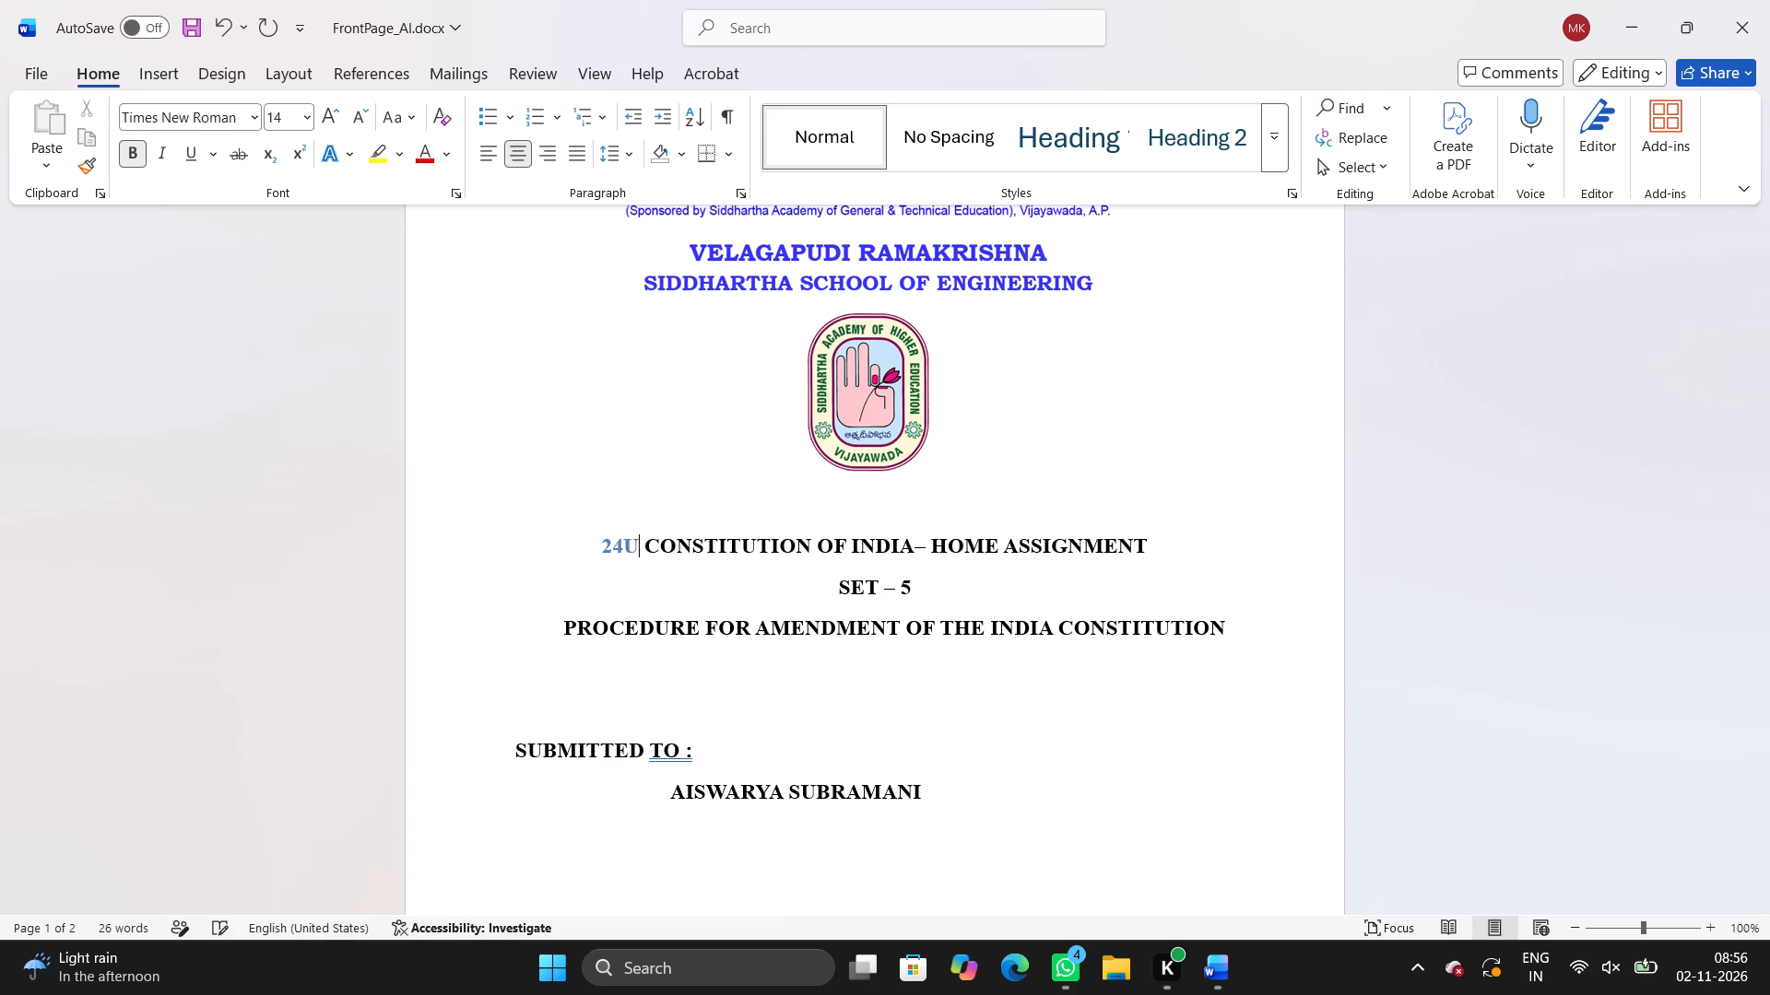
key("c")
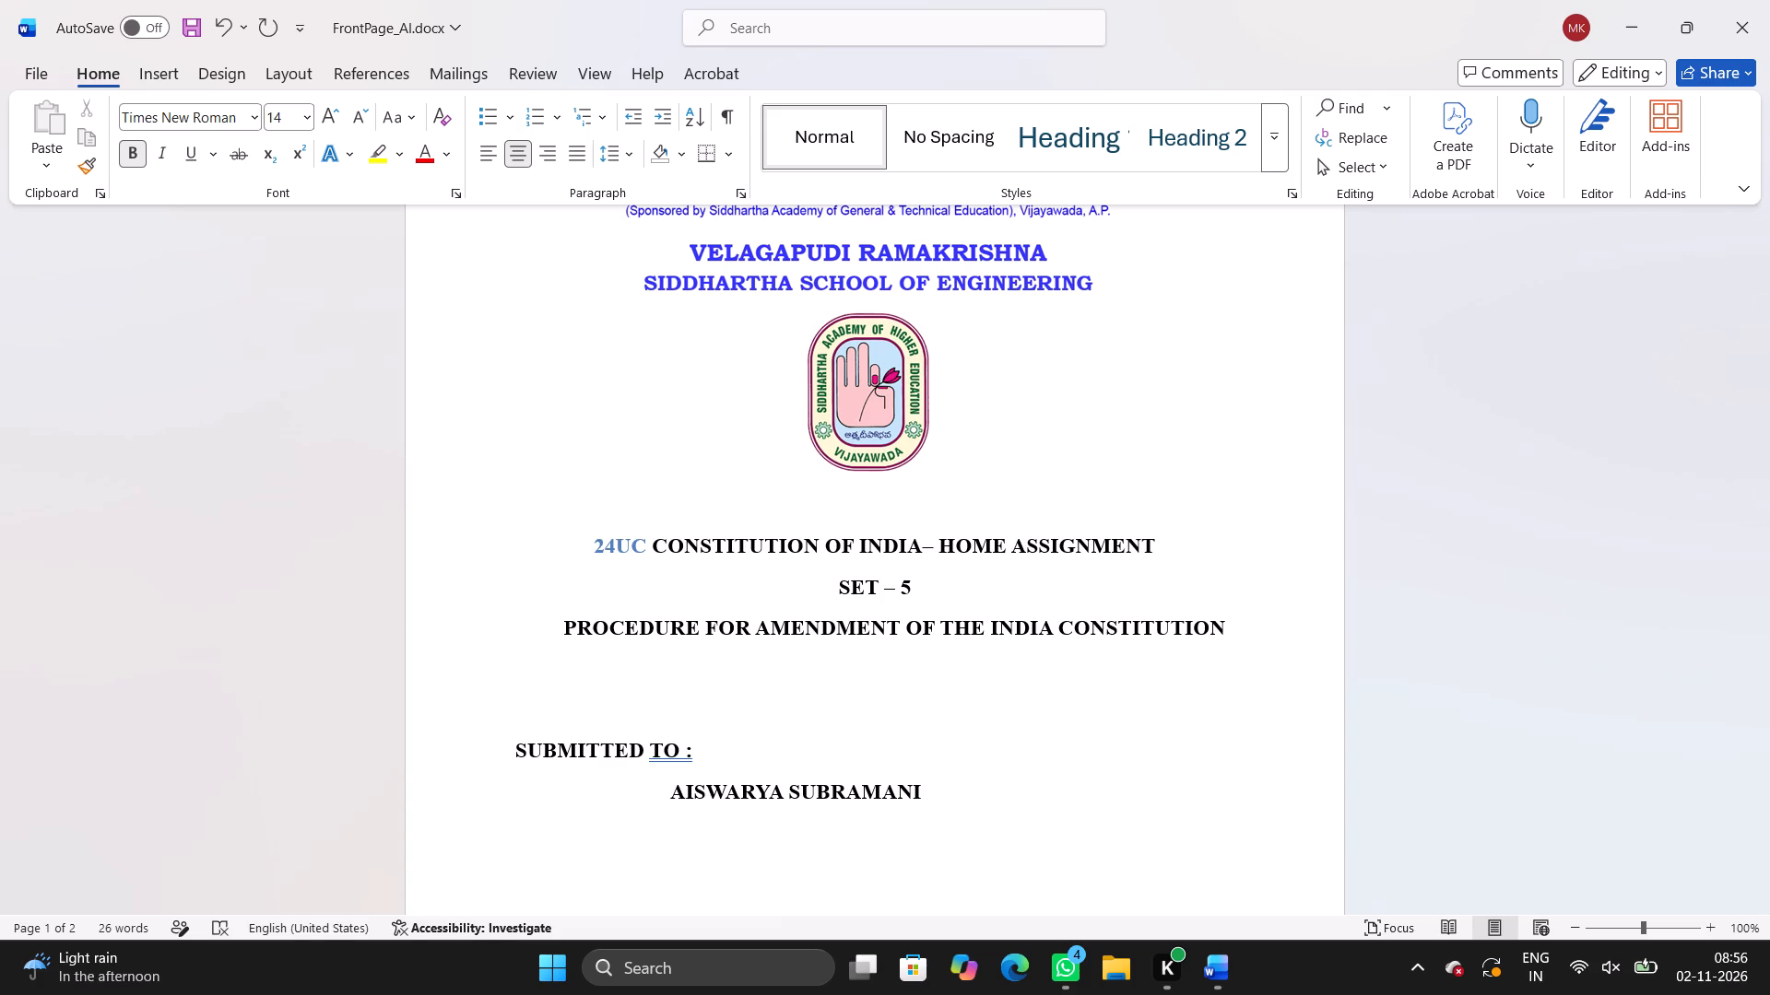
type("301")
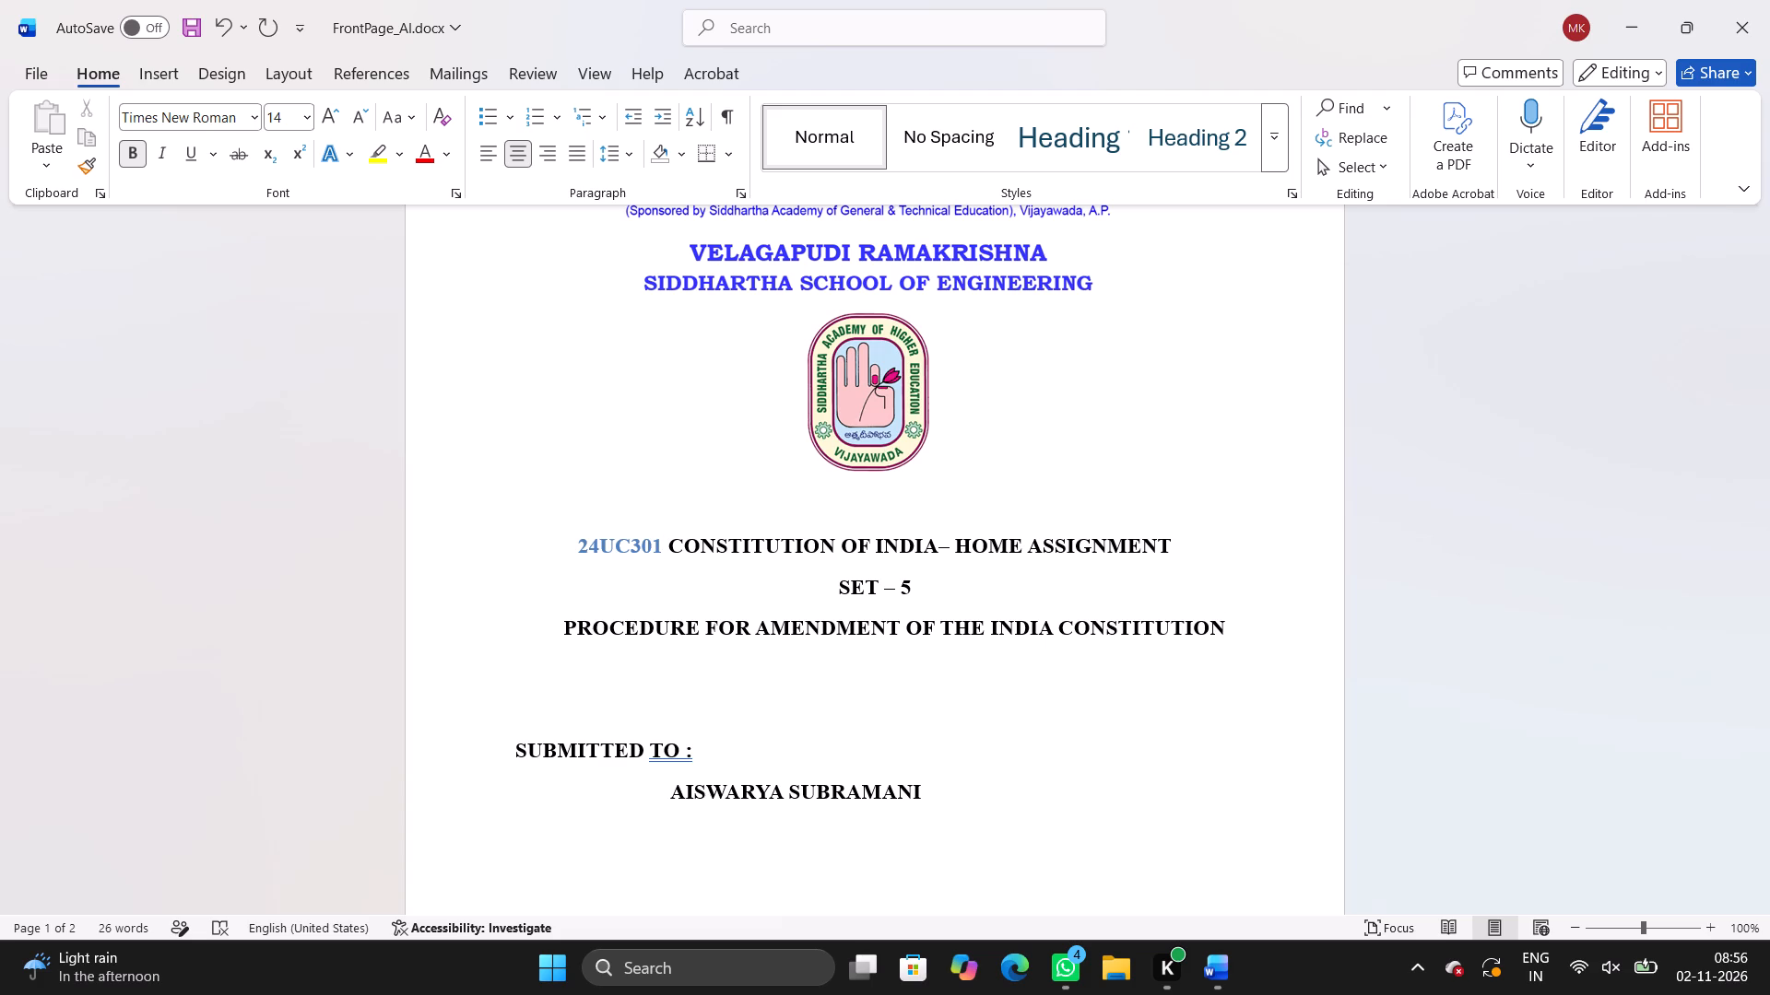
key("shift+colon")
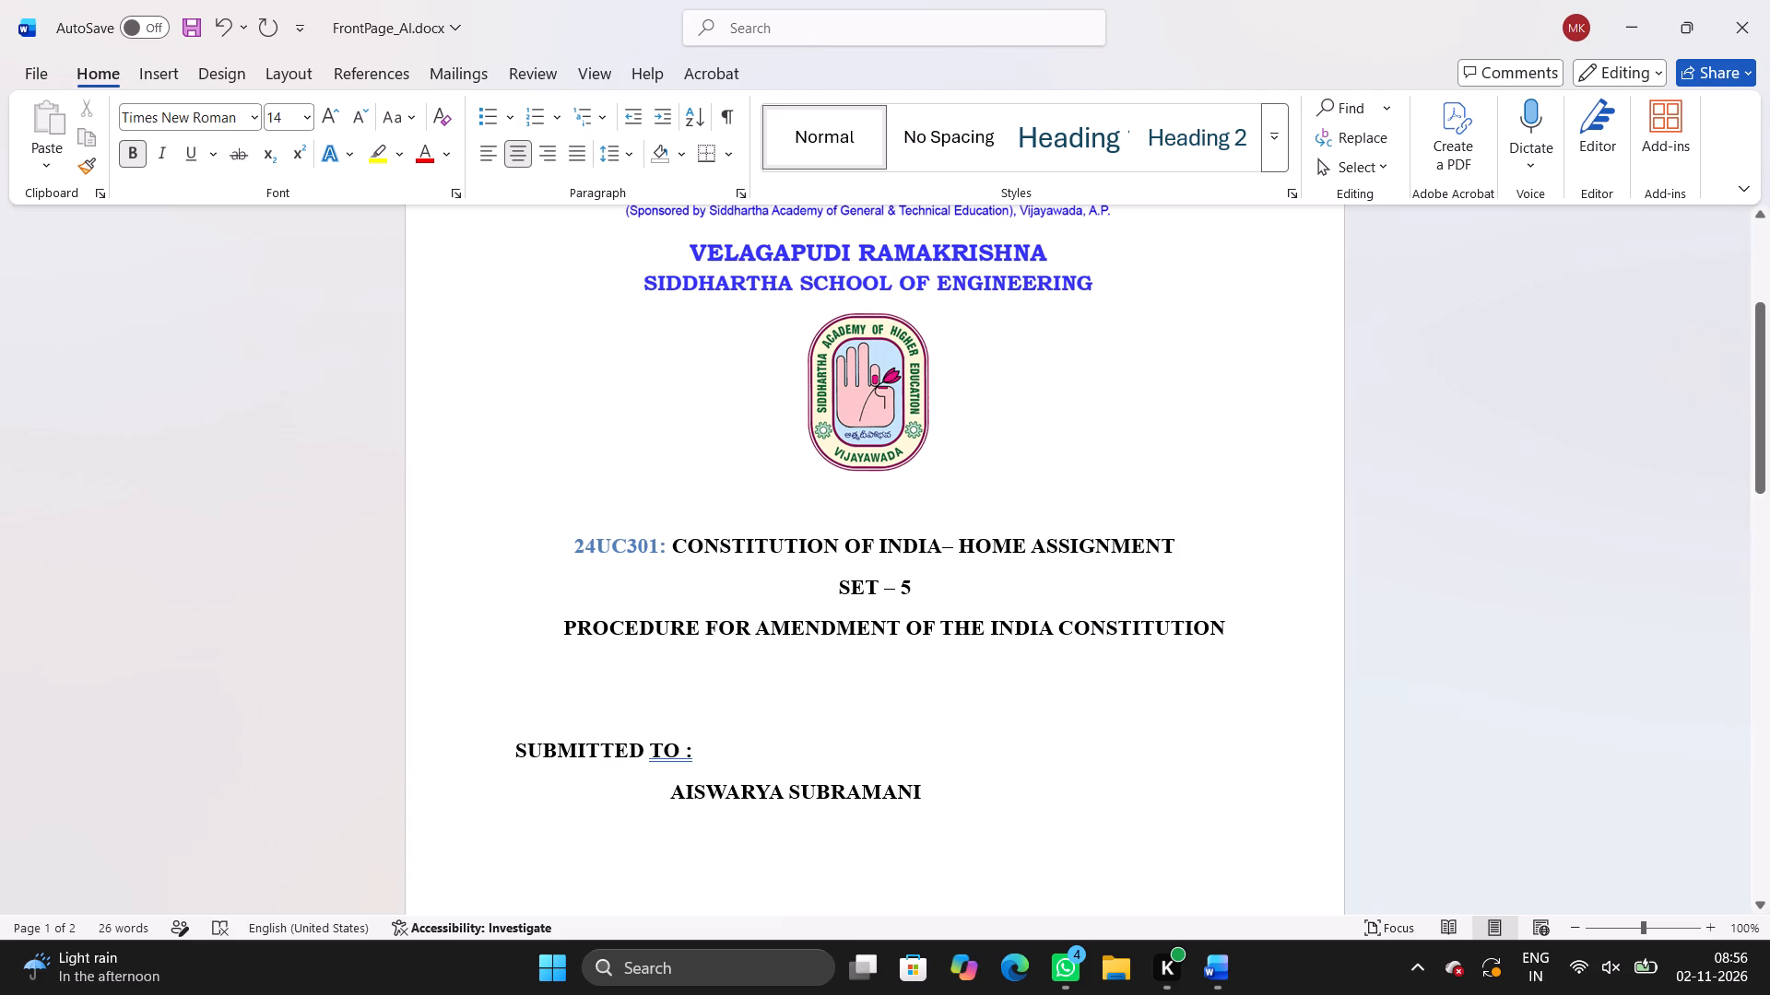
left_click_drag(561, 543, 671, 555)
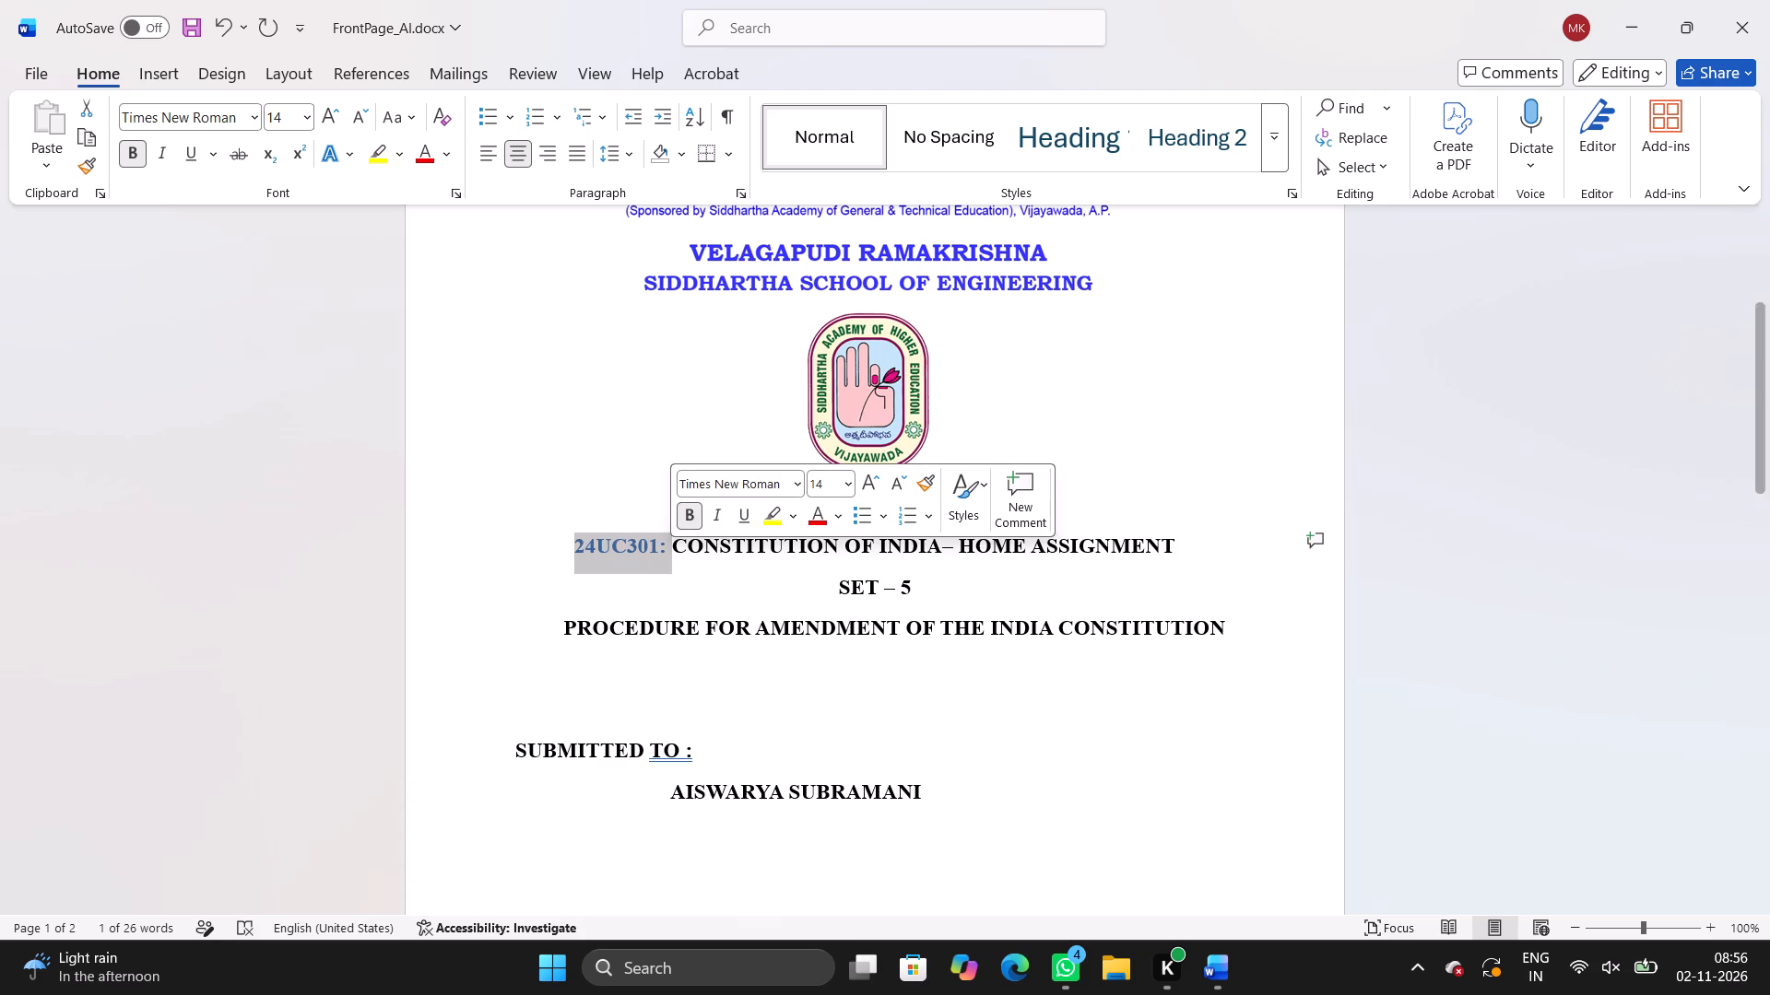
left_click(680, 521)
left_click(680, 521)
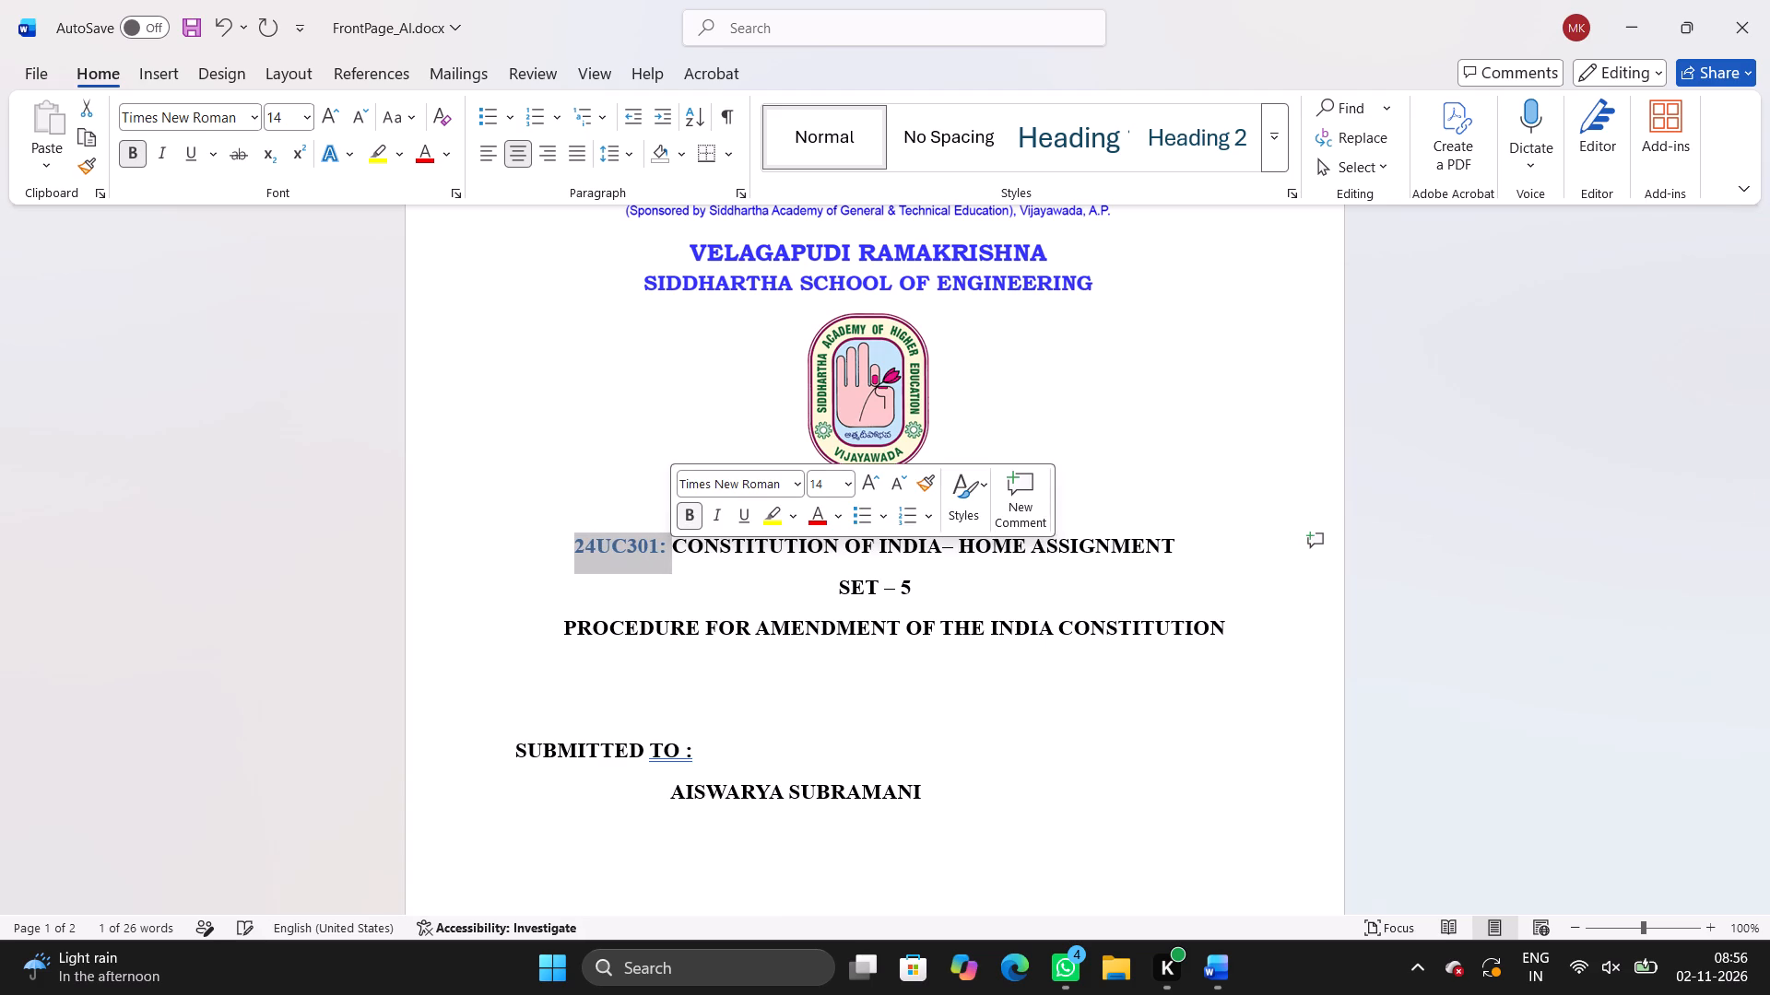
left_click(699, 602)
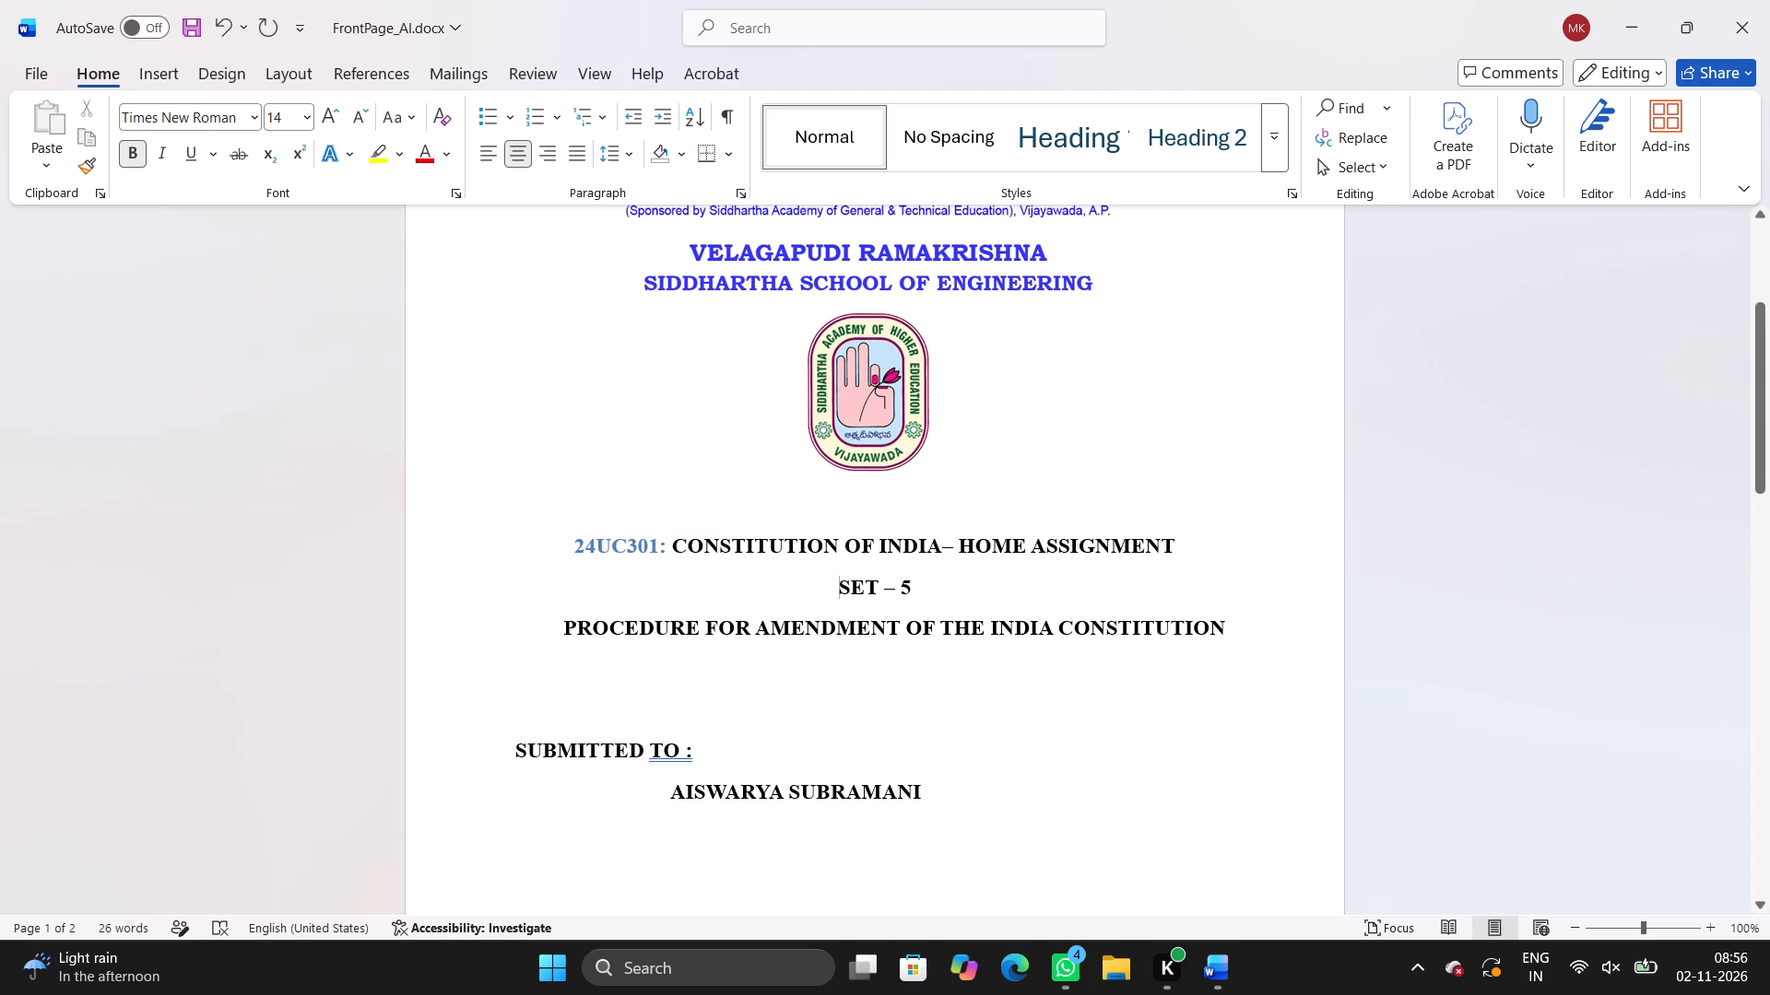
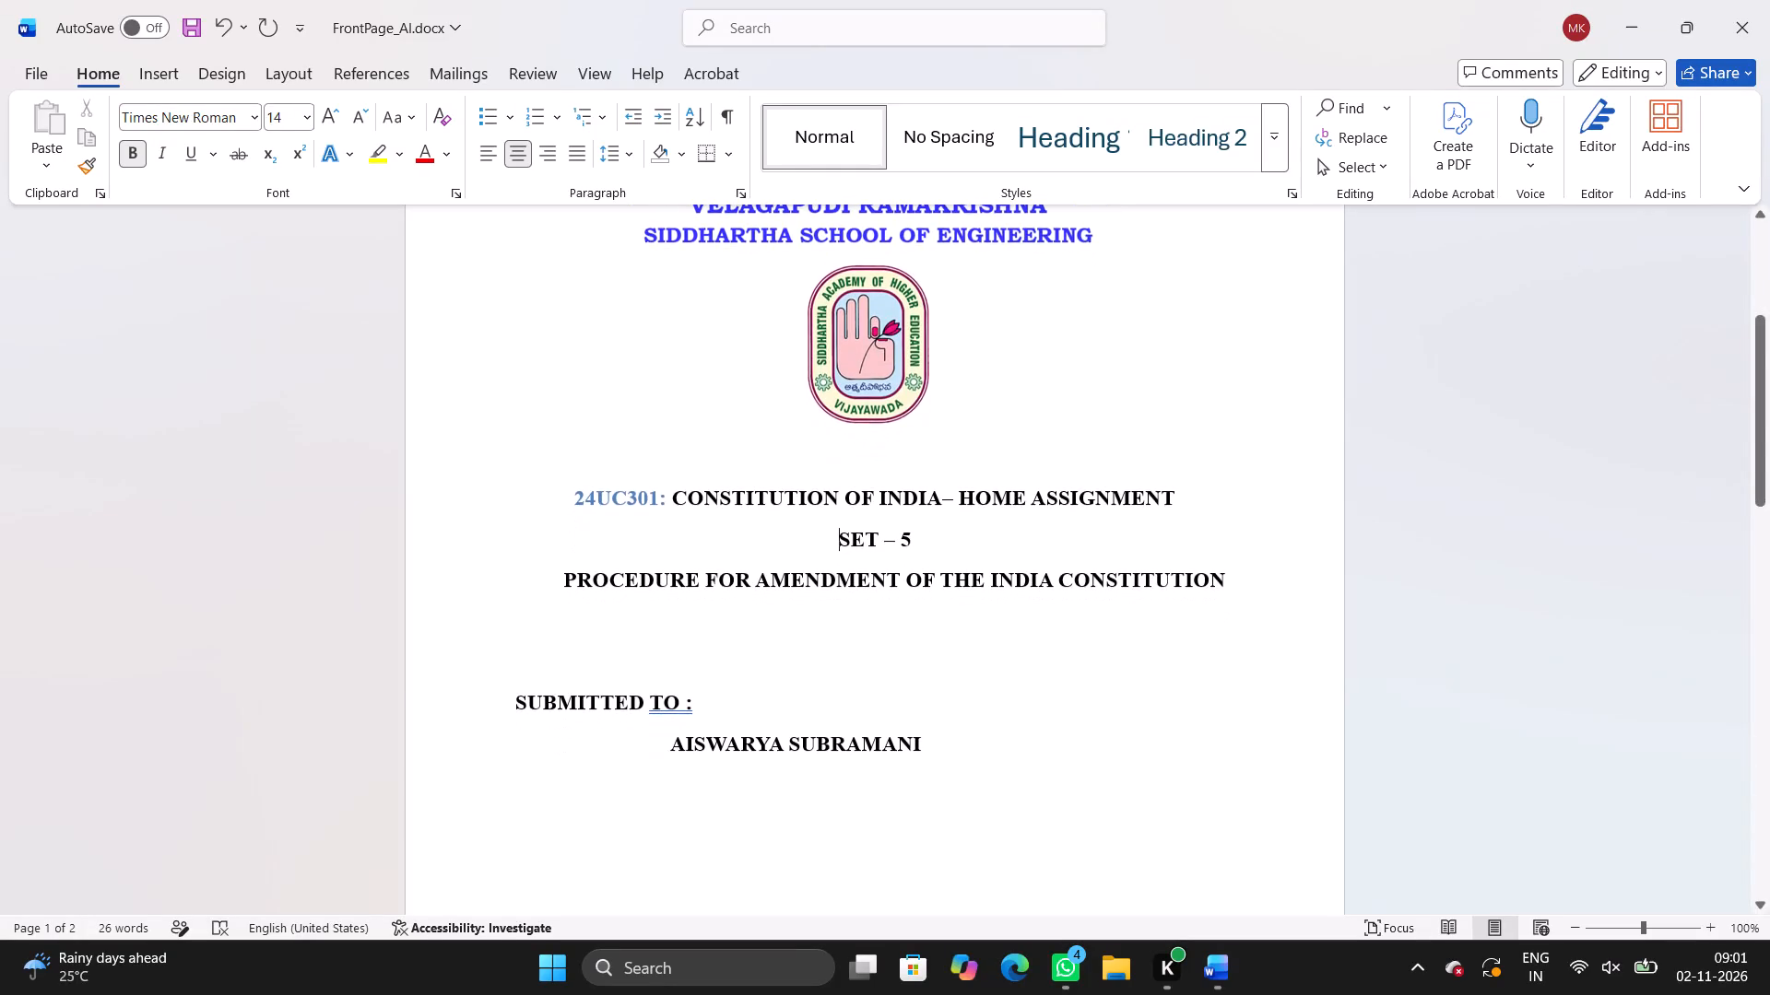
Delete two blank lines above SUBMITTED BY to bring the student's line up onto the first page.
scroll(628, 675, "down", 3)
left_click(1050, 383)
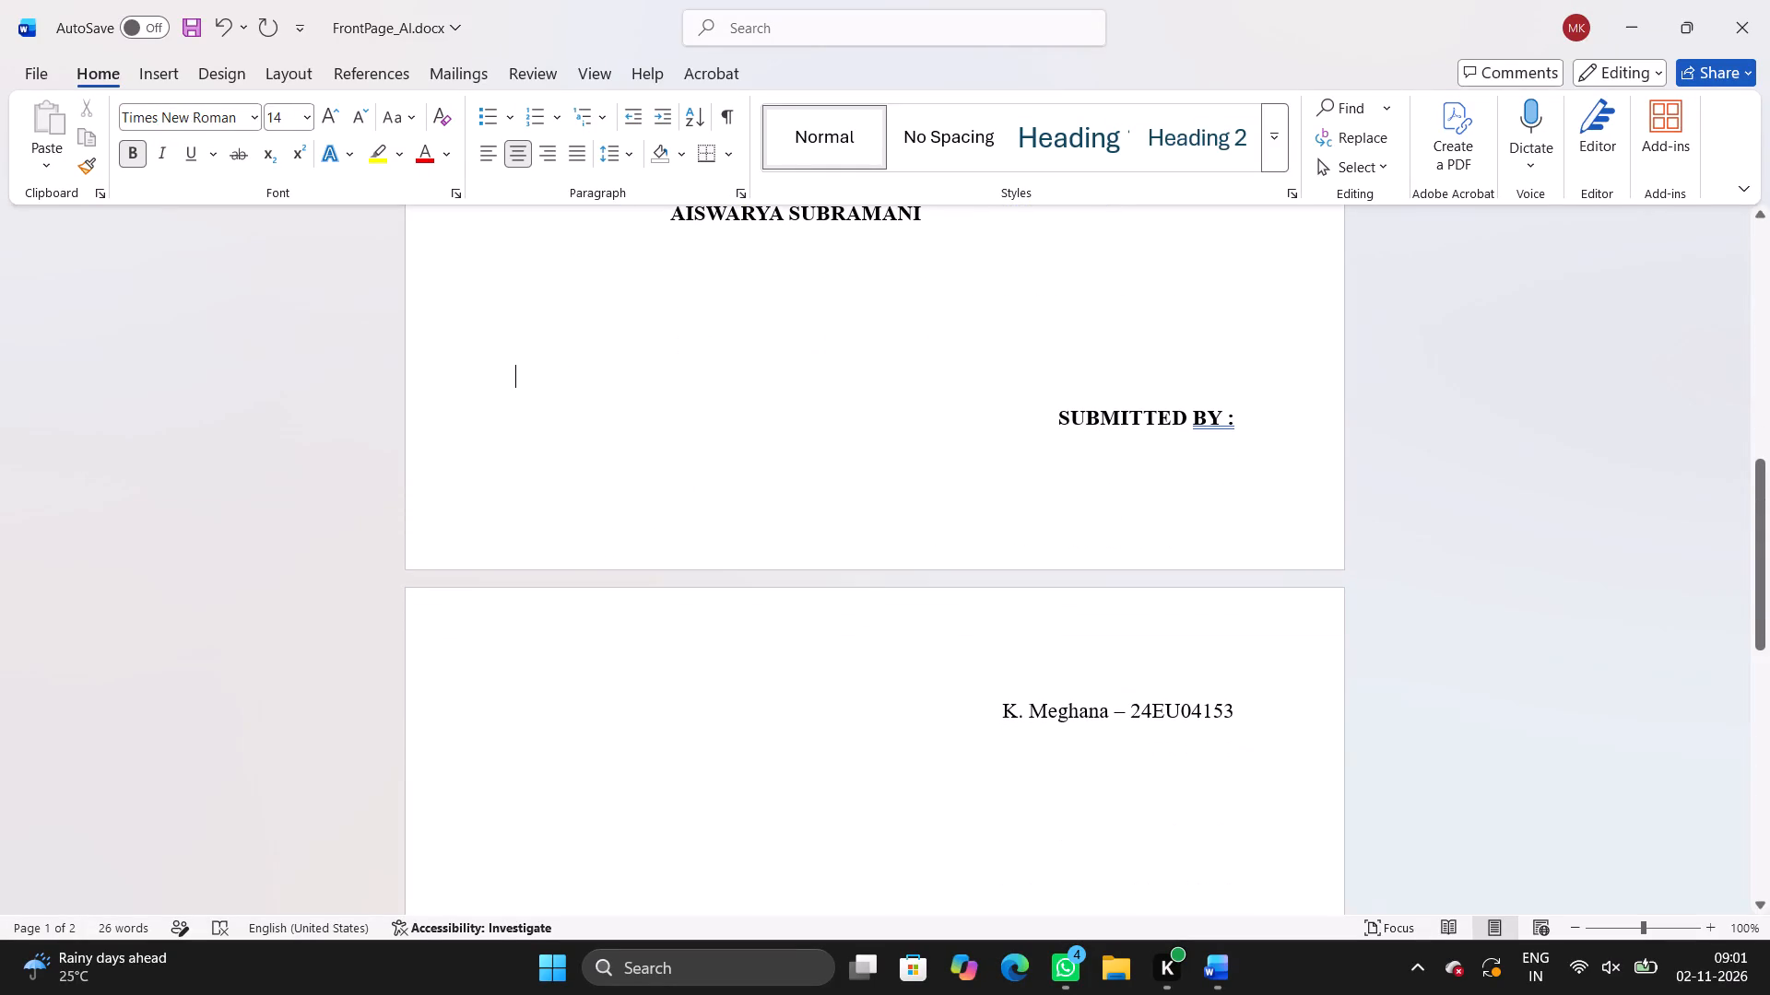
left_click(1074, 373)
key("BackSpace")
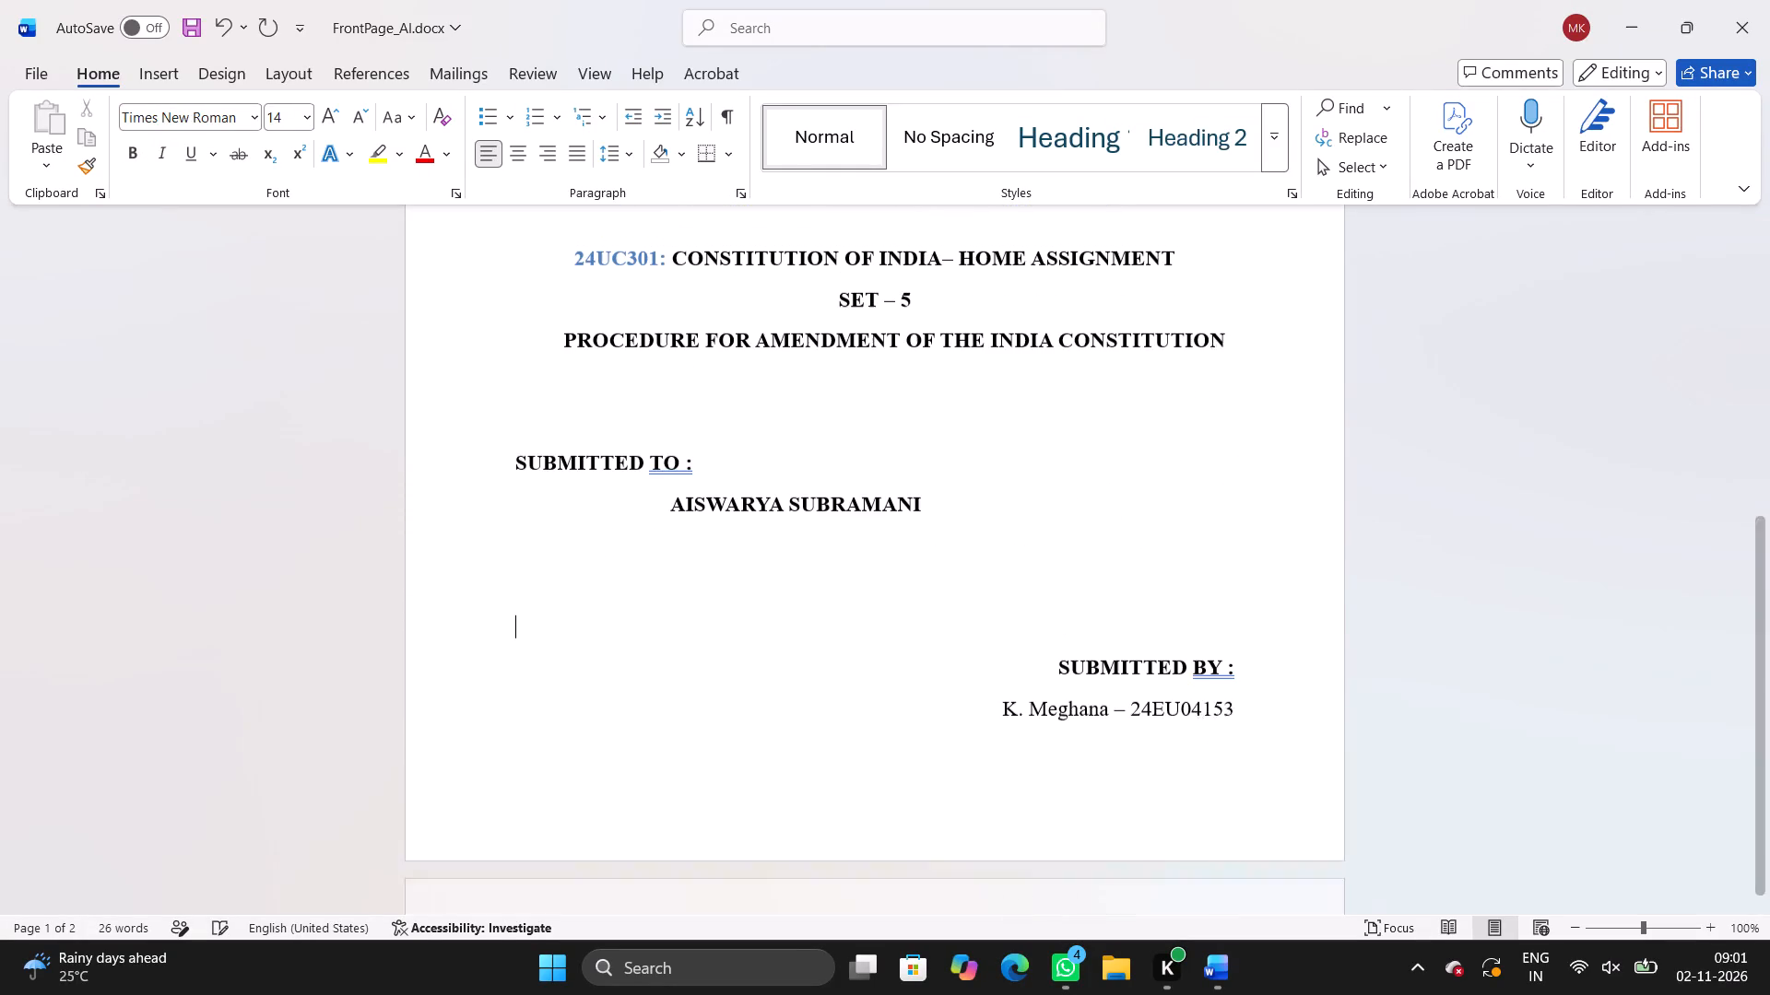
key("BackSpace")
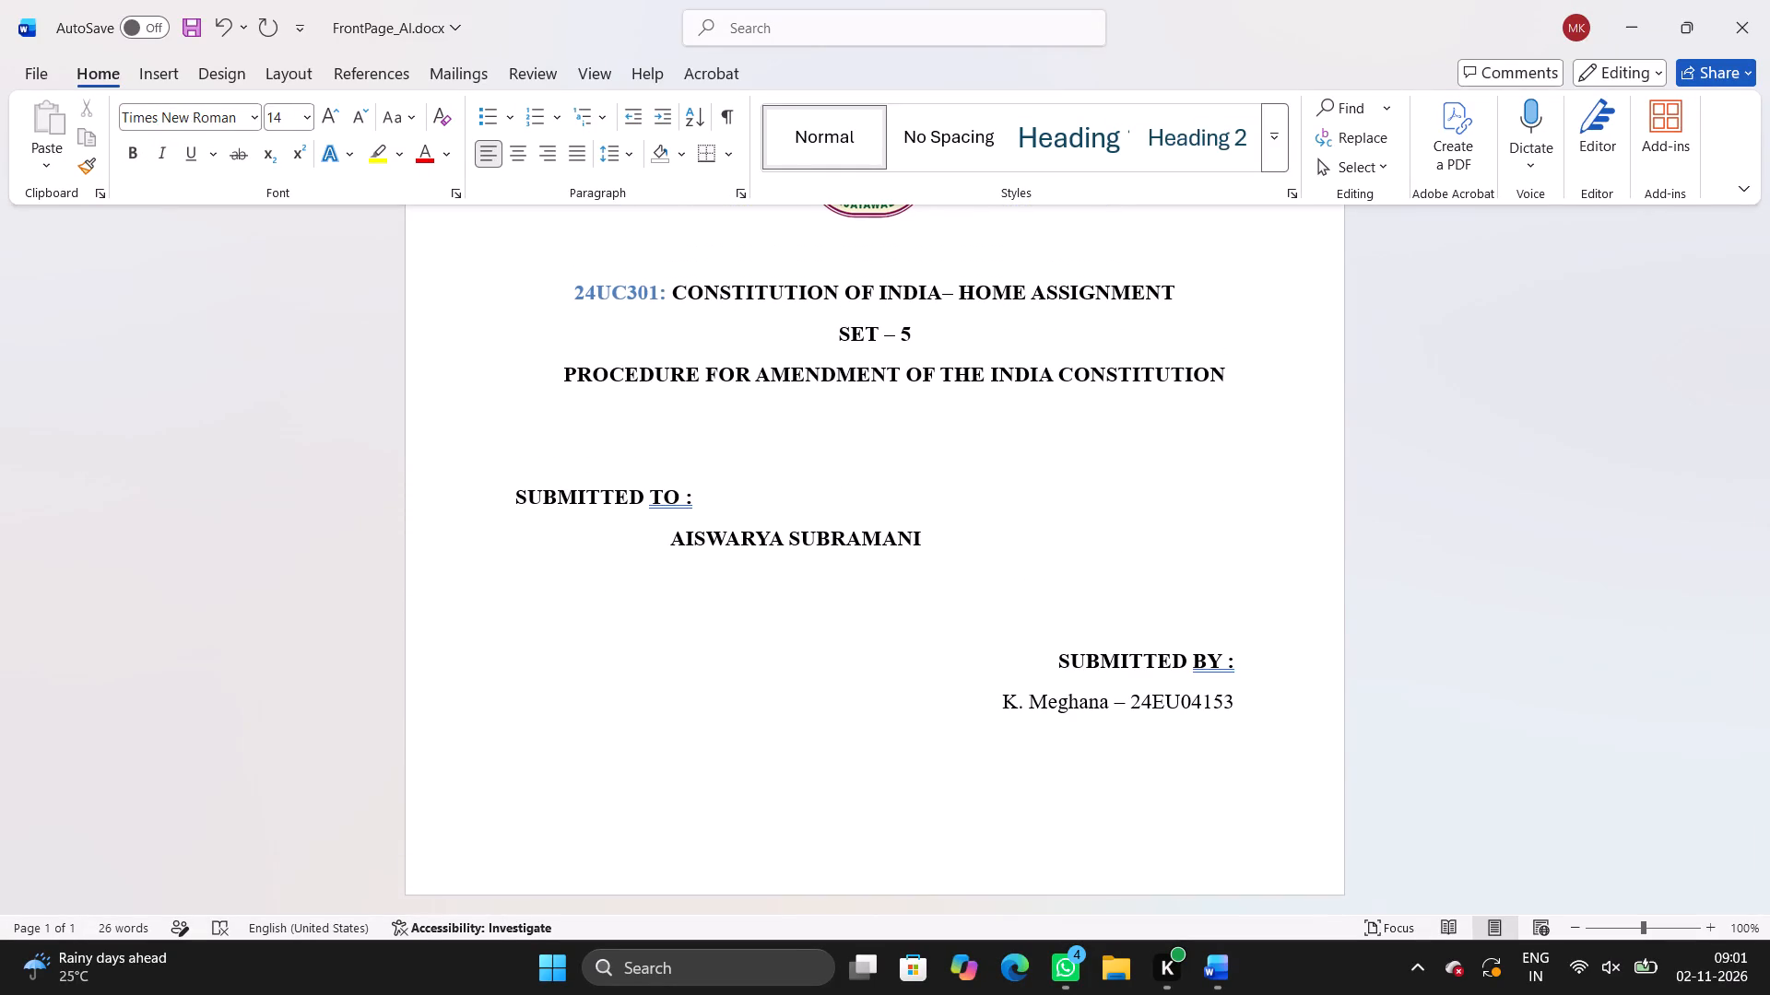
Add a centred line reading CSE-C below the student's name and roll number, with leading spaces and a blank line after it.
left_click(1245, 700)
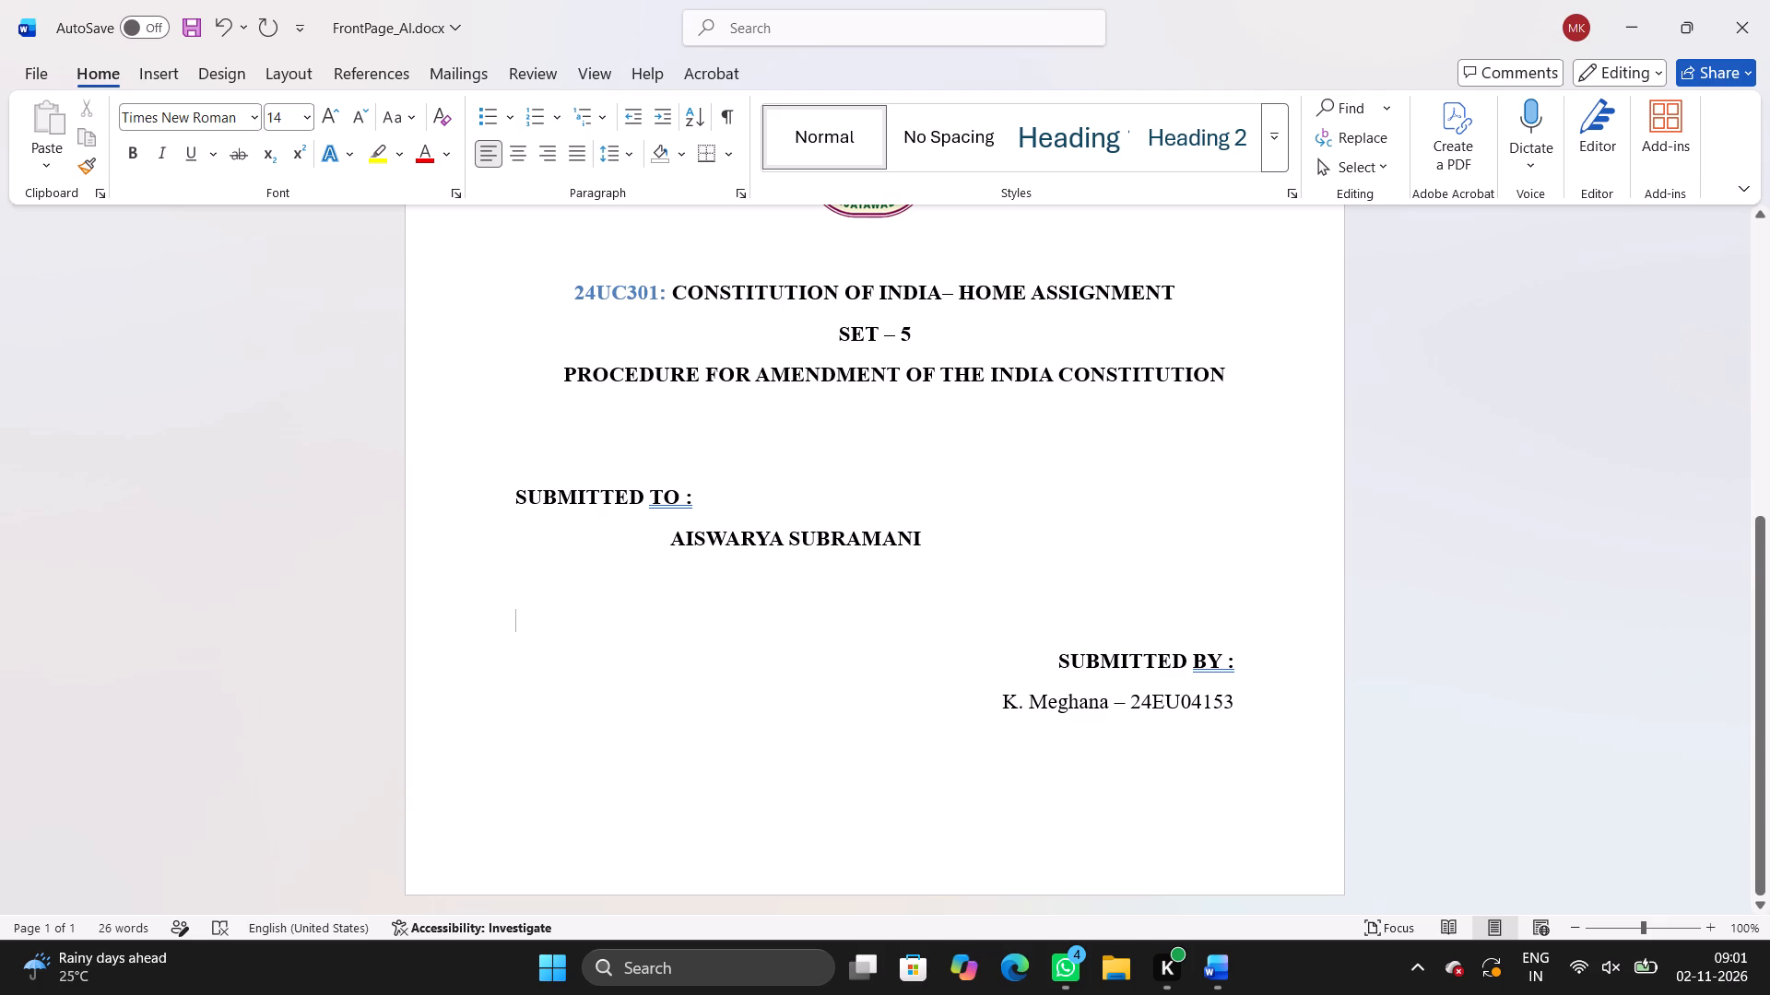
key("Return")
key("BackSpace")
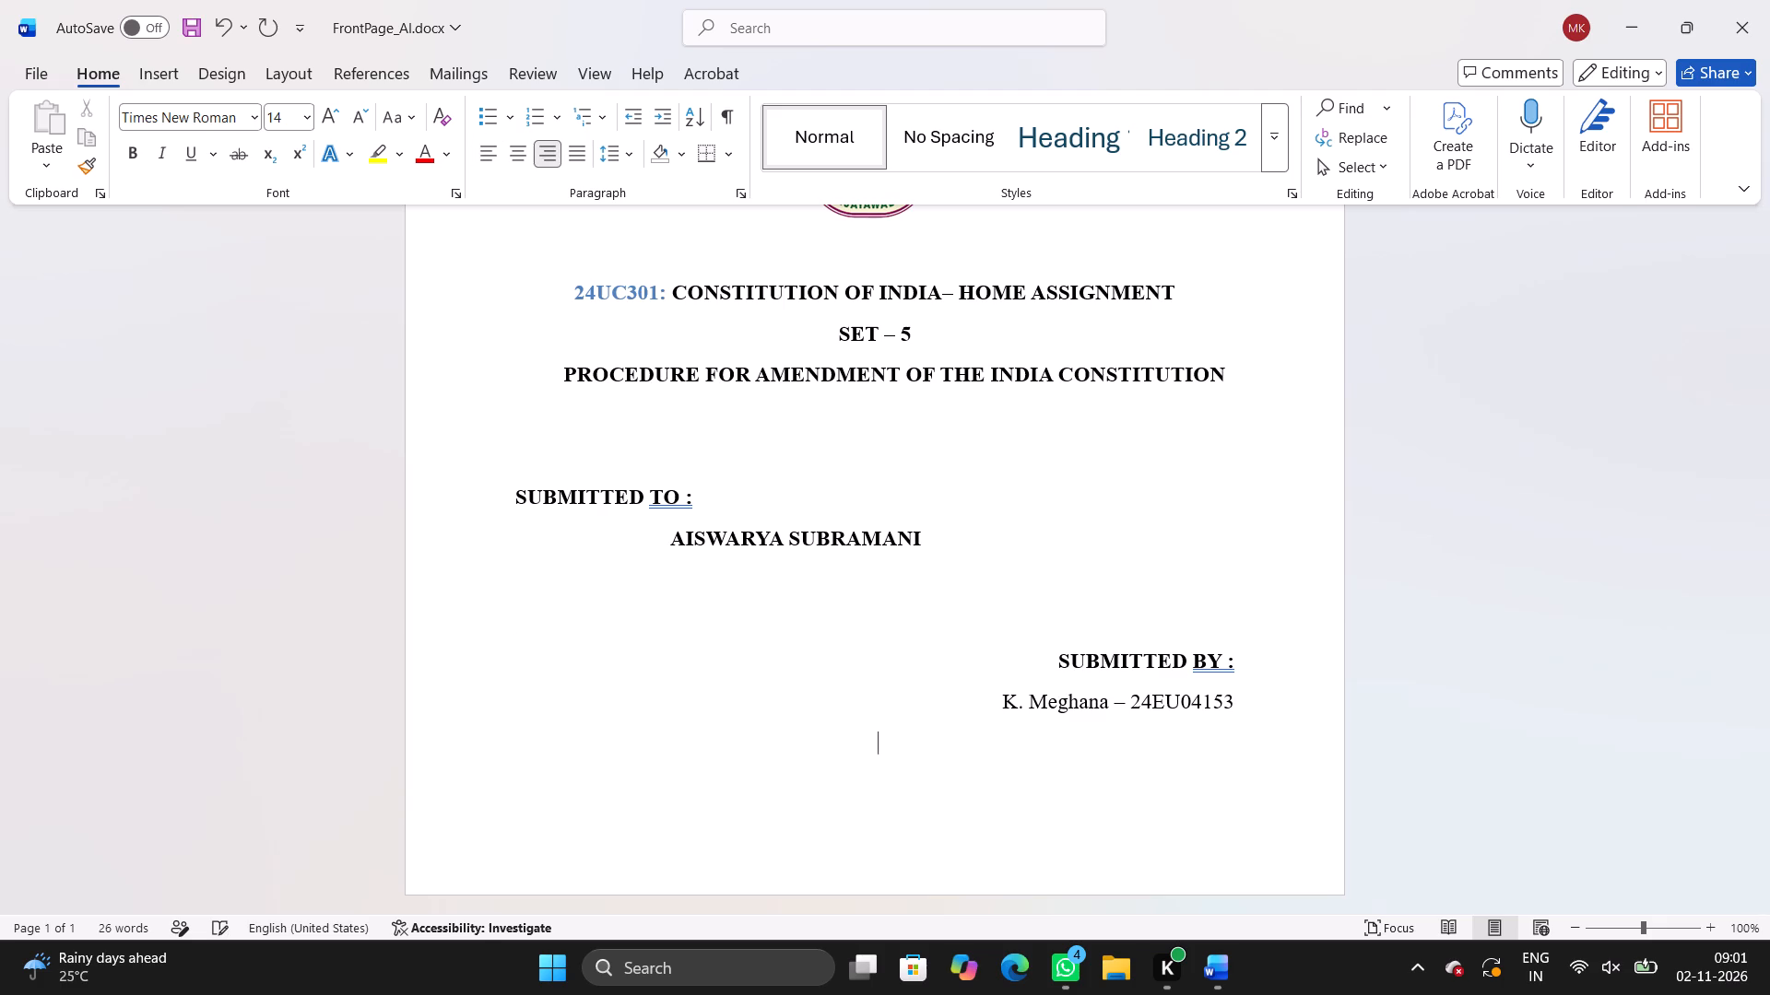
key("space")
key("space")
key("space")
key("space")
key("space")
key("space")
key("space")
key("space")
key("space")
key("space")
key("space")
key("space")
type("CSE")
key("BackSpace")
key("BackSpace")
key("BackSpace")
key("space")
key("space")
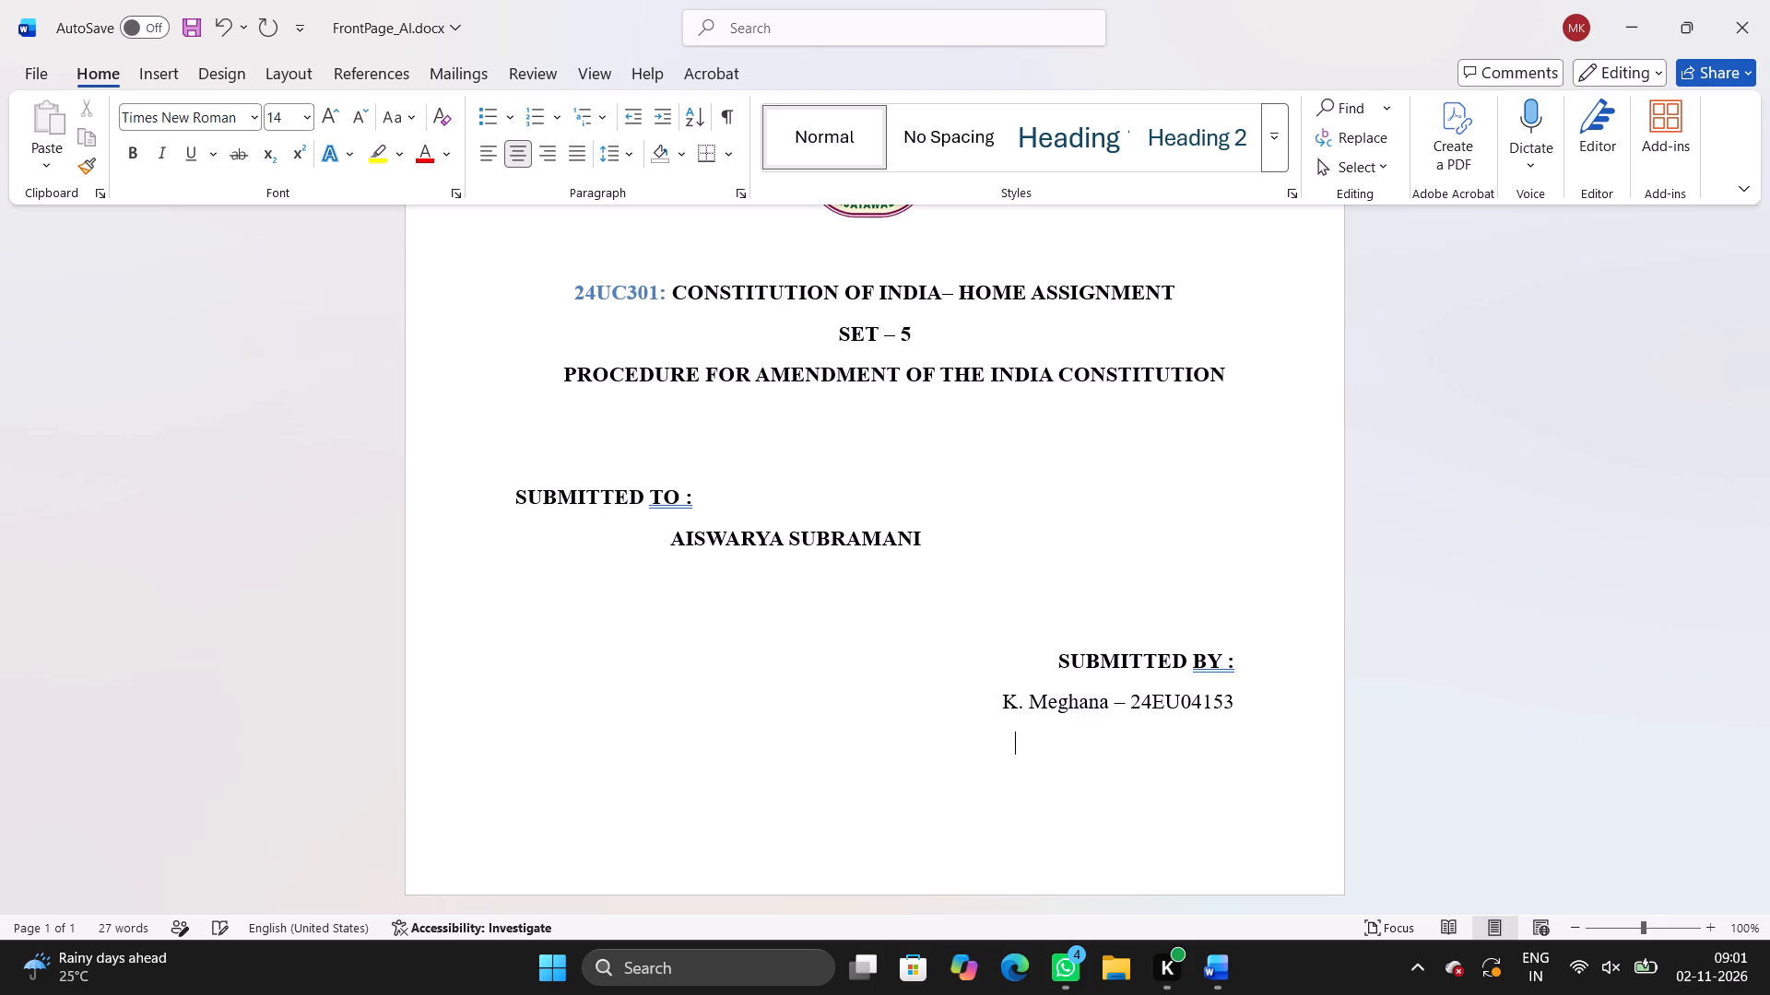
key("space")
type("CSE")
type("-C")
key("Return")
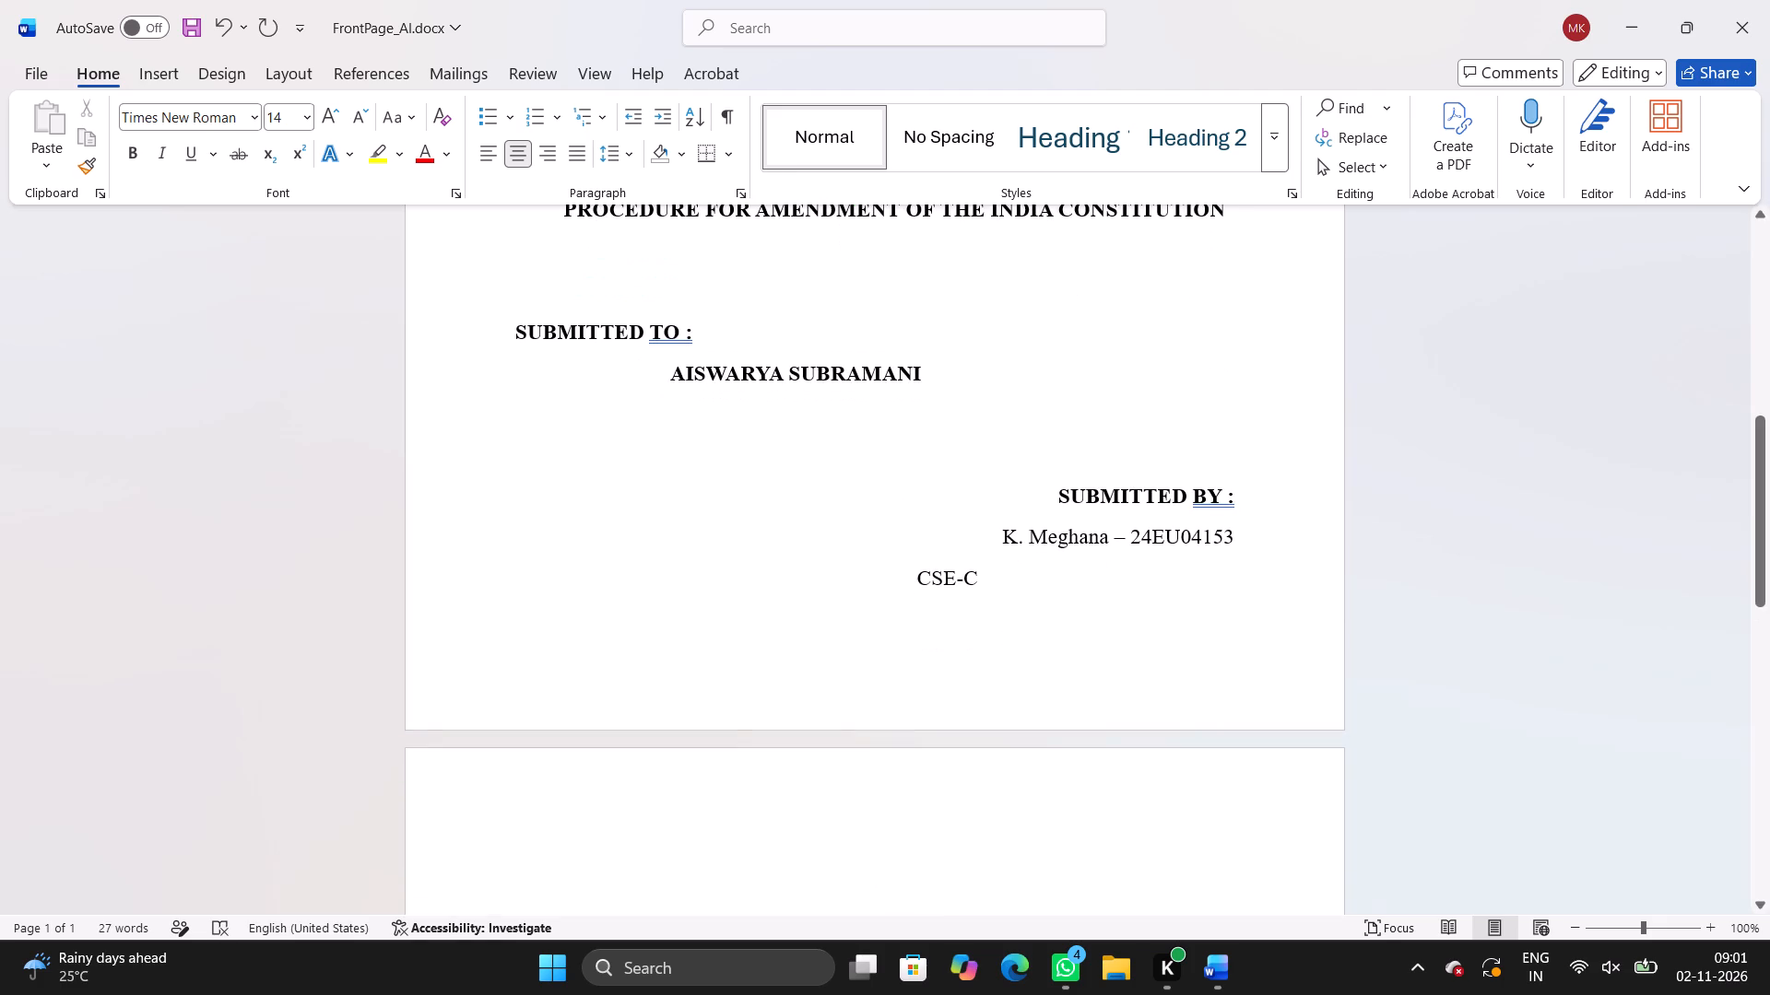
Append IIIrd year after CSE-C on the class line, separated by a space.
left_click(993, 588)
key("space")
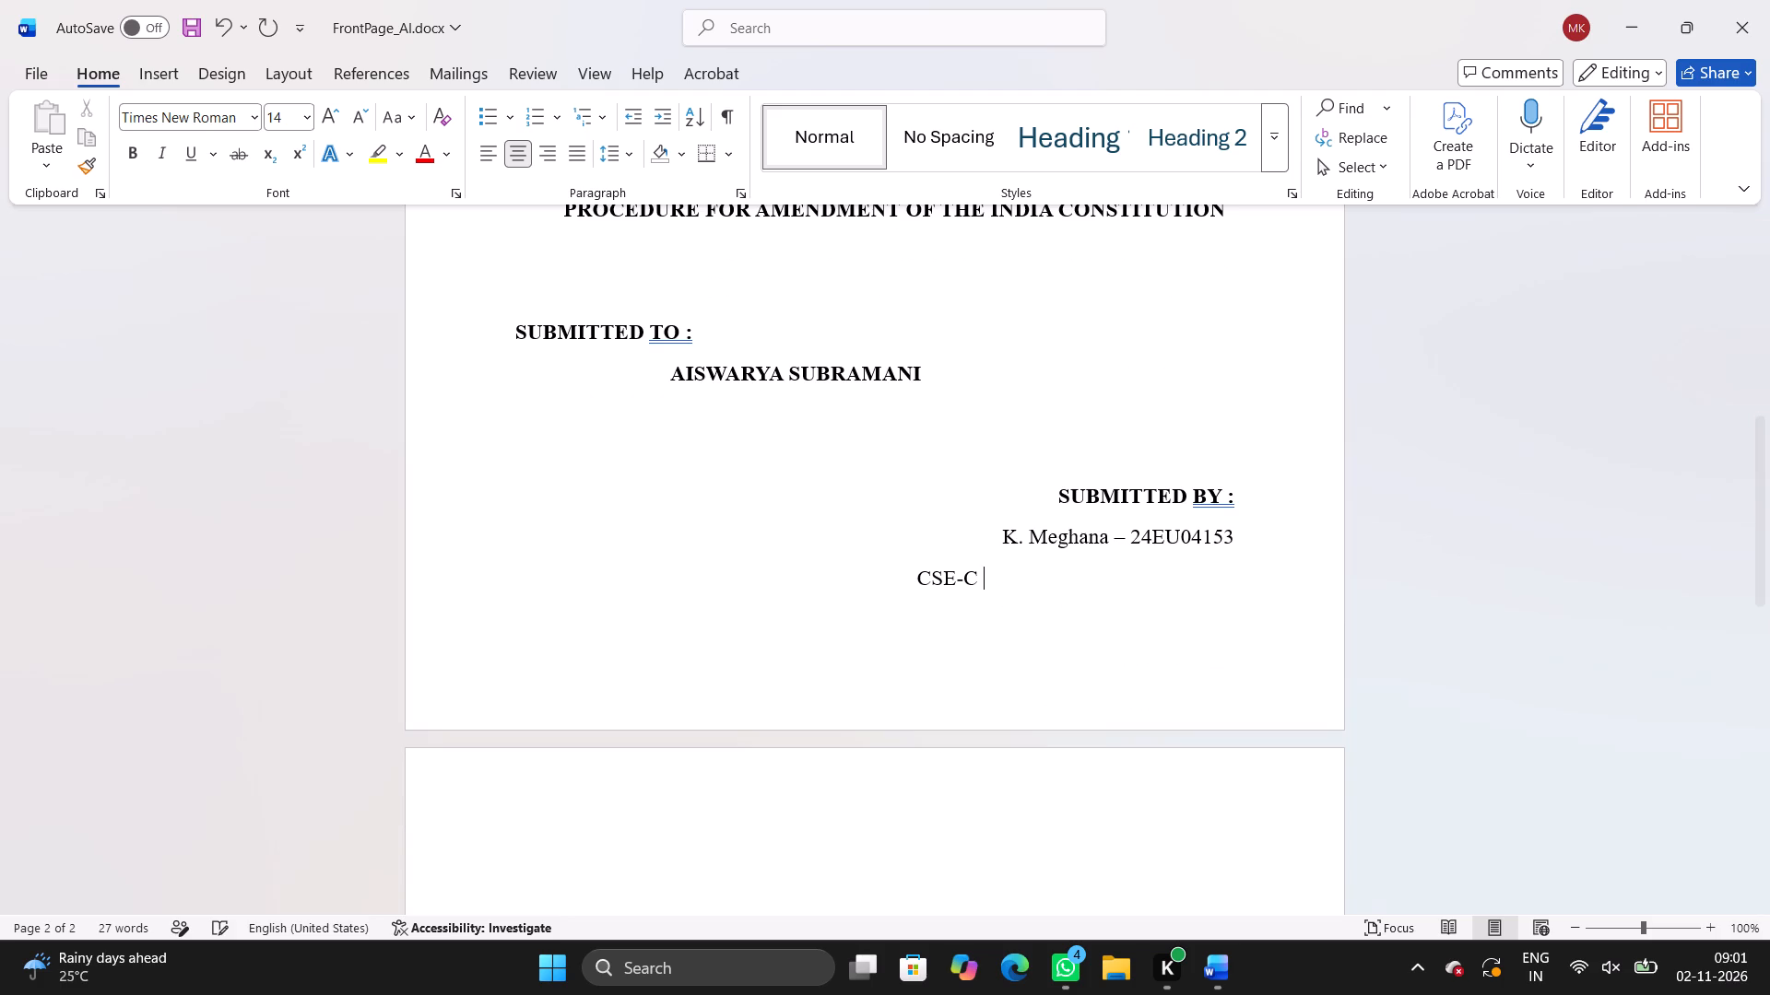
type("III")
type("RD")
key("BackSpace")
type("rd year")
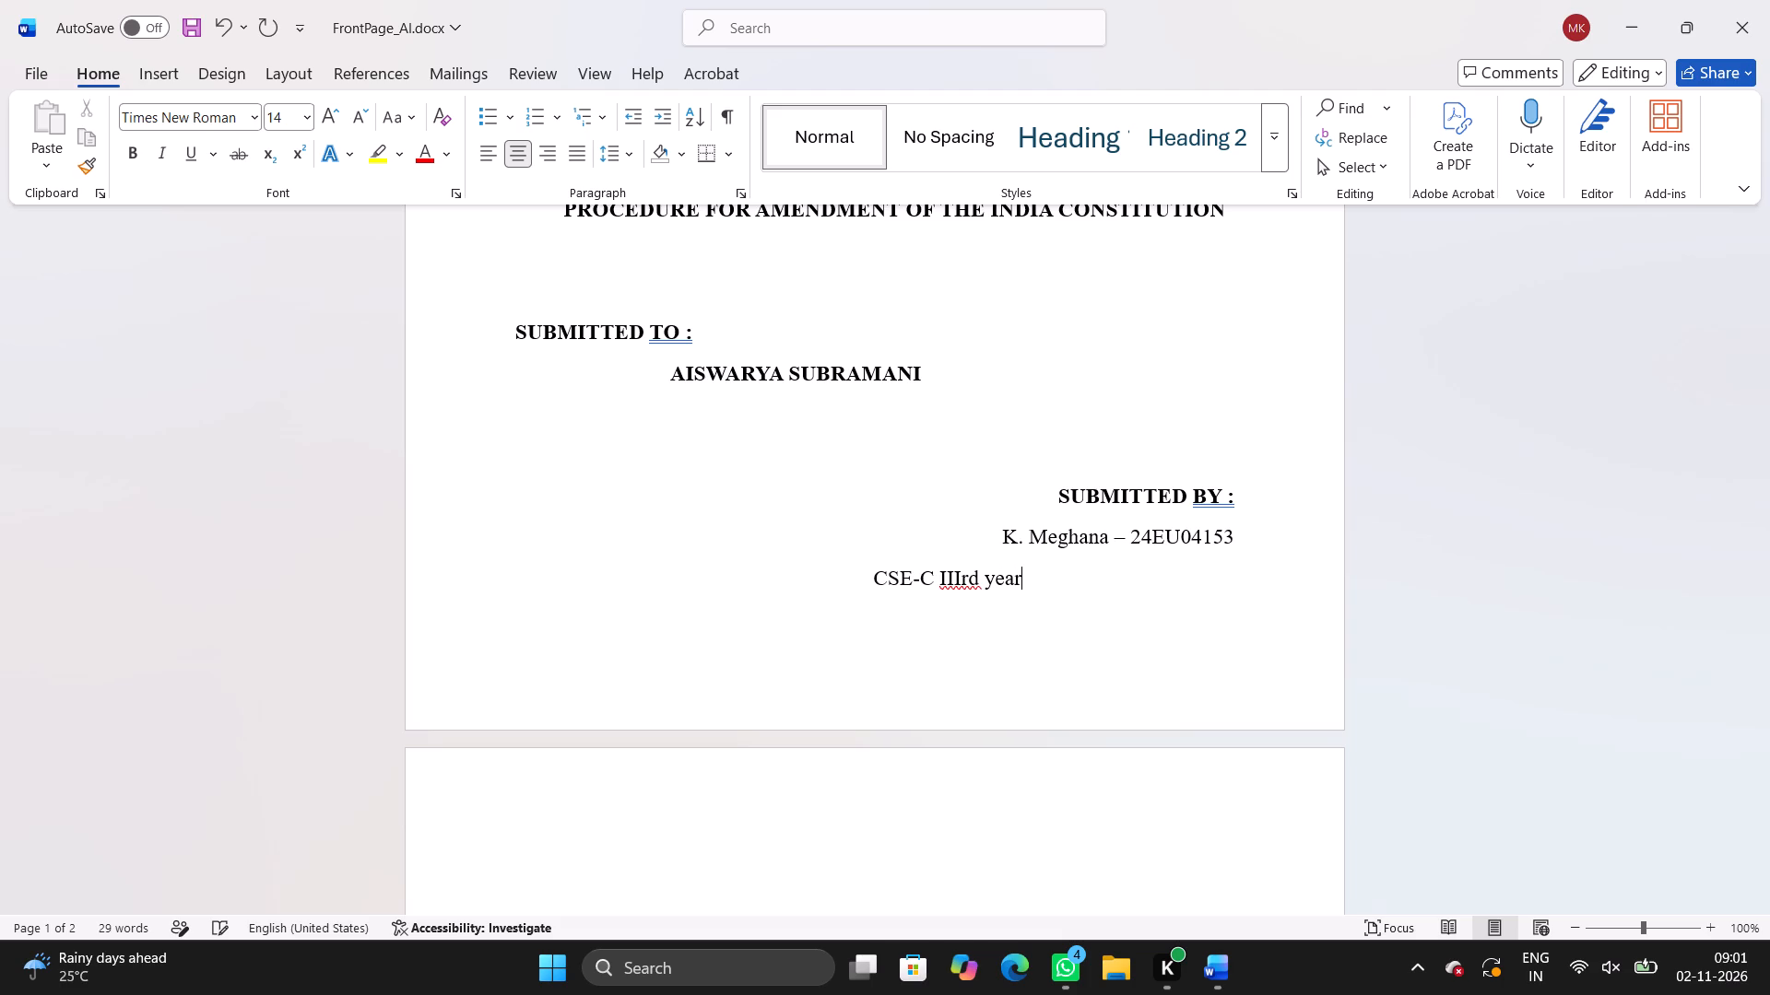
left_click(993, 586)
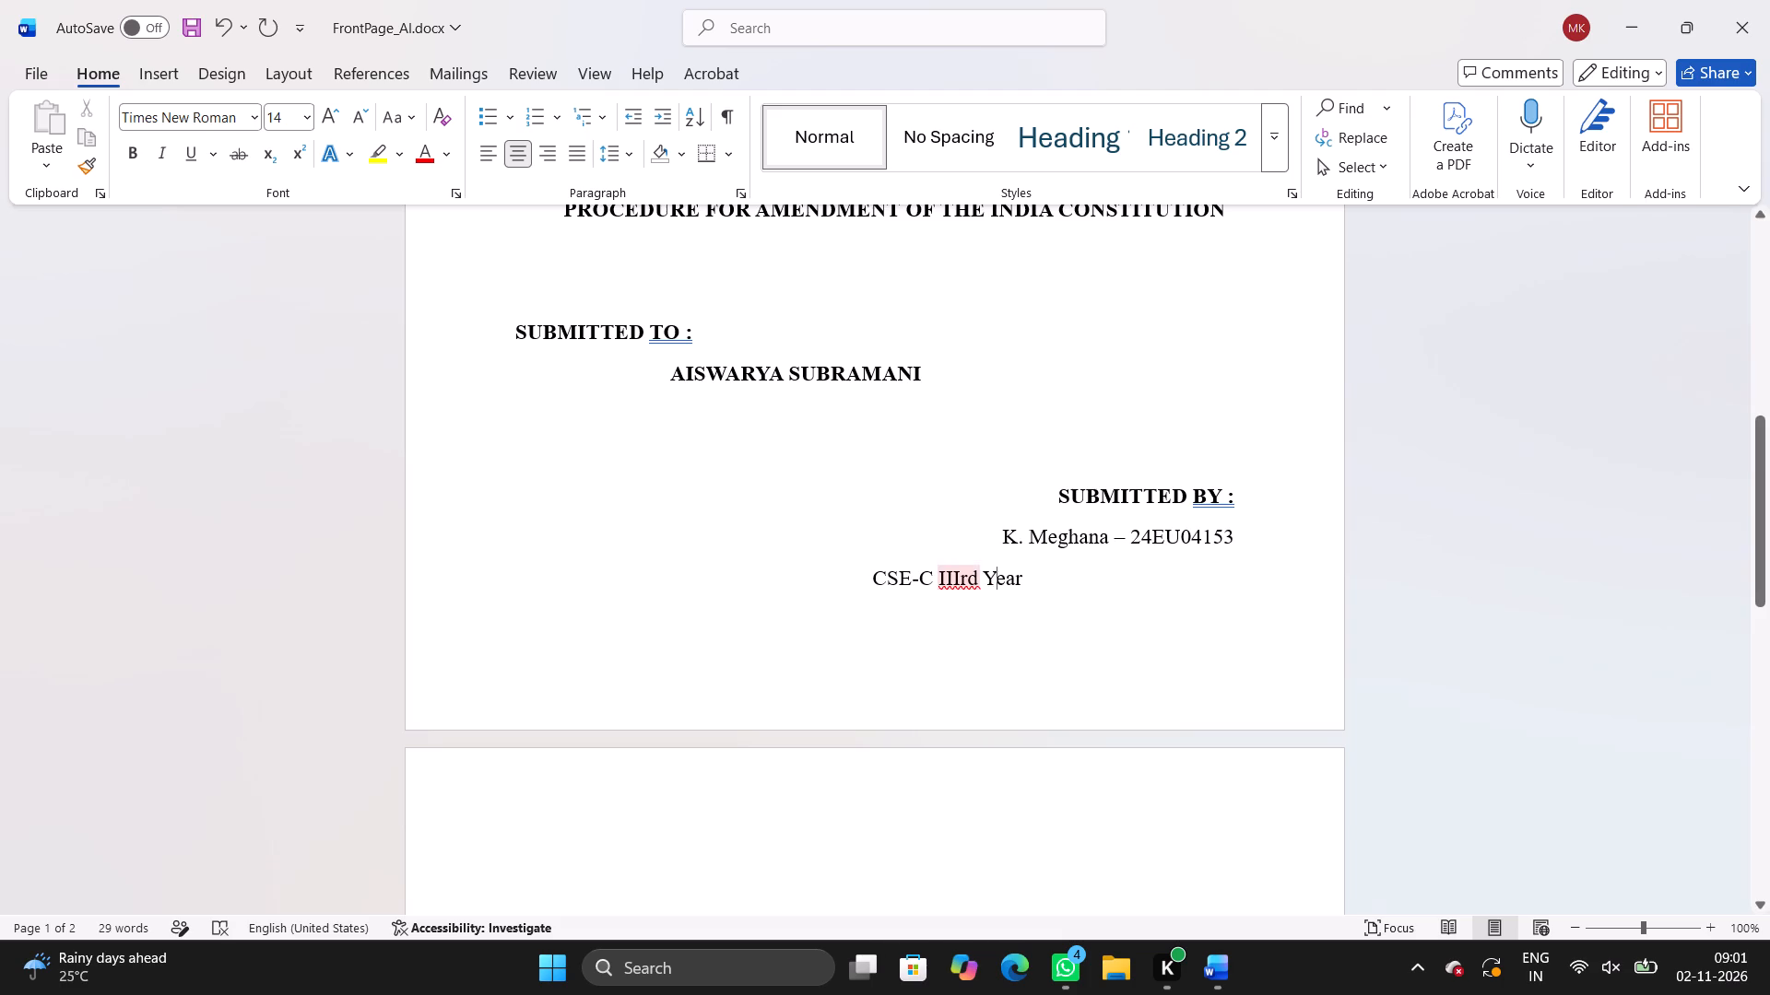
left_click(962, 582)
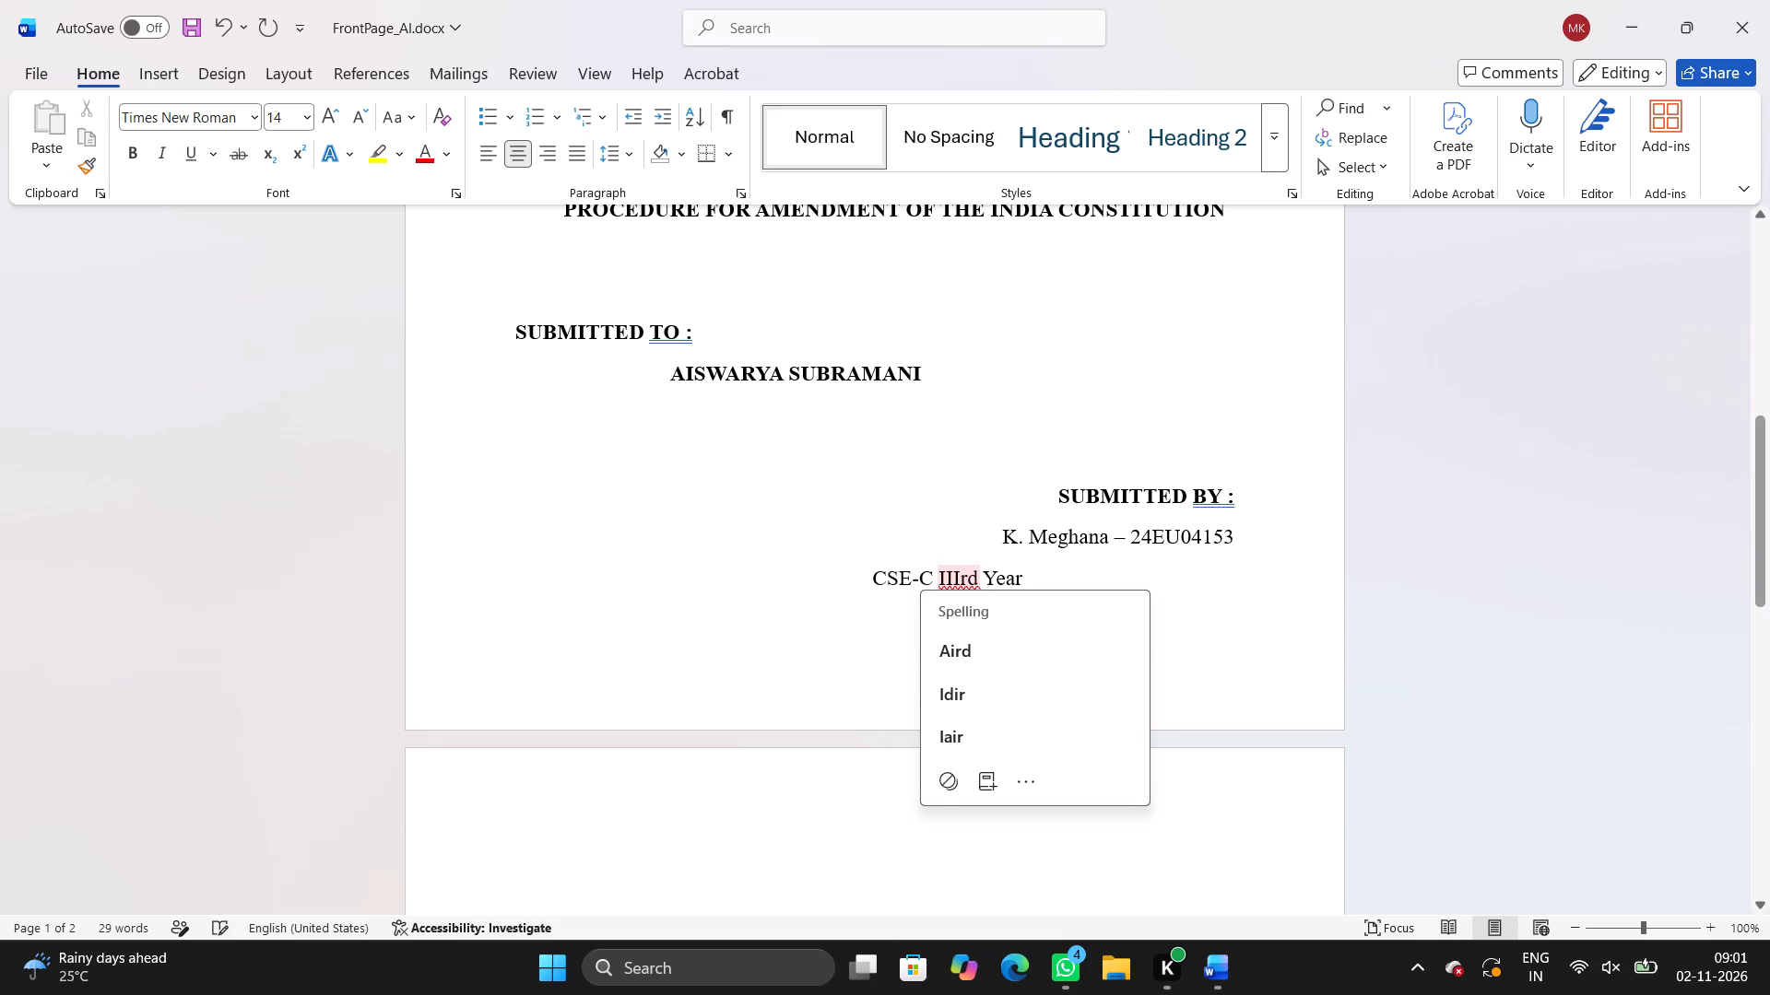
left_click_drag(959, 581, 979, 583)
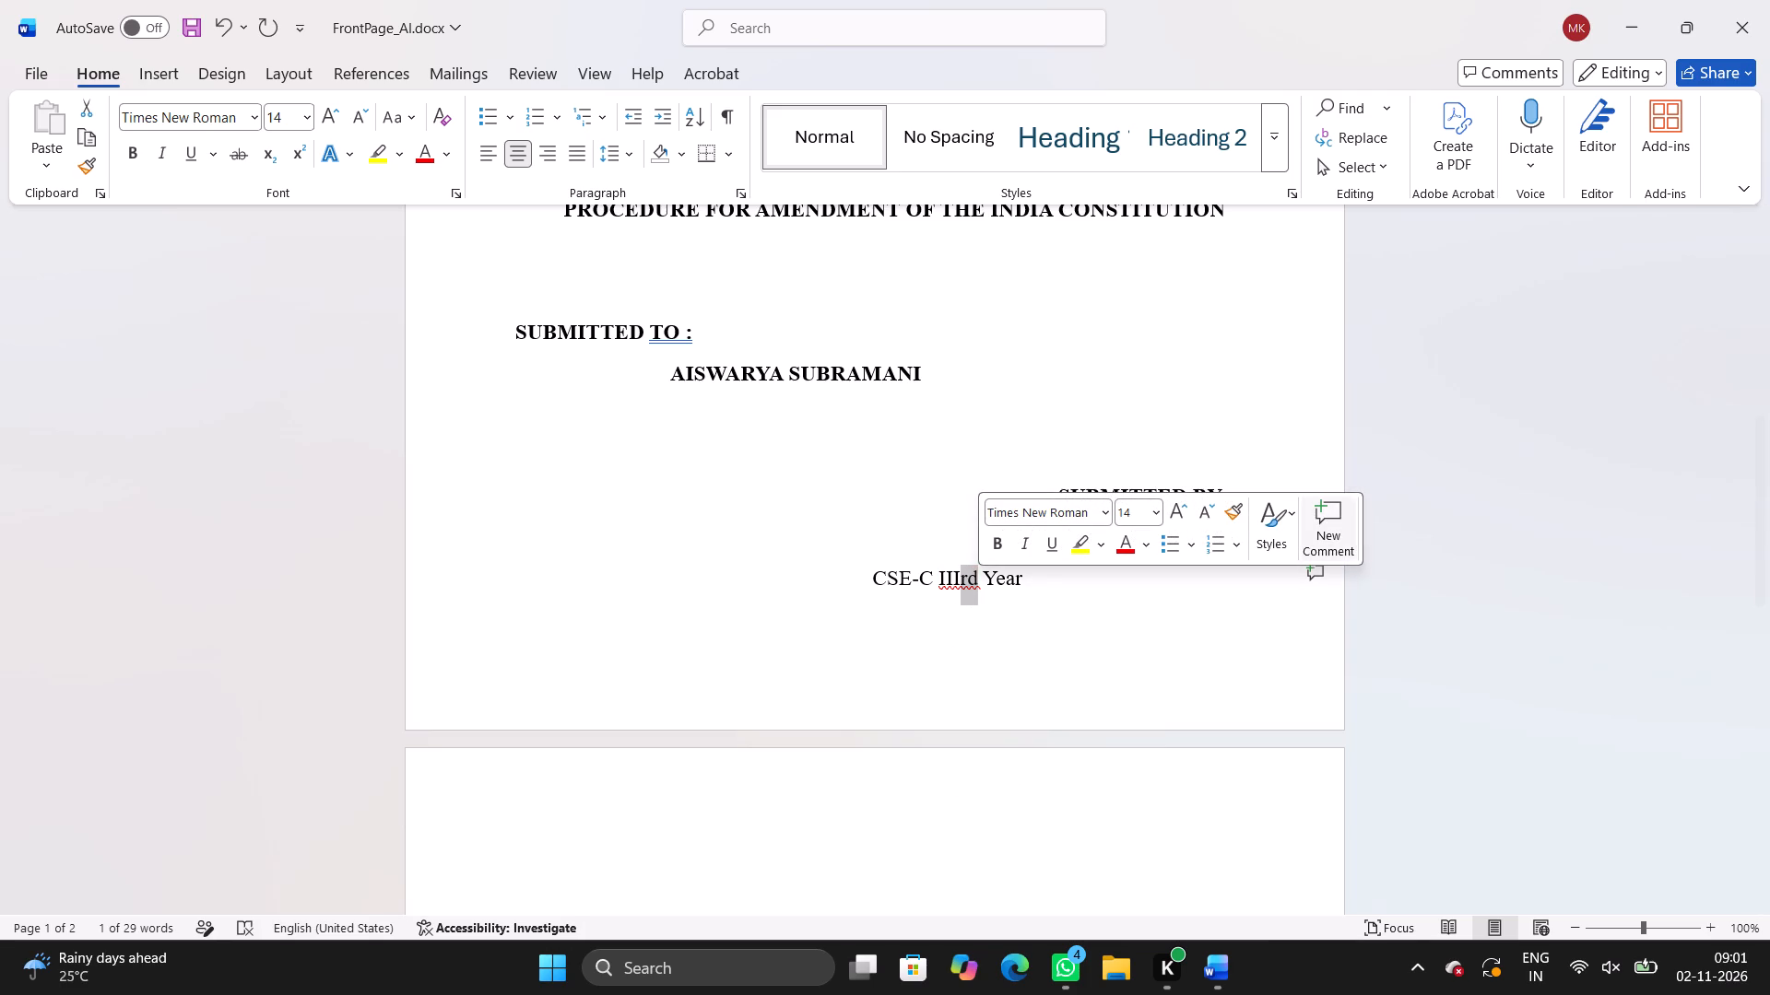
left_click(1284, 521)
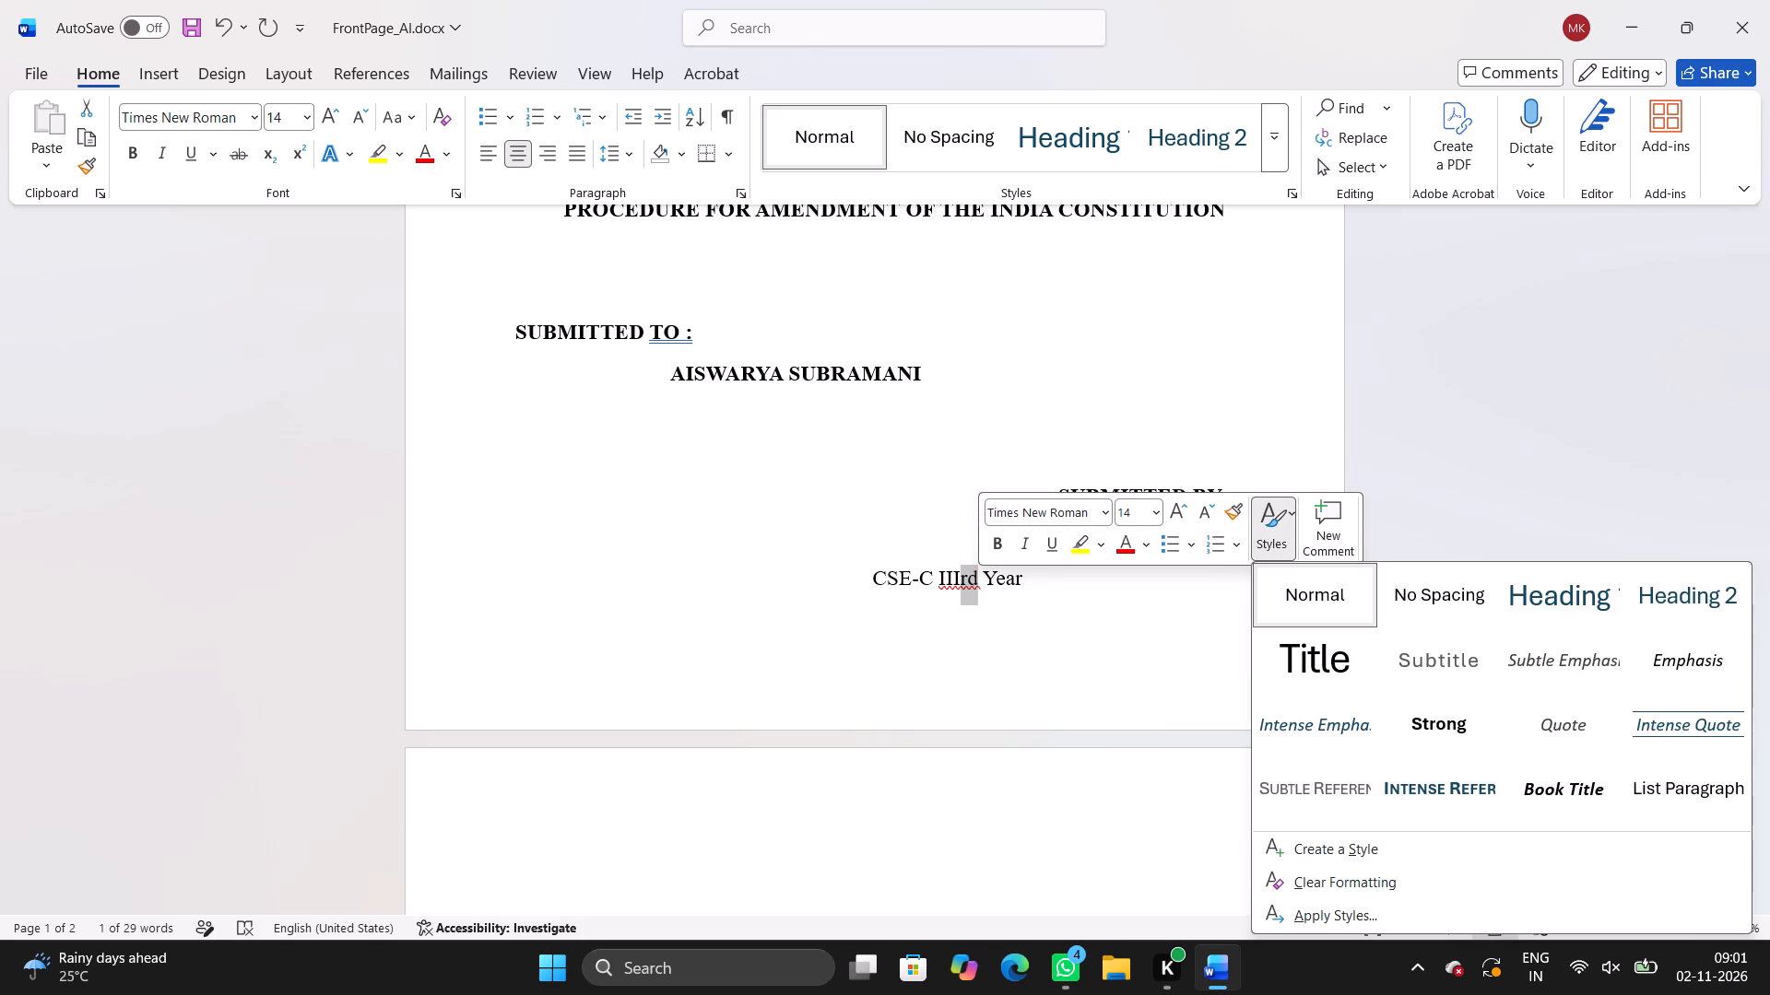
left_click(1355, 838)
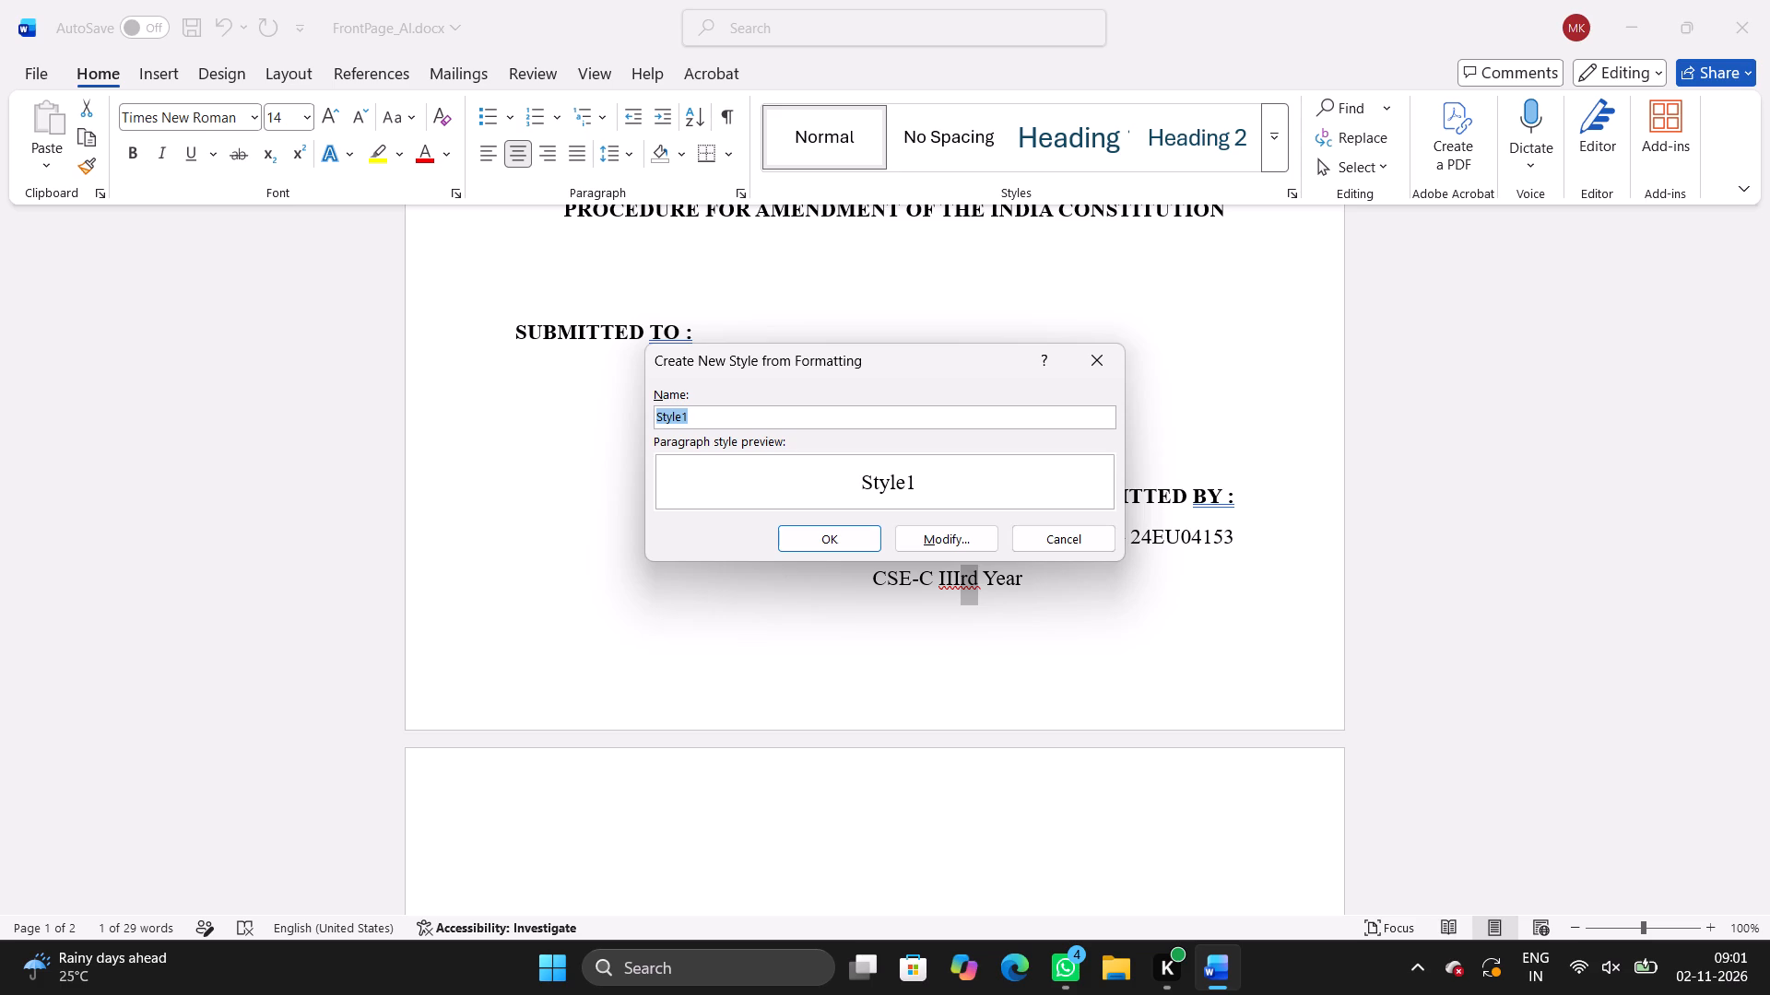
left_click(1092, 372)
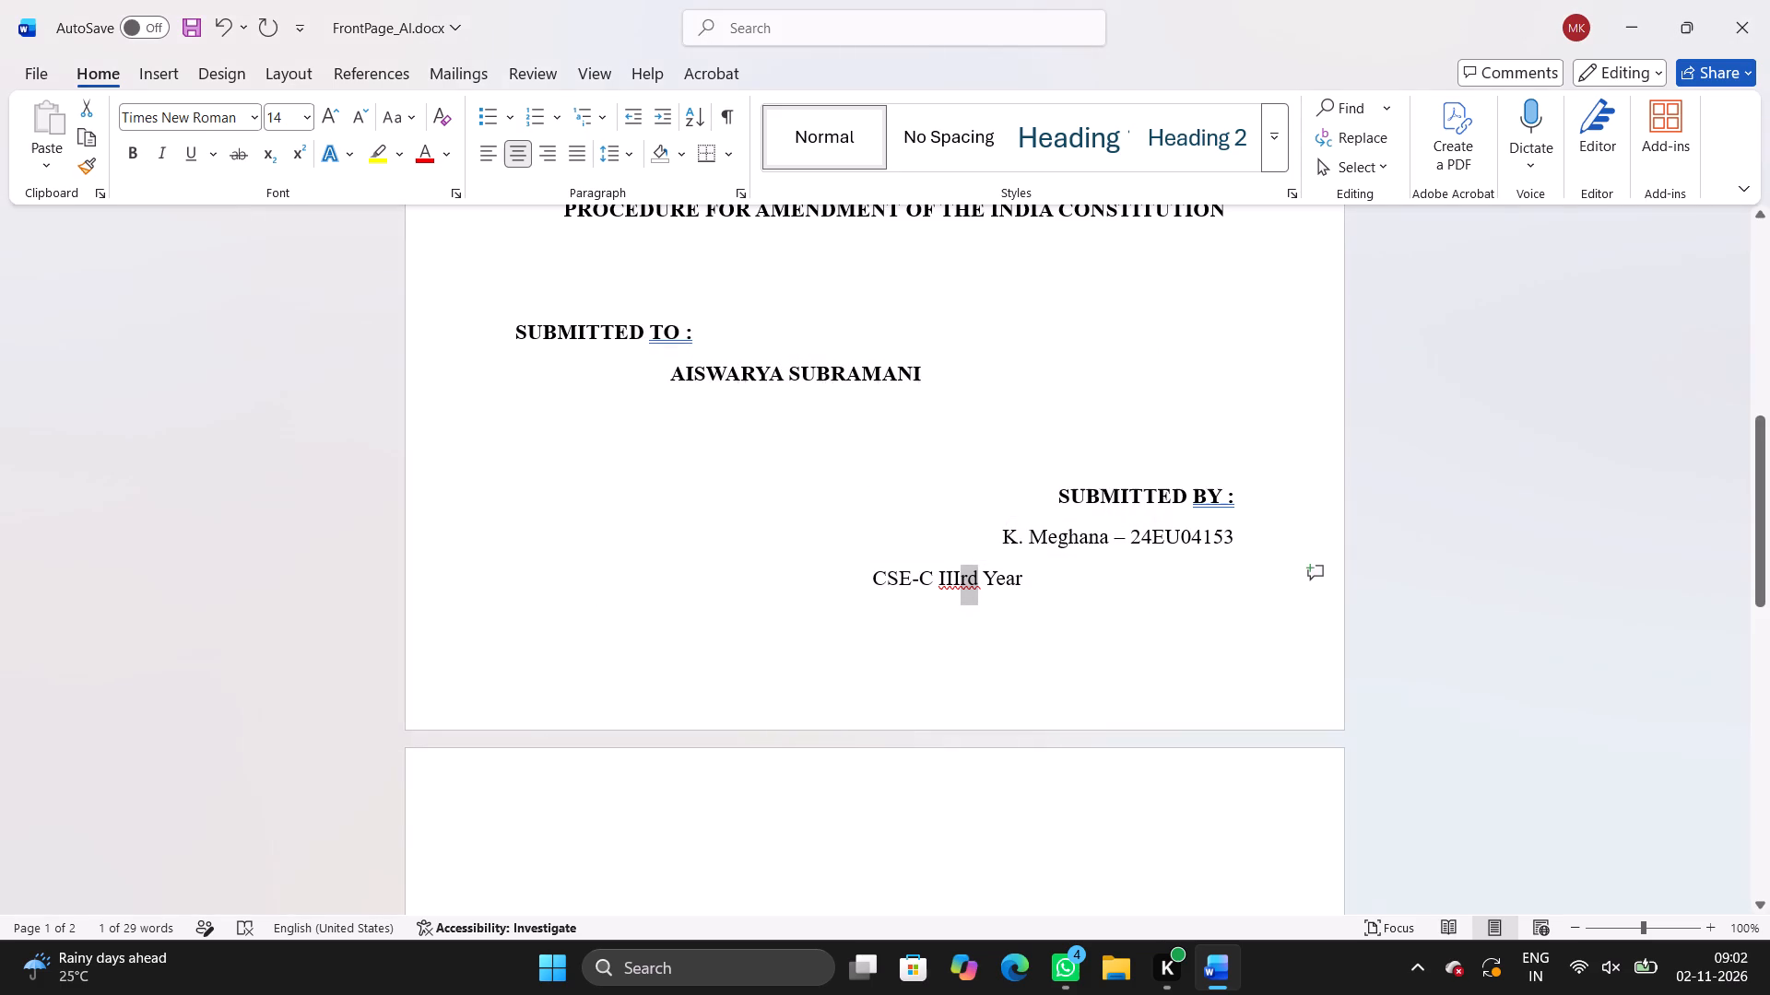
Replace the rd after III with a space and indent the CSE-C line with spaces to start roughly beneath the student's name.
left_click(870, 580)
key("space")
key("space")
key("space")
key("space")
key("space")
key("space")
key("space")
key("space")
key("space")
key("space")
key("space")
key("space")
key("space")
key("space")
key("space")
key("space")
key("space")
key("space")
key("space")
key("space")
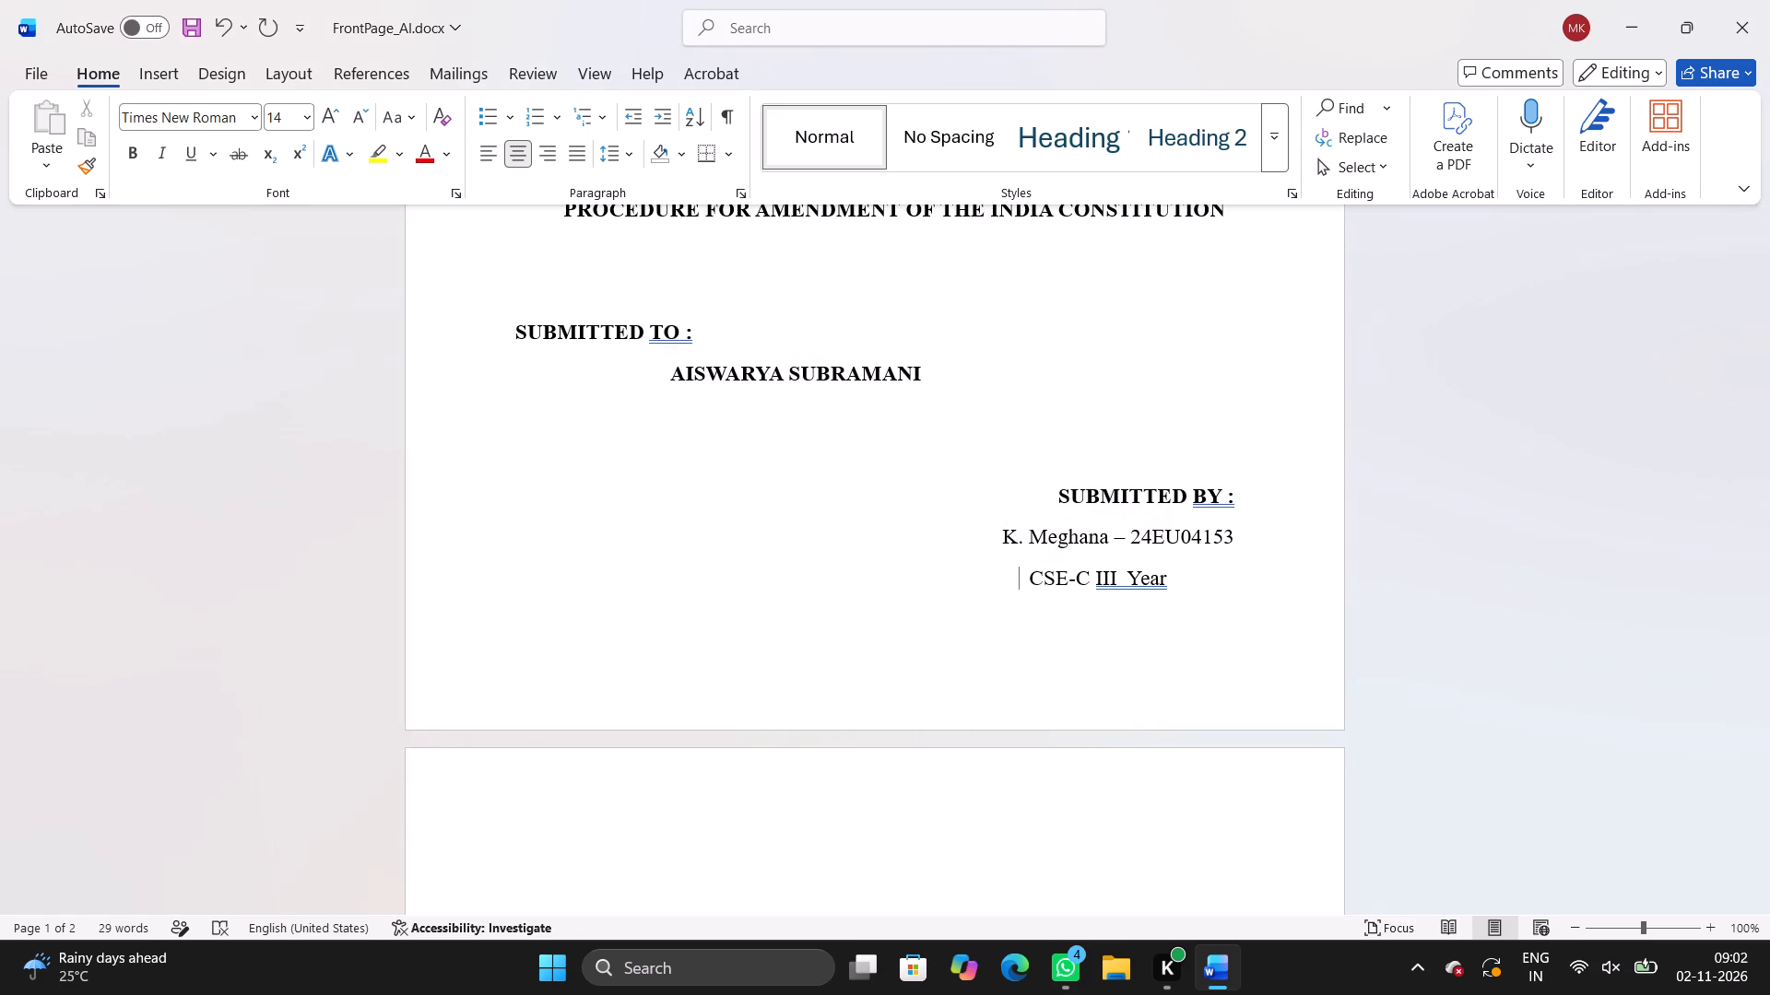
key("BackSpace")
key("BackSpace")
key("BackSpace")
key("BackSpace")
key("BackSpace")
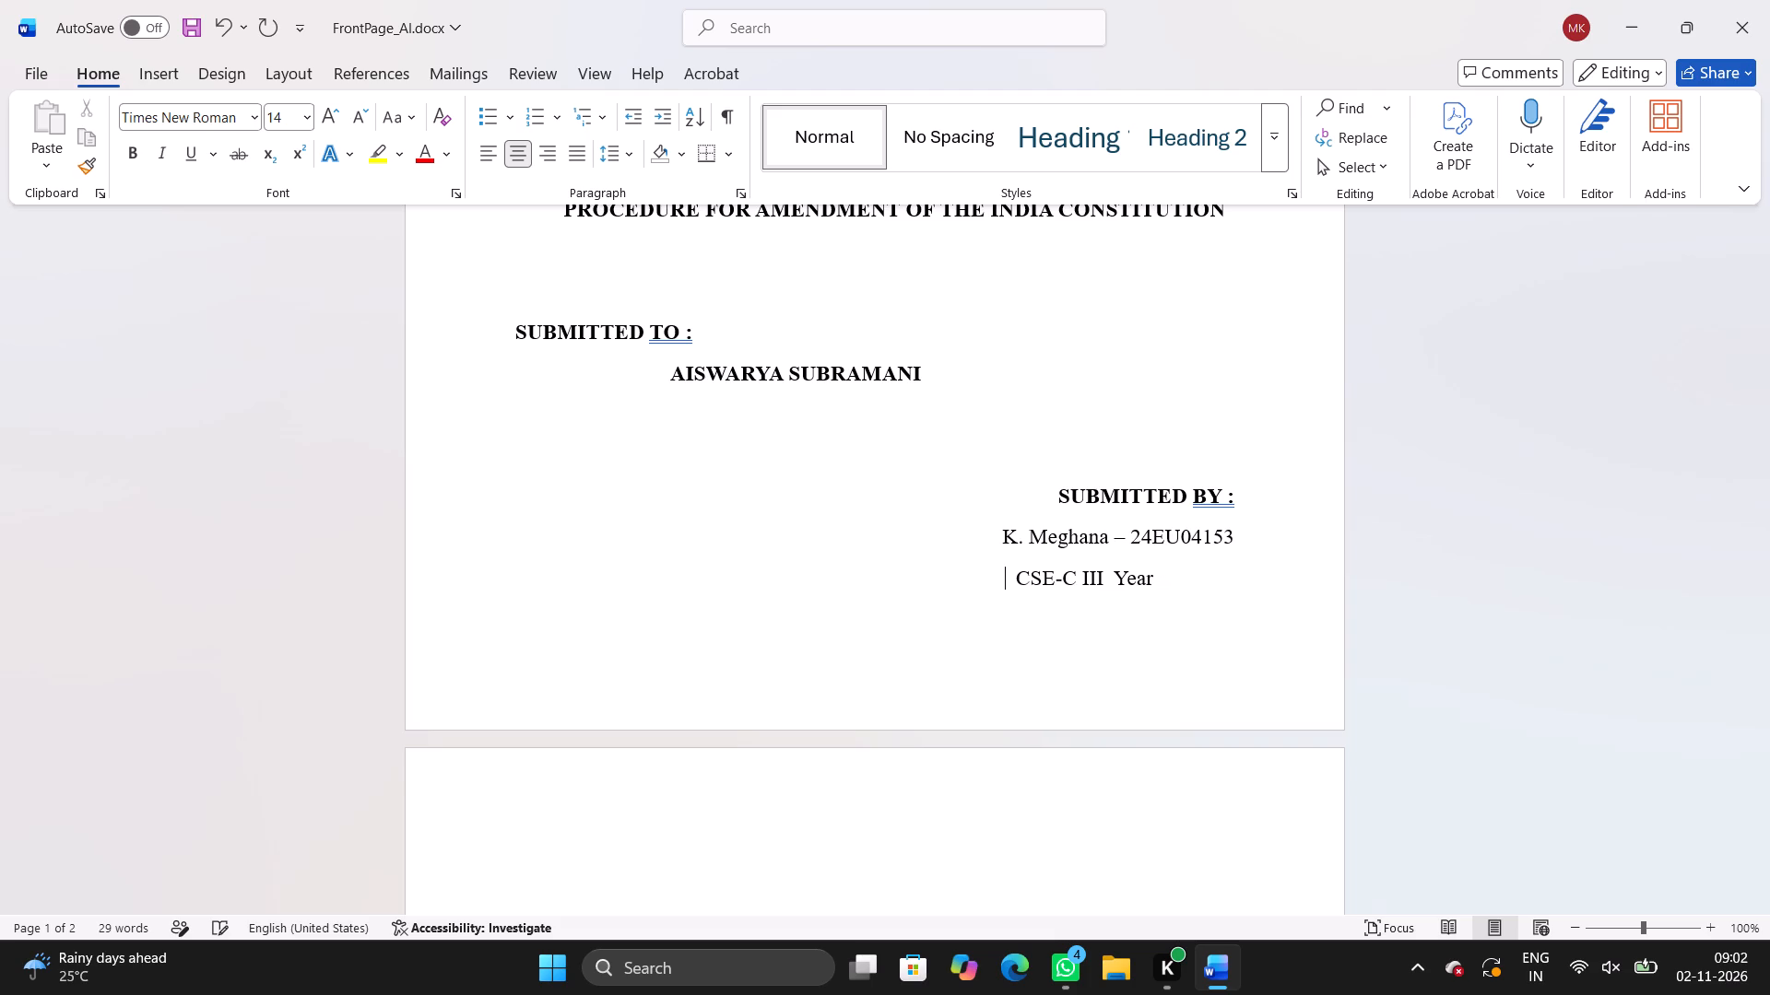
key("BackSpace")
key("BackSpace")
key("BackSpace")
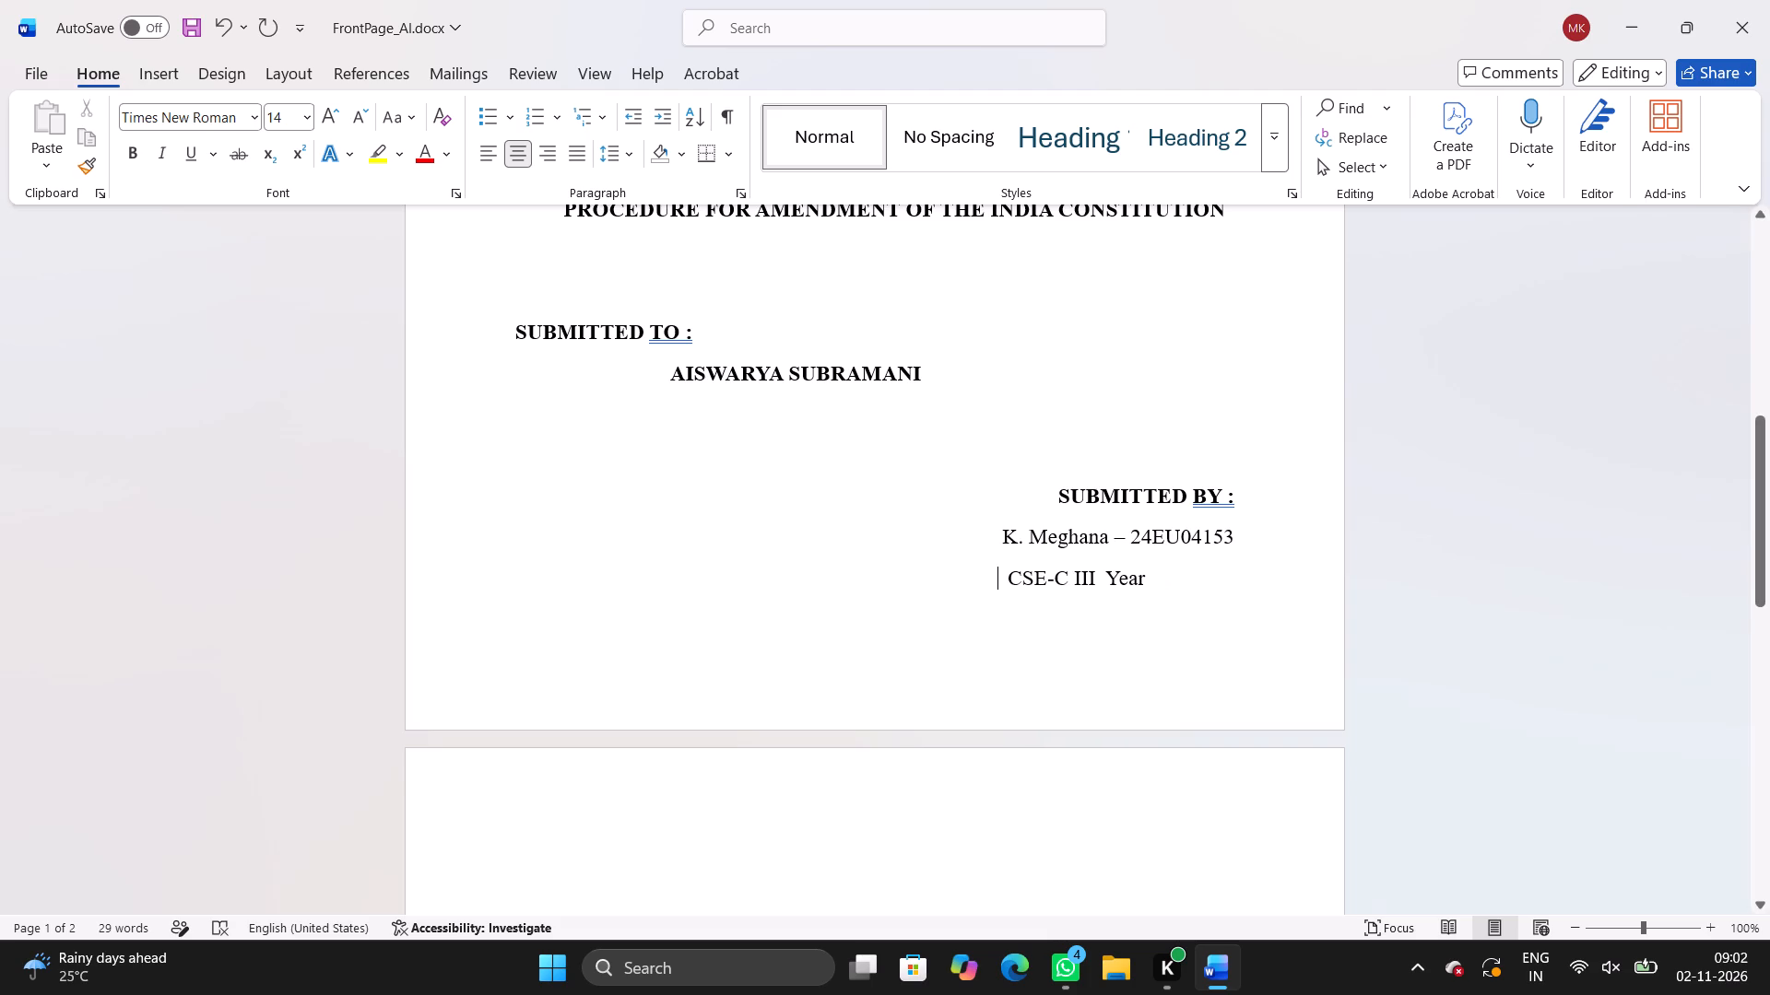
Remove the dash after the student's name and move the roll number onto its own line below.
left_click(1131, 537)
key("BackSpace")
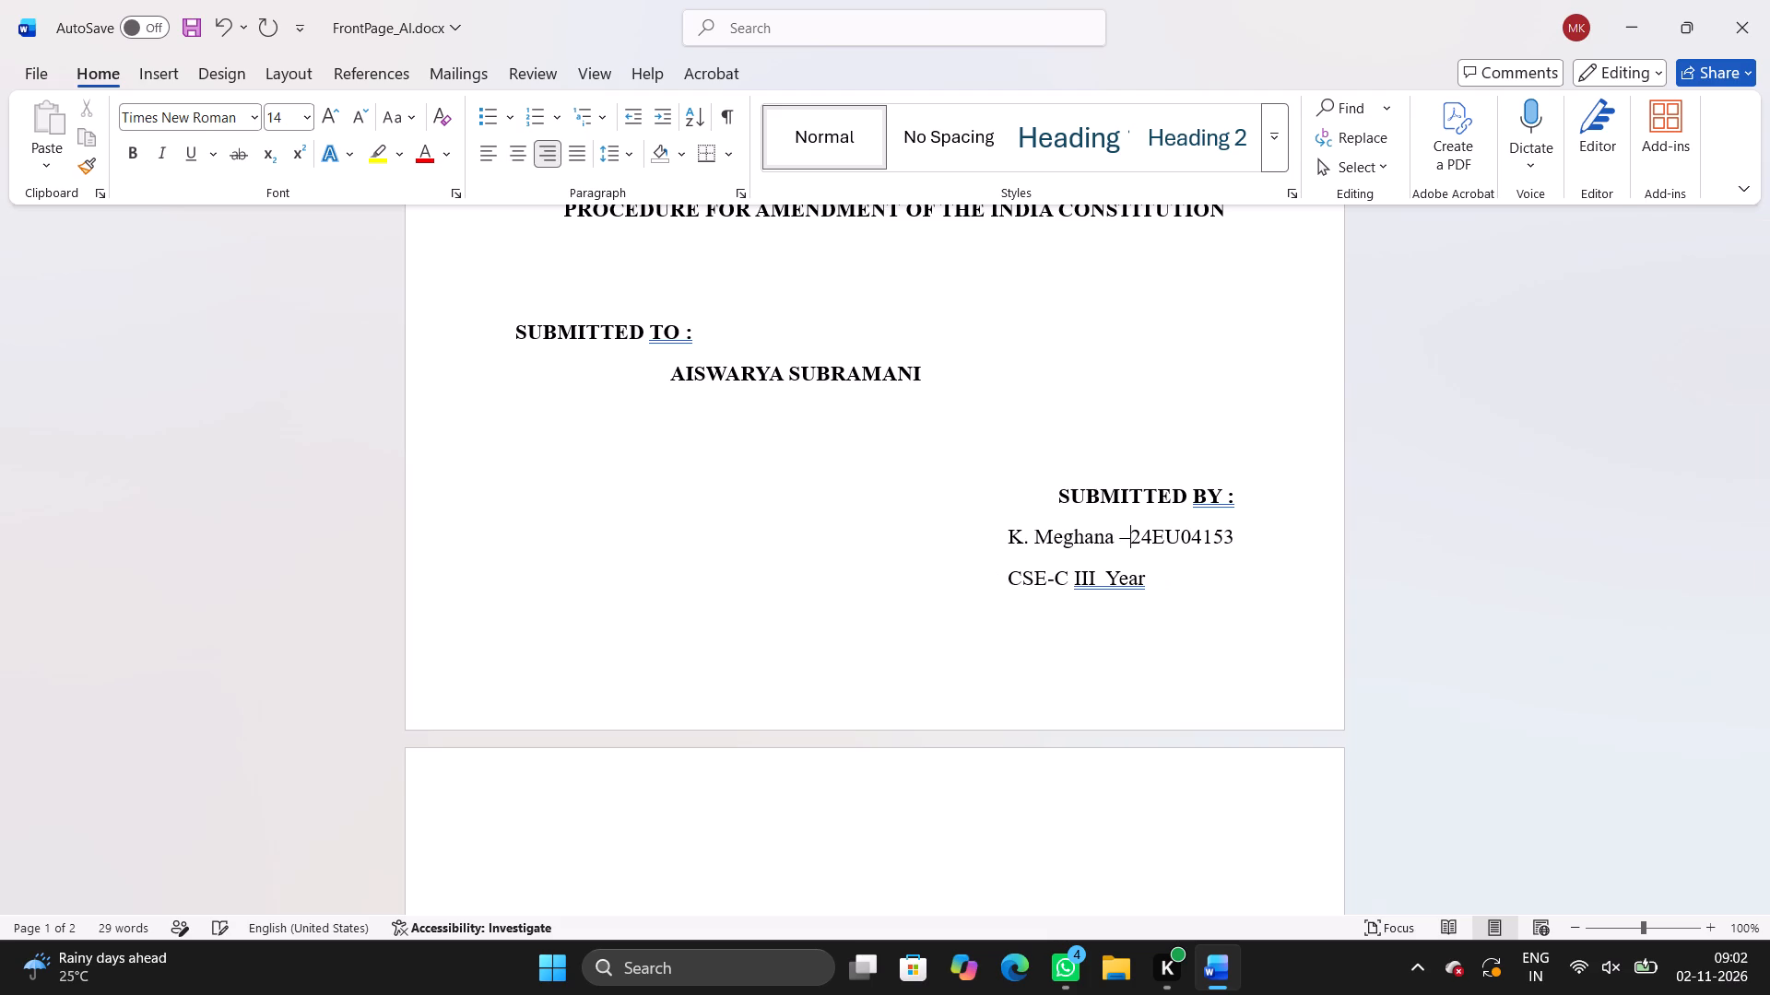
key("BackSpace")
key("Return")
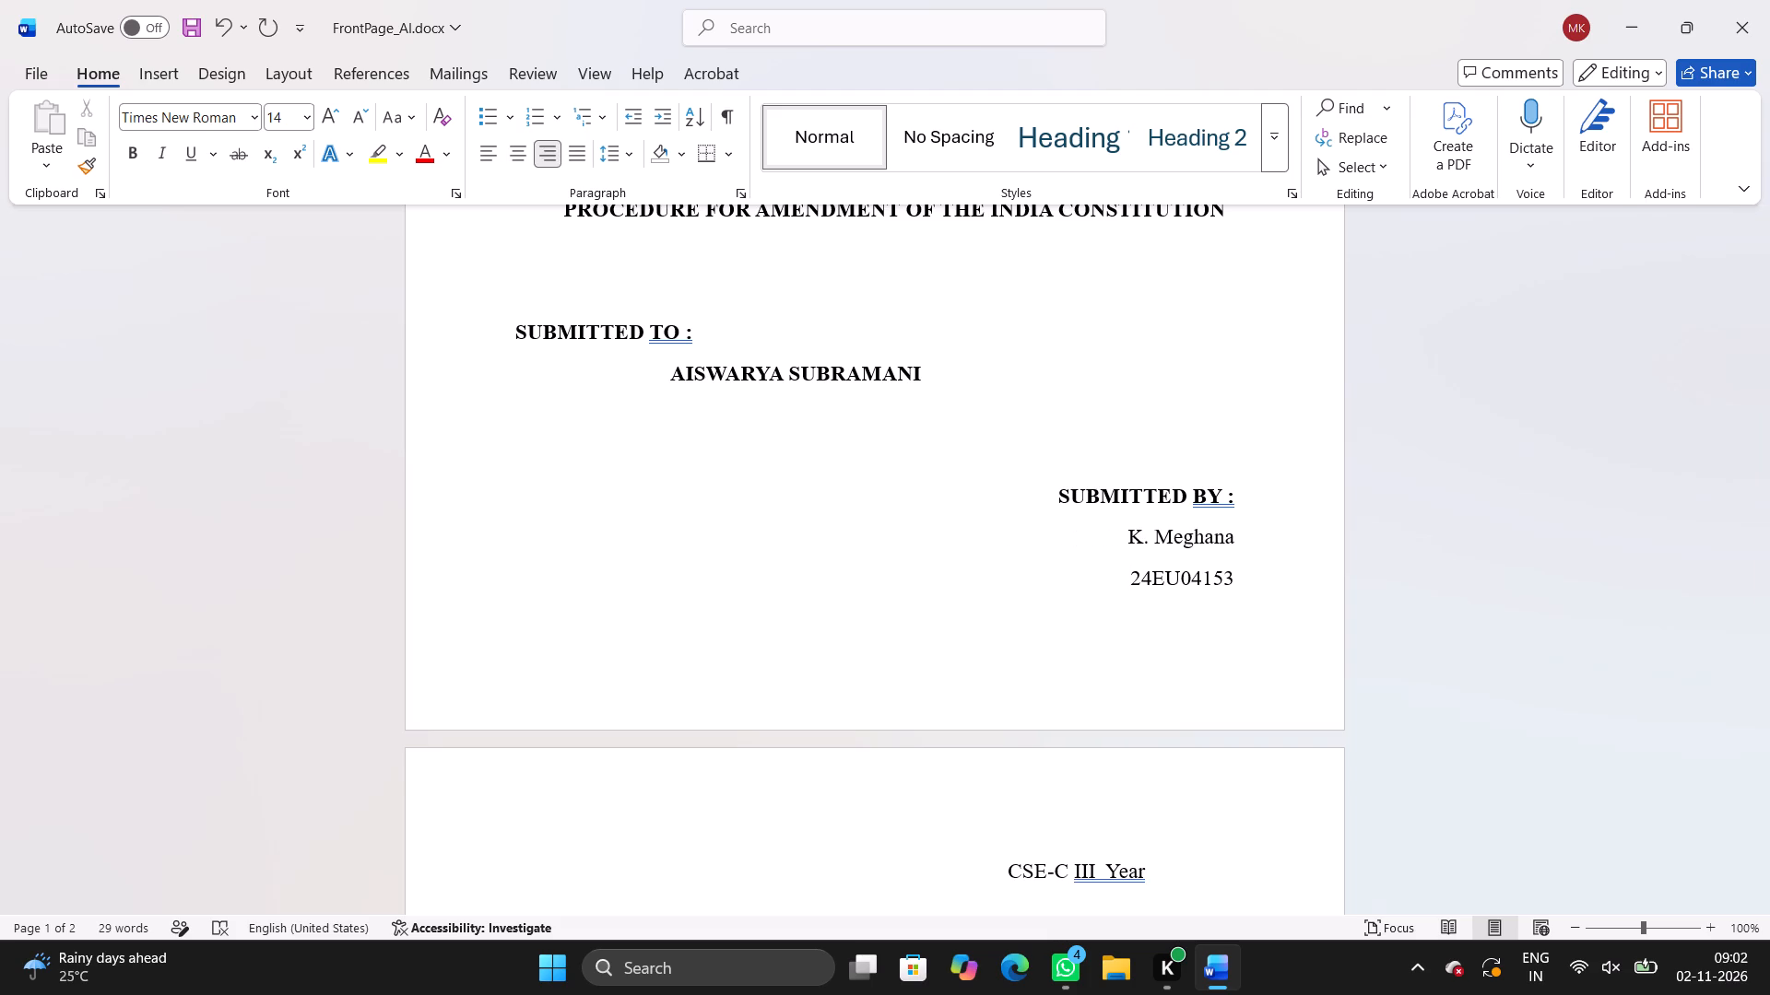
Delete the indent before the recipient's name to join it to the SUBMITTED TO line, and put a colon directly after TO.
left_click(1113, 466)
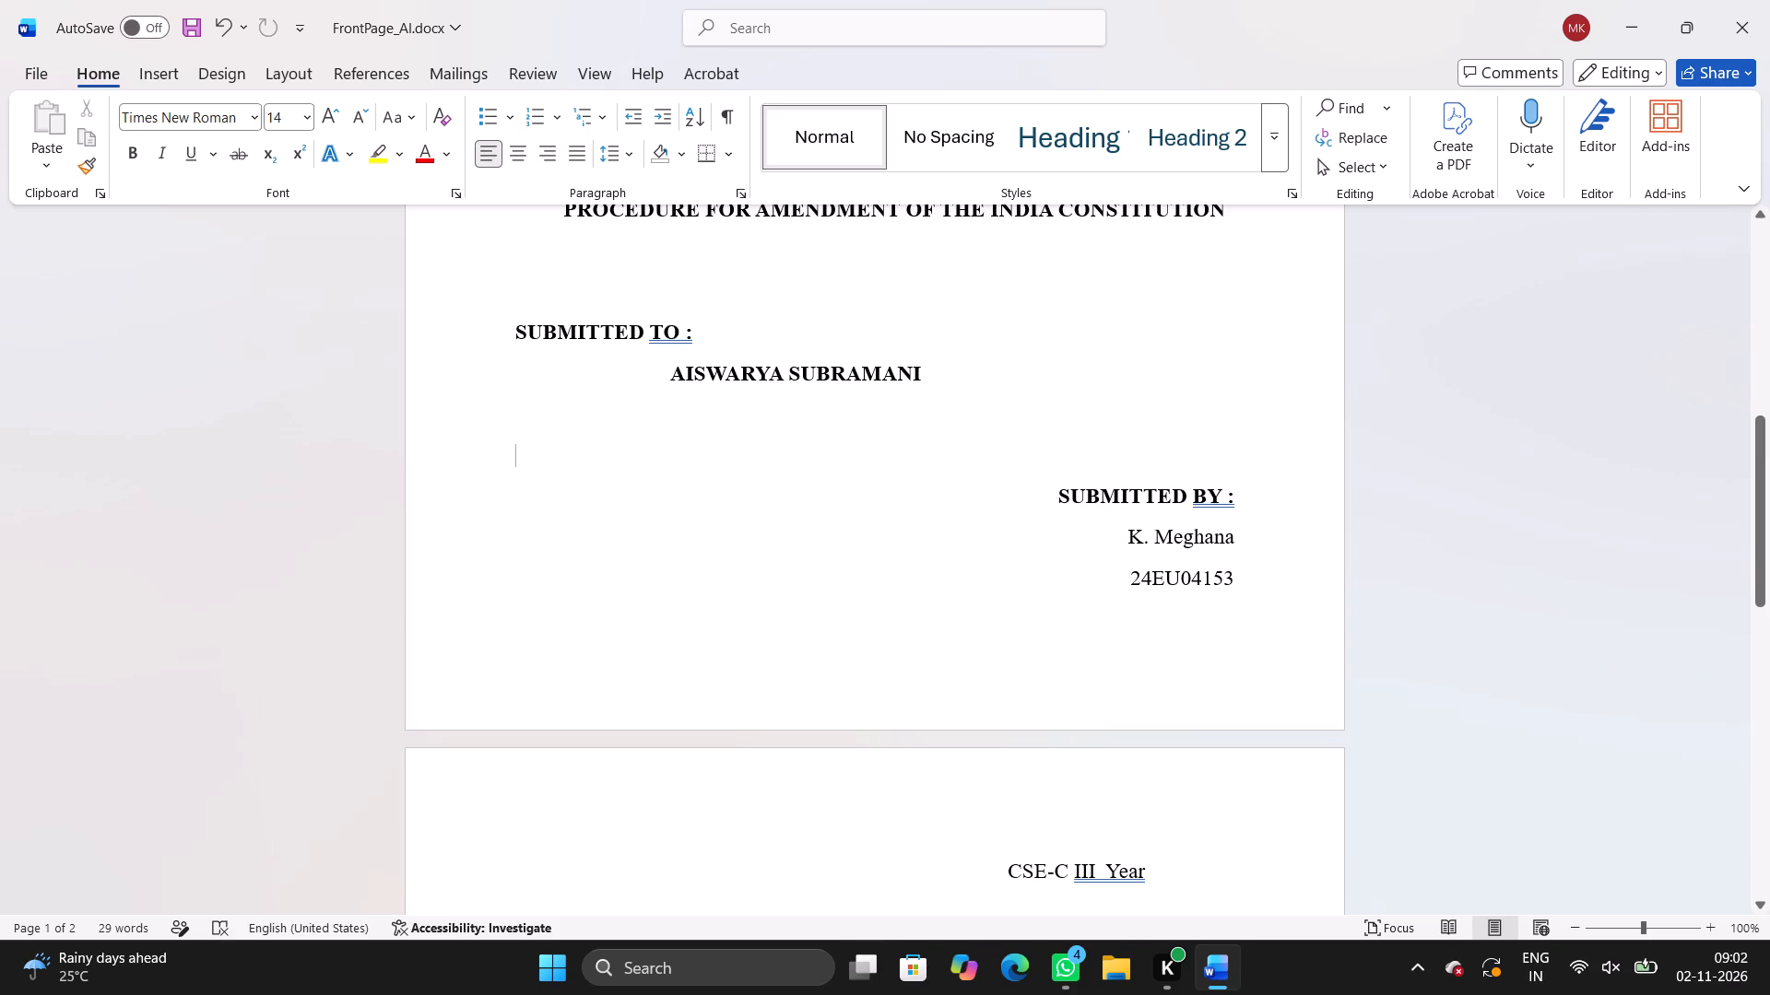
left_click(679, 369)
left_click(669, 369)
key("space")
key("BackSpace")
key("BackSpace")
key("BackSpace")
key("BackSpace")
key("BackSpace")
key("BackSpace")
key("BackSpace")
key("BackSpace")
key("BackSpace")
key("BackSpace")
key("BackSpace")
key("BackSpace")
key("BackSpace")
key("BackSpace")
key("BackSpace")
key("BackSpace")
key("BackSpace")
key("BackSpace")
key("BackSpace")
key("BackSpace")
key("BackSpace")
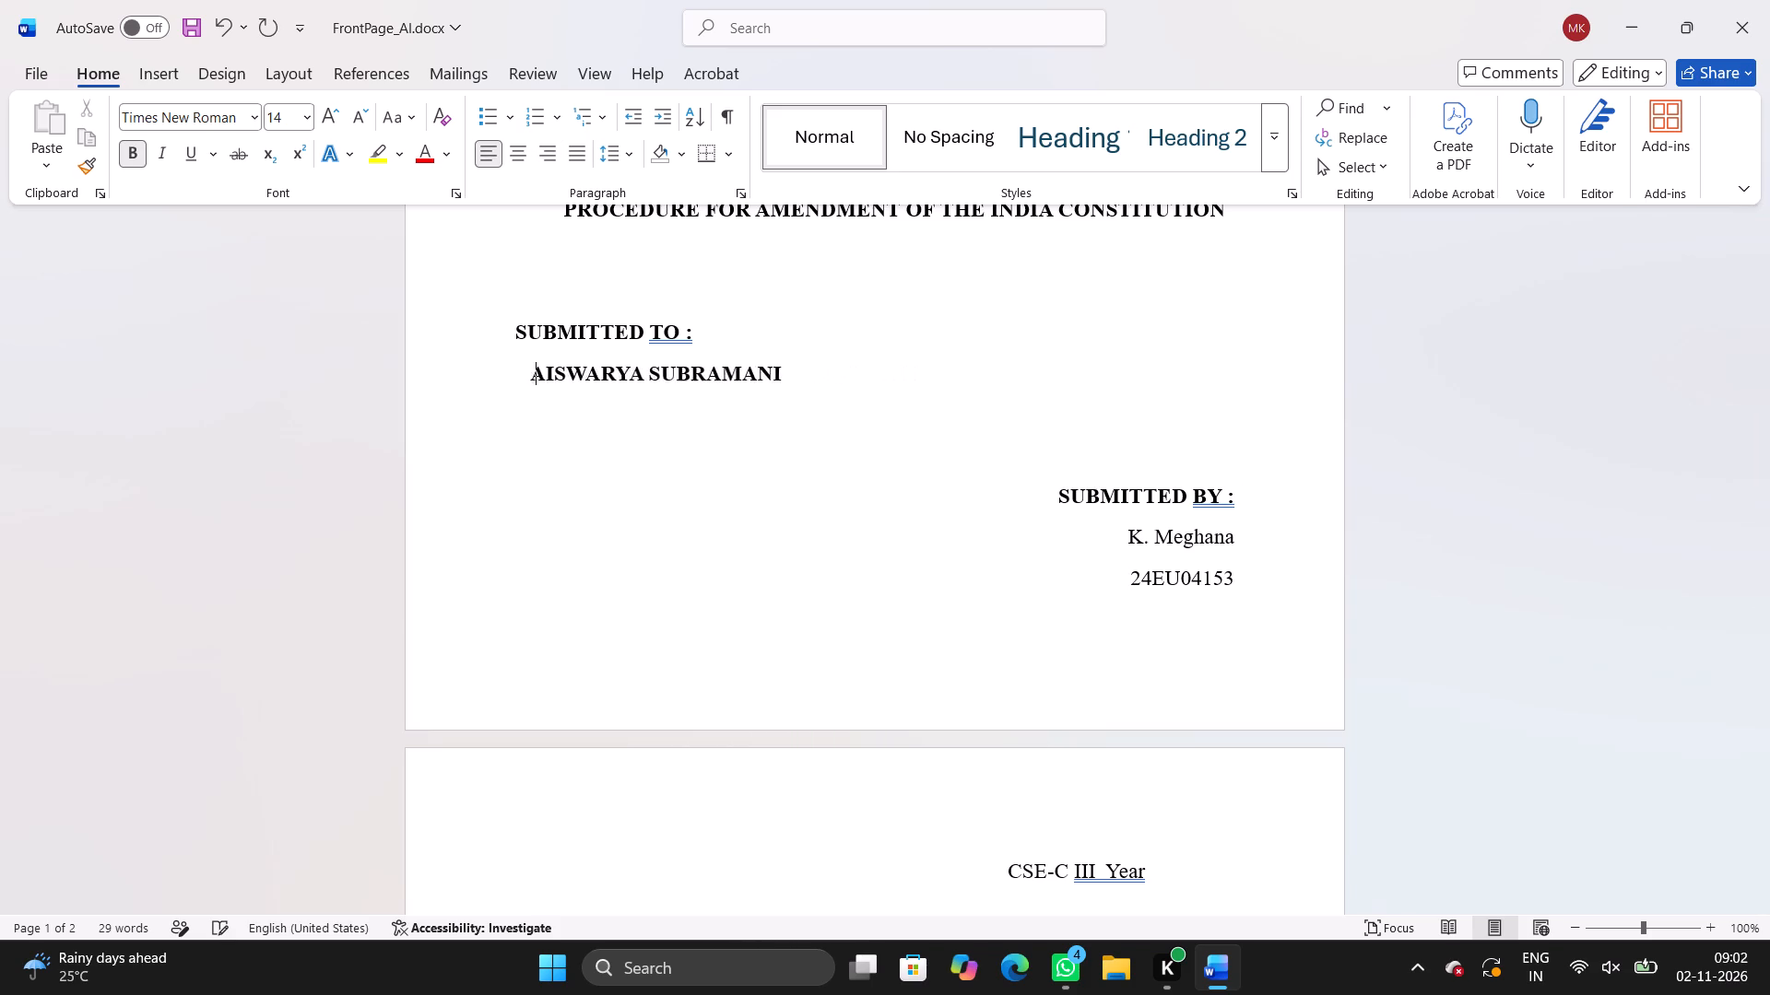
key("shift+colon")
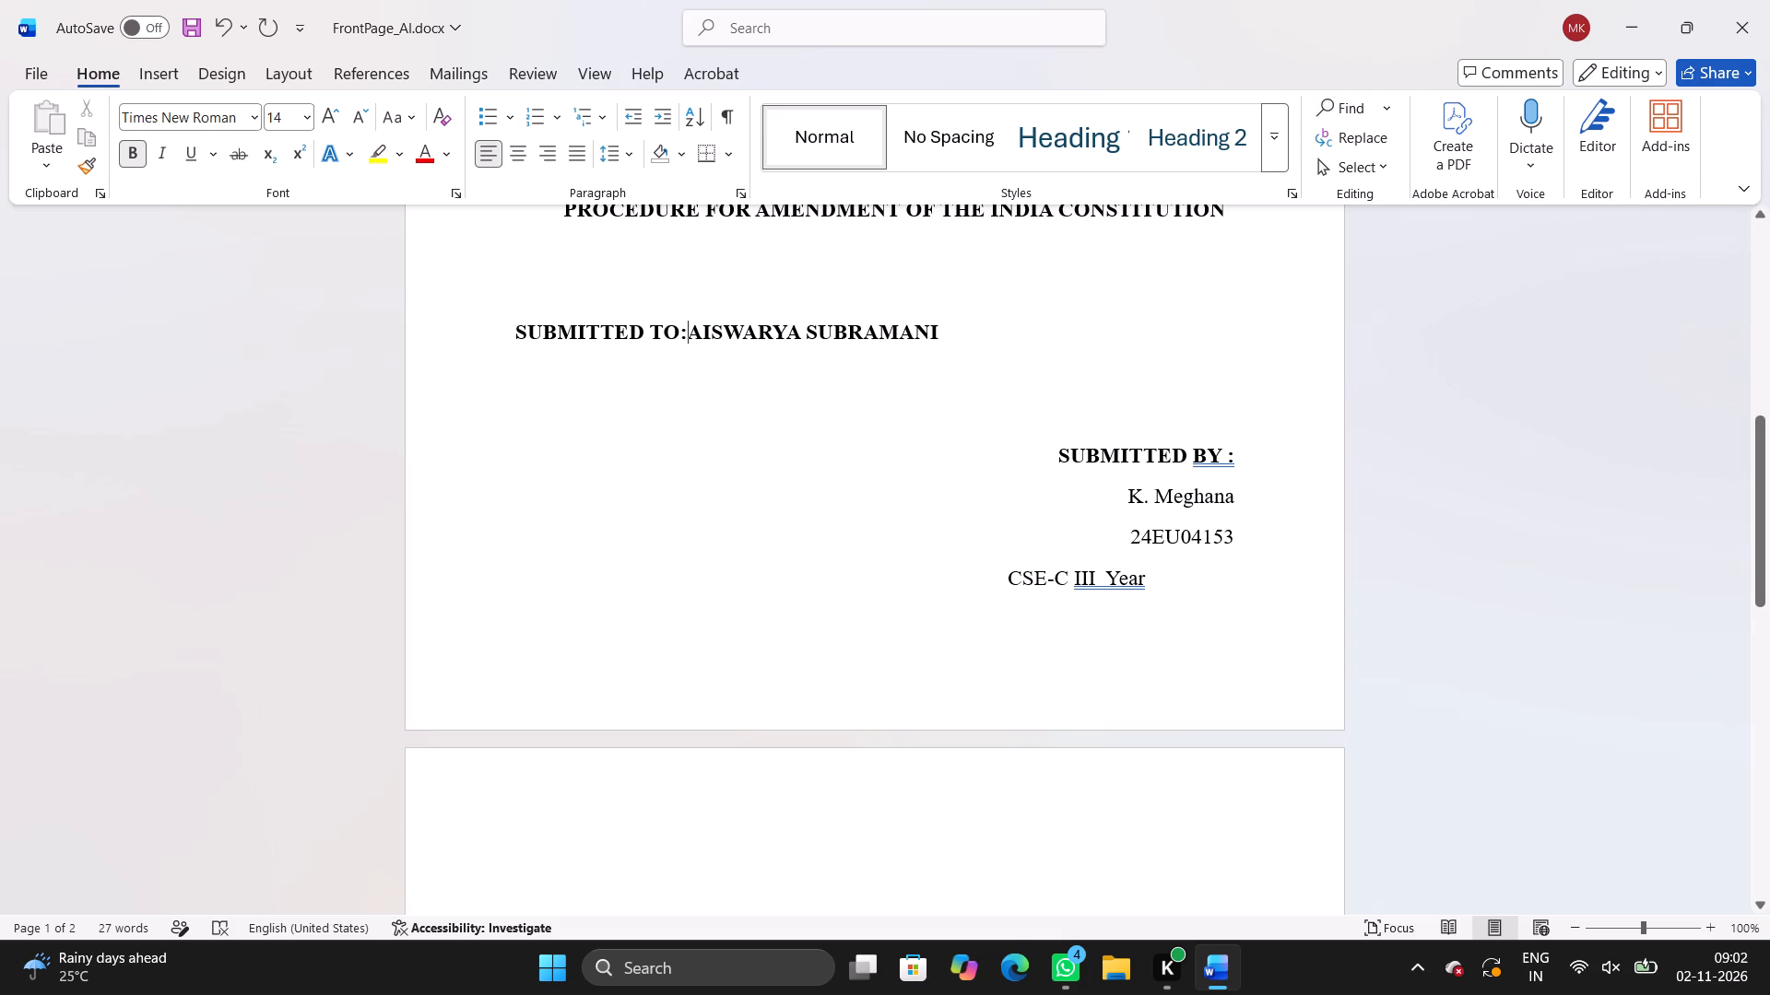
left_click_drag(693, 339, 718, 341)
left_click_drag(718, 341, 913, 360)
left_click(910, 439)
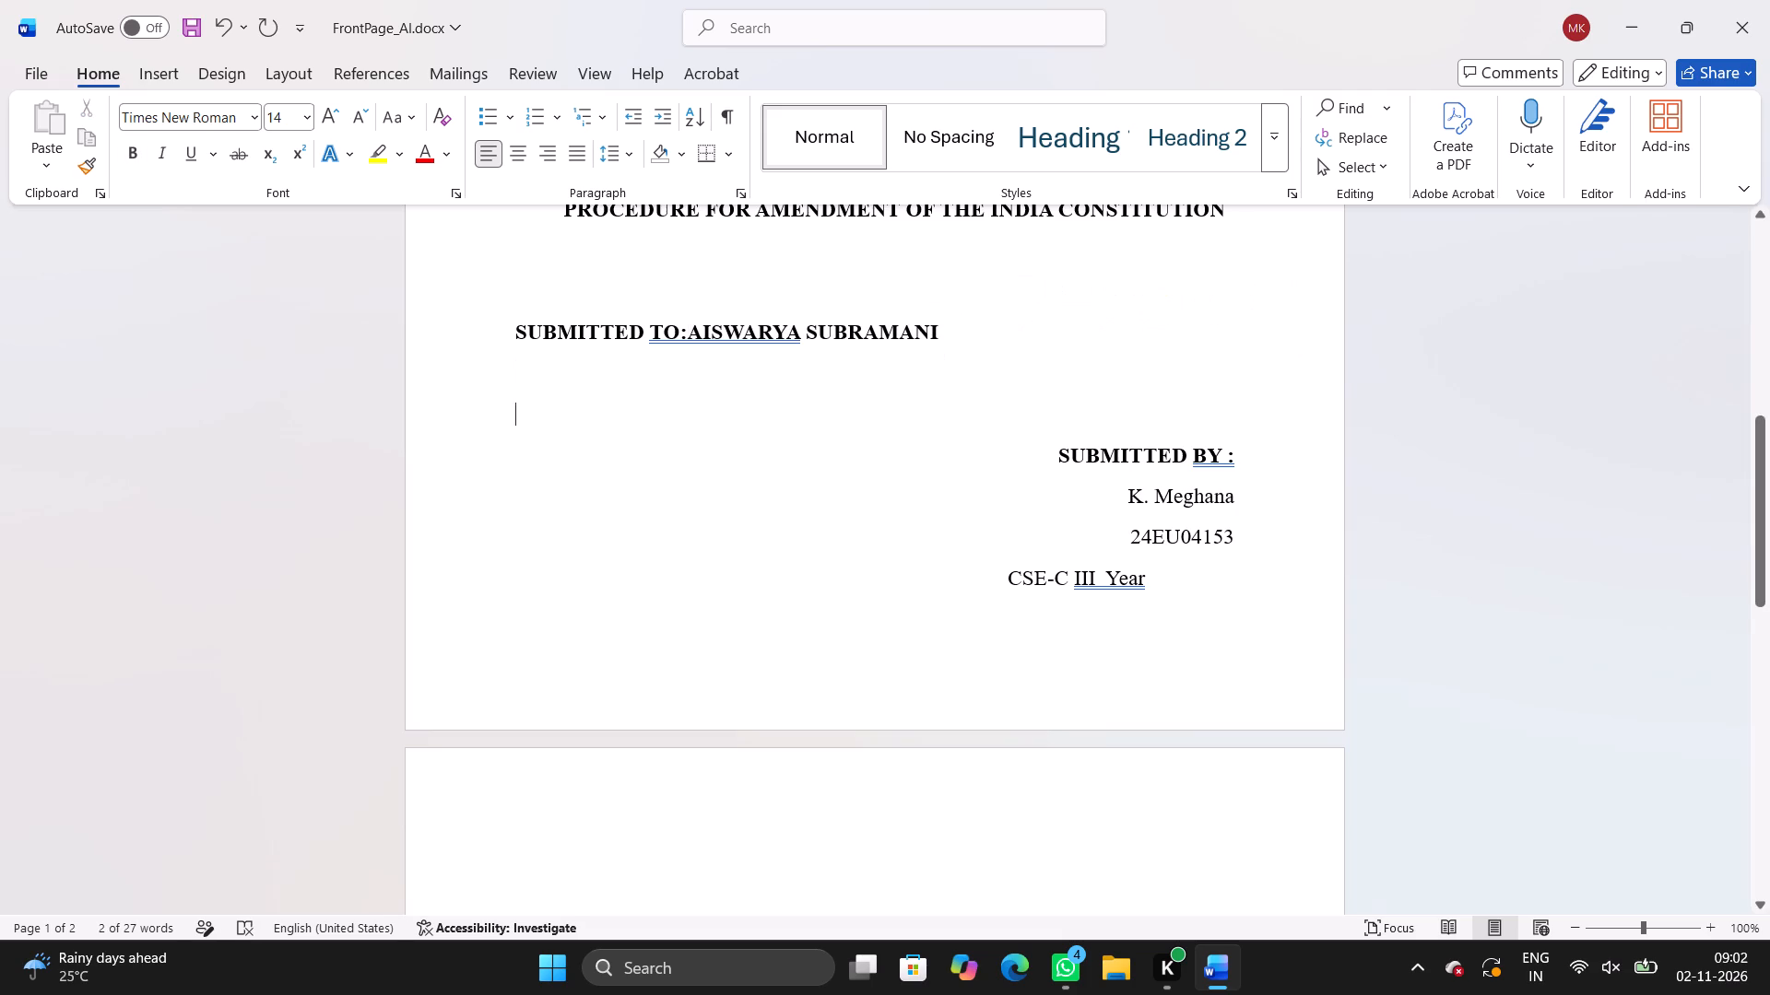
Remove the bold formatting from the SUBMITTED TO: label, leaving out the recipient's name.
left_click_drag(684, 336, 666, 336)
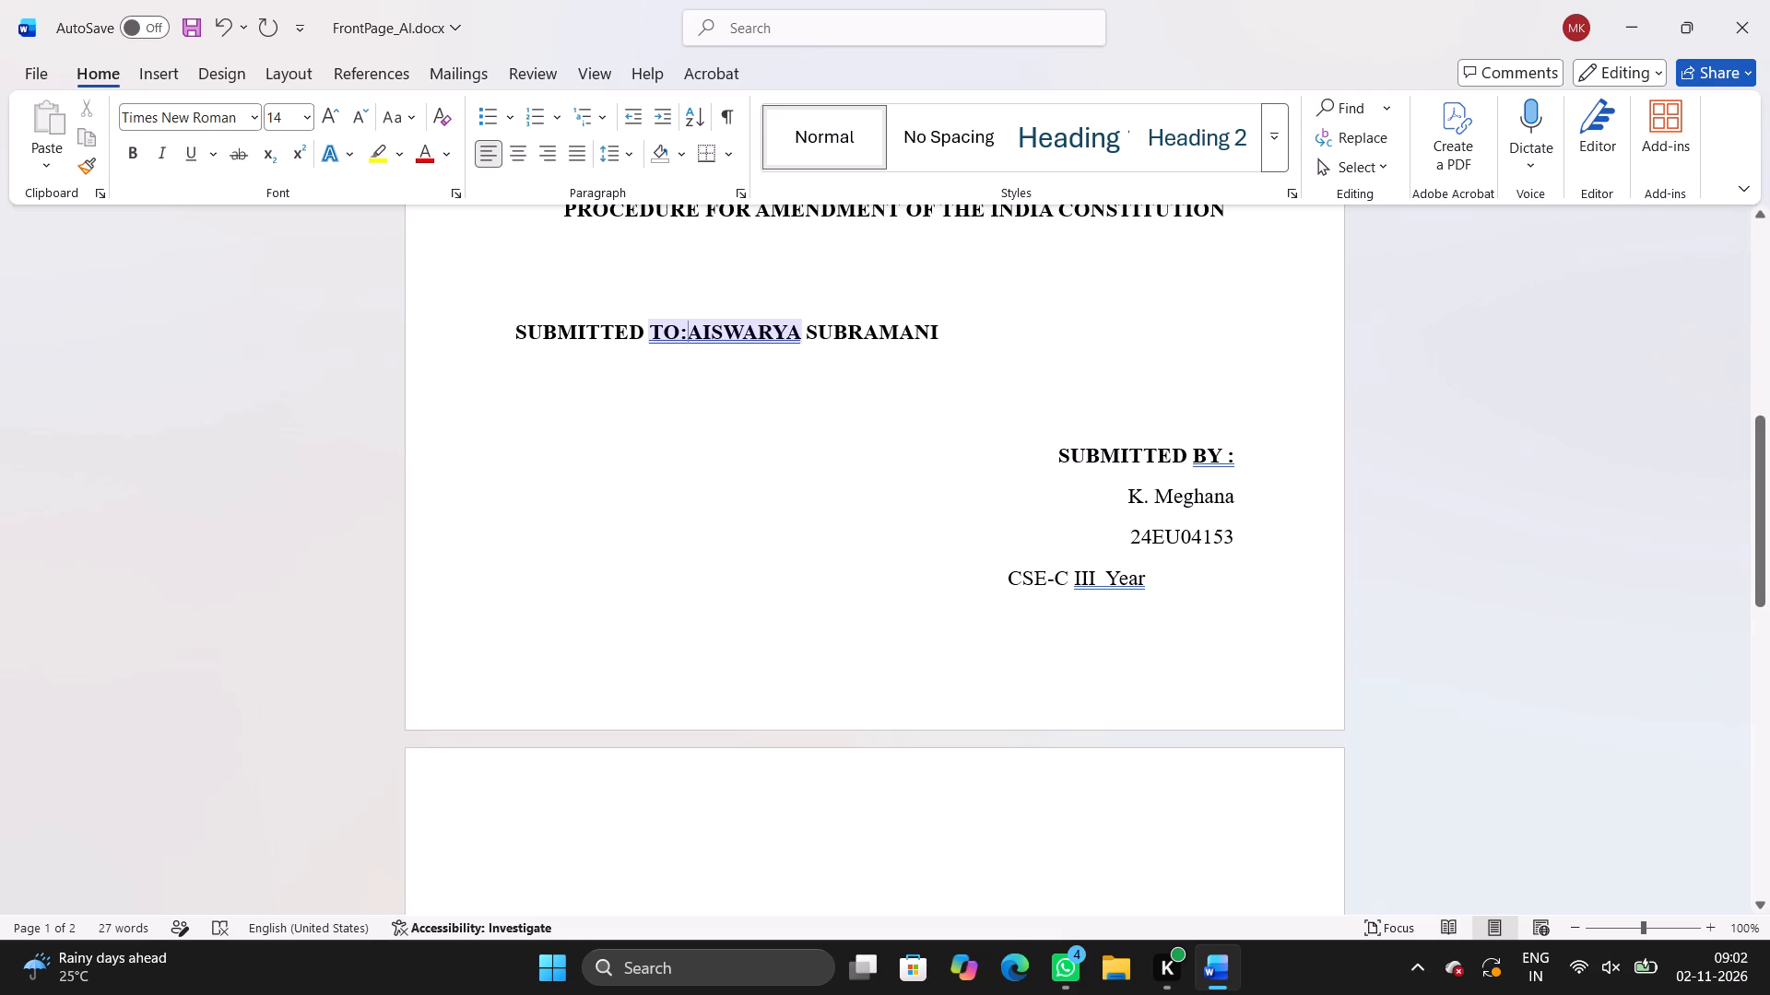
left_click_drag(666, 336, 584, 335)
left_click(602, 301)
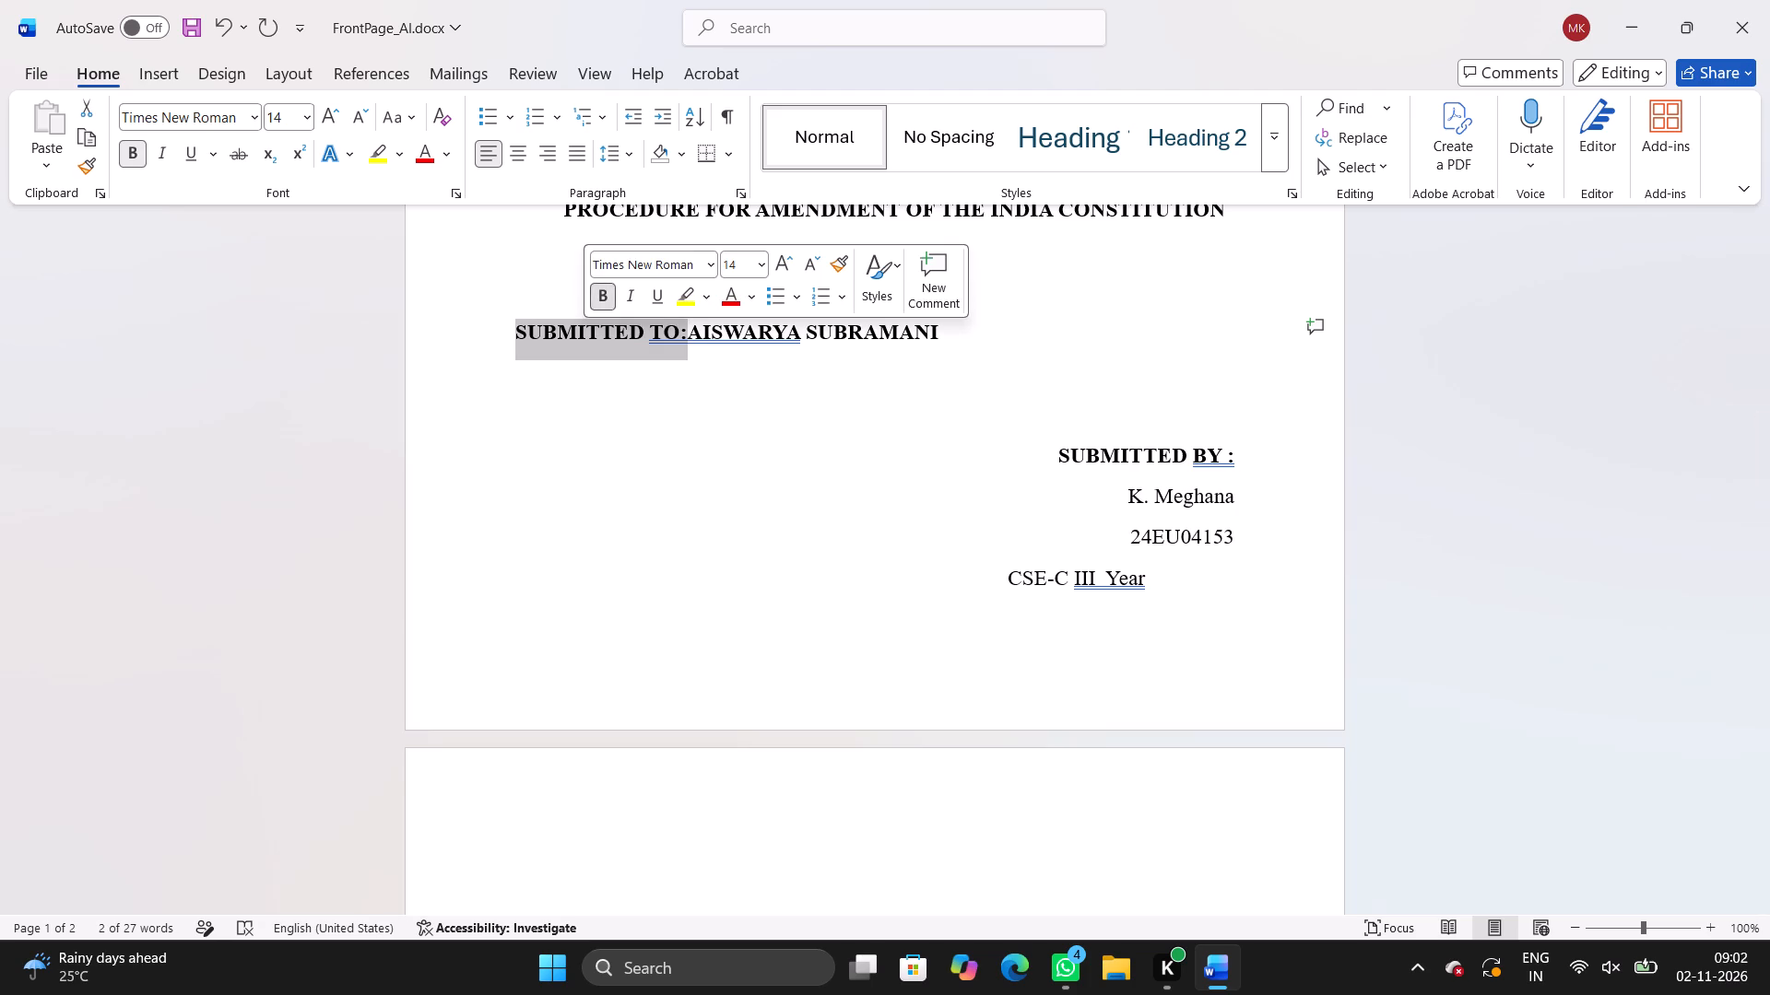
Insert a space between the SUBMITTED TO: label and the recipient's name.
left_click(741, 492)
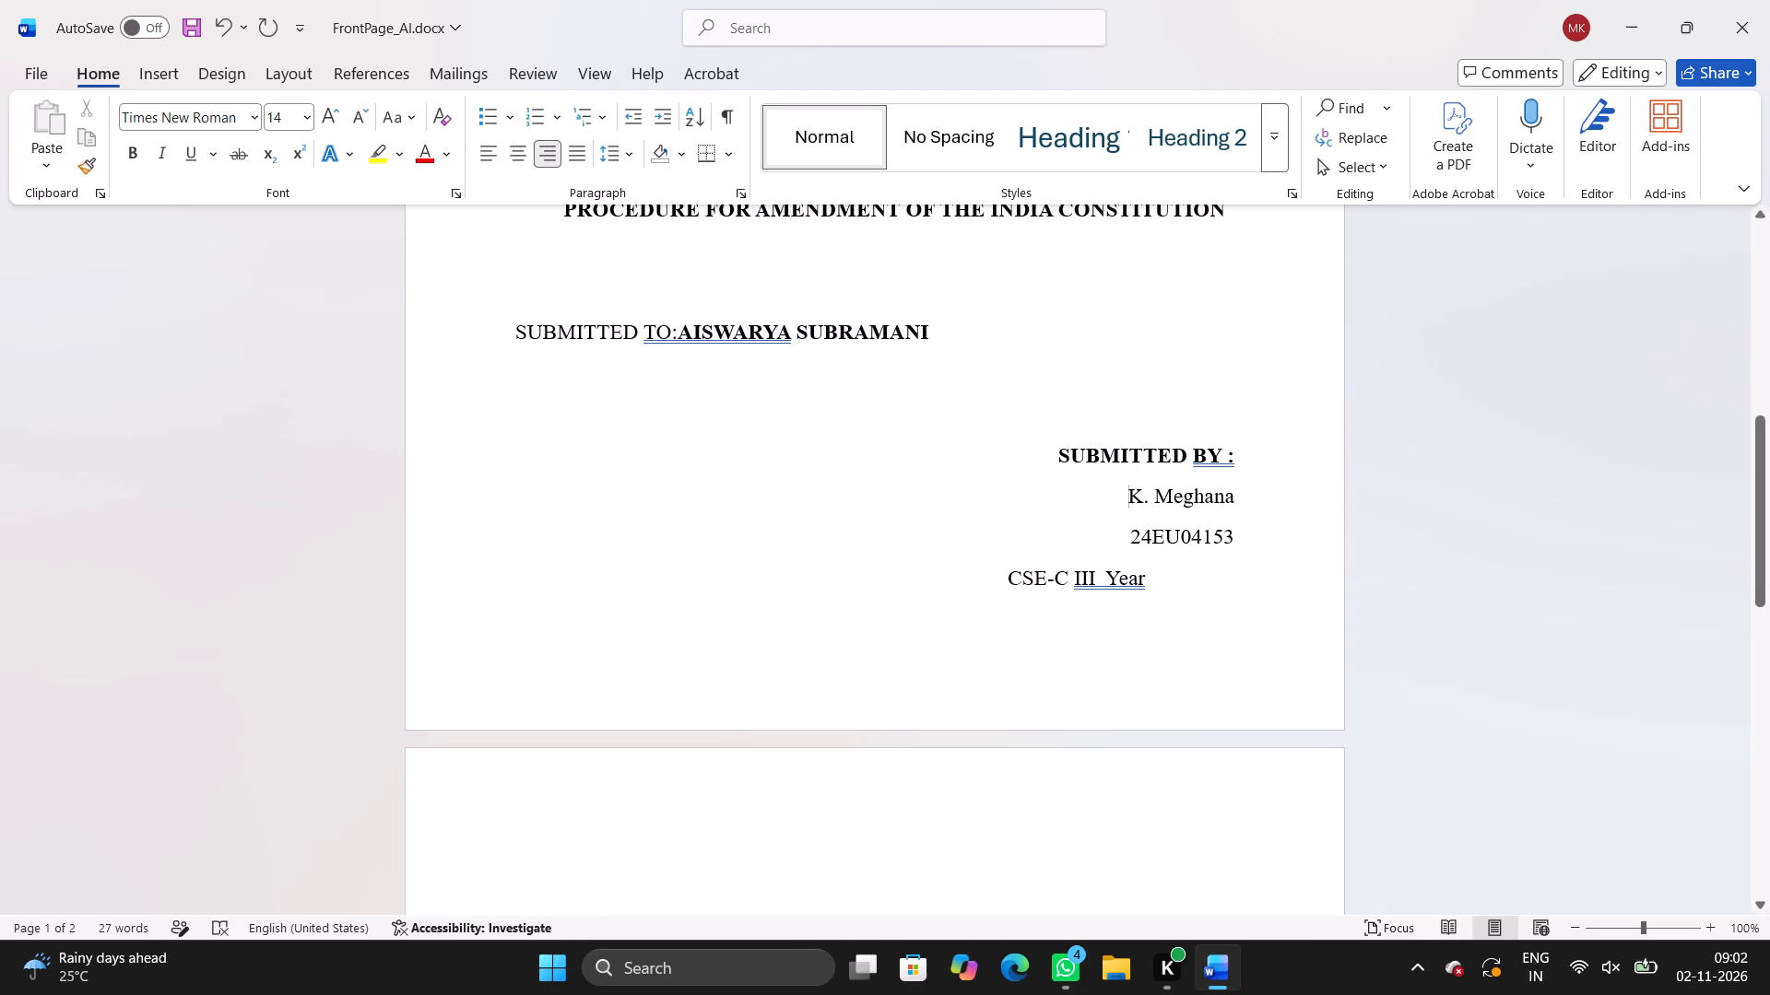
left_click(679, 335)
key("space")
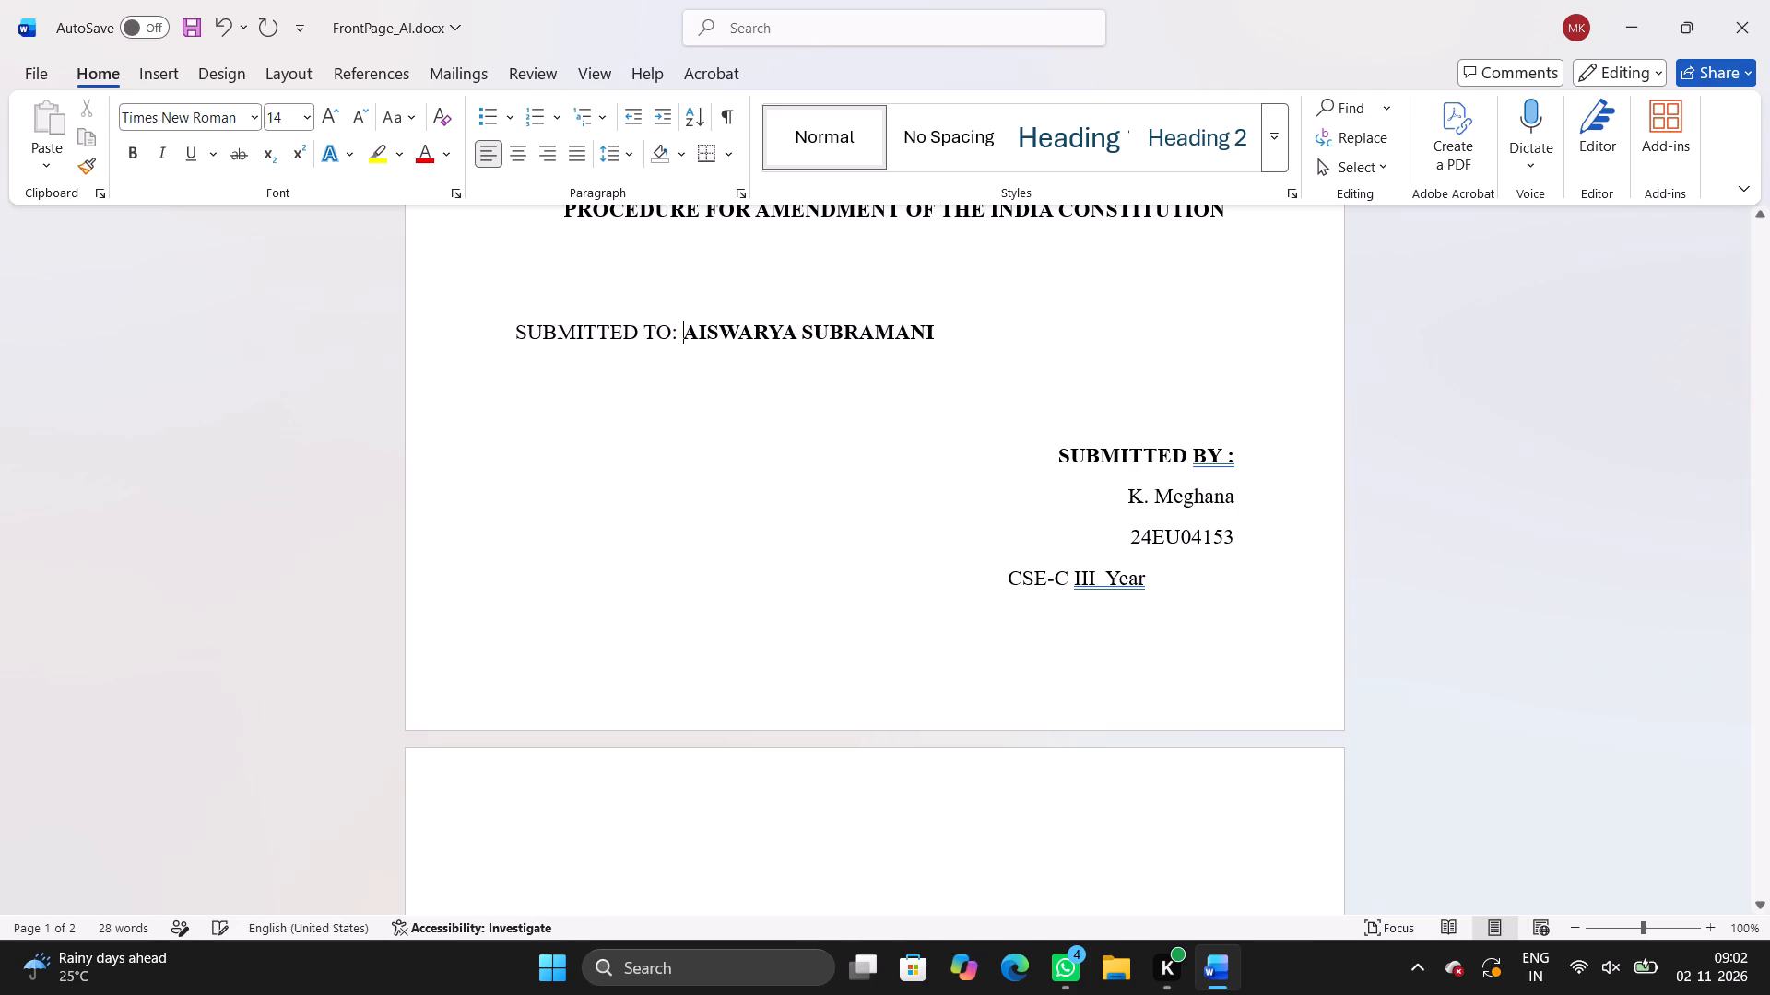
Remove the bold formatting from the whole SUBMITTED BY : line.
left_click_drag(1060, 451, 1207, 453)
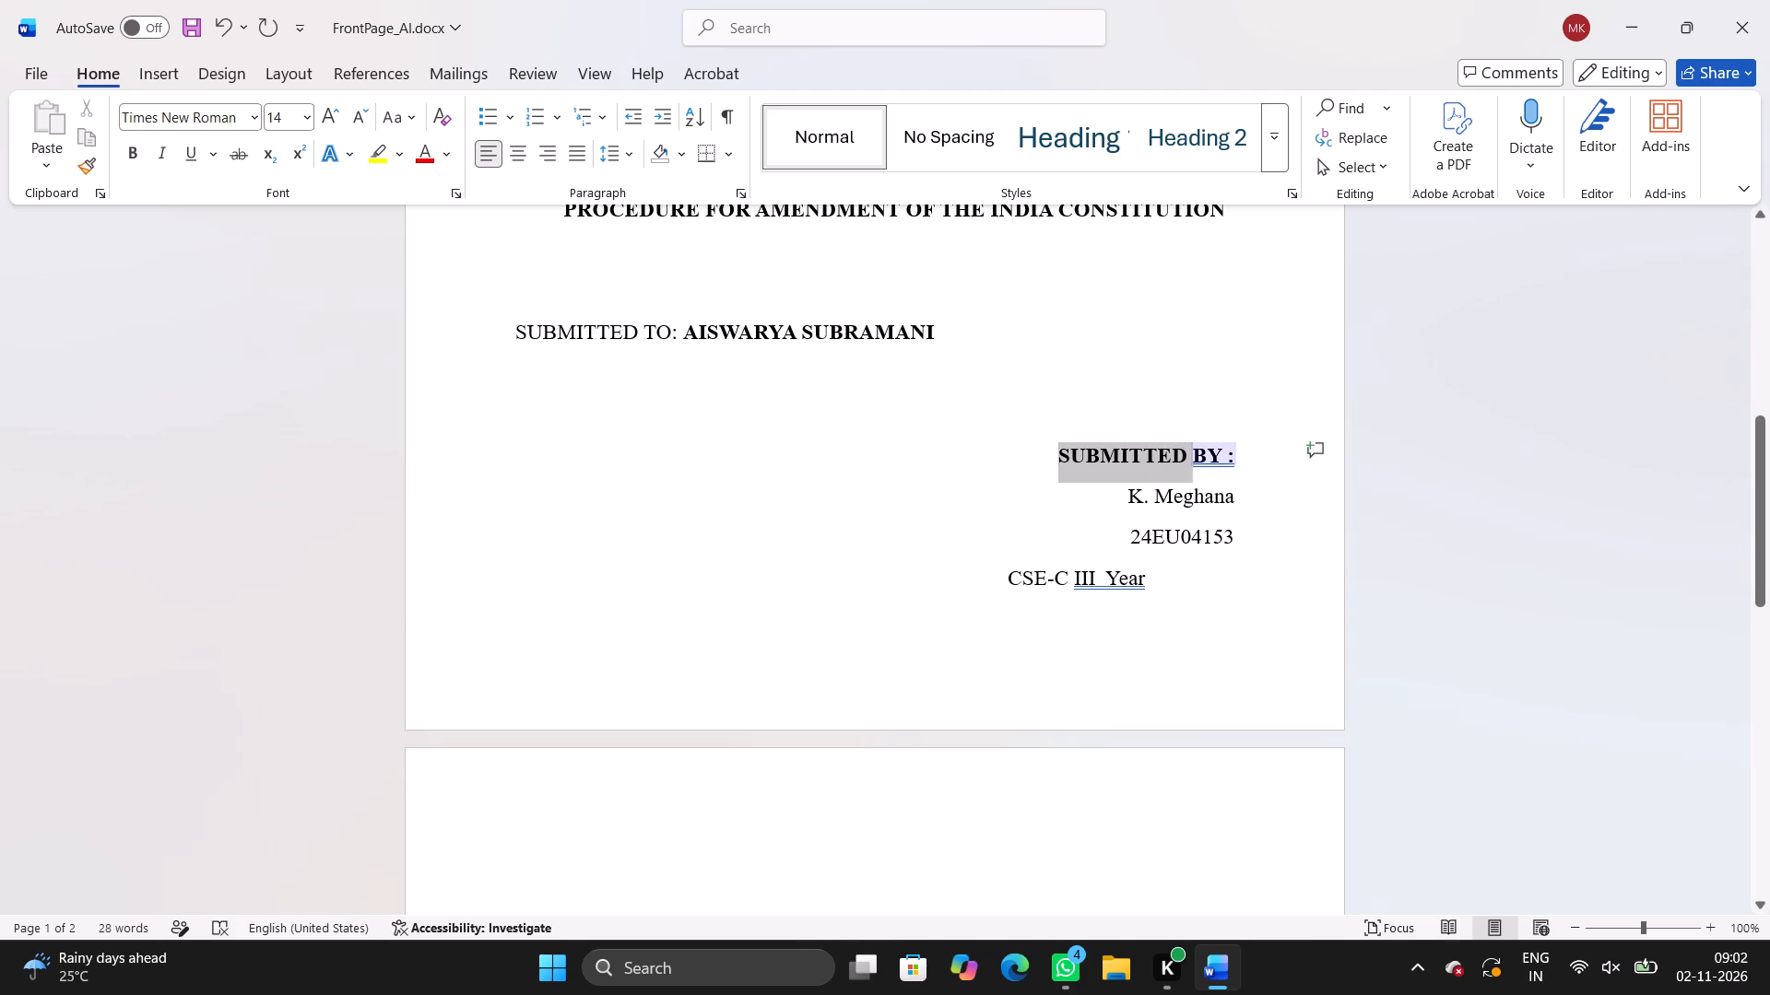
left_click_drag(1207, 453, 1221, 453)
left_click_drag(1256, 456, 1111, 450)
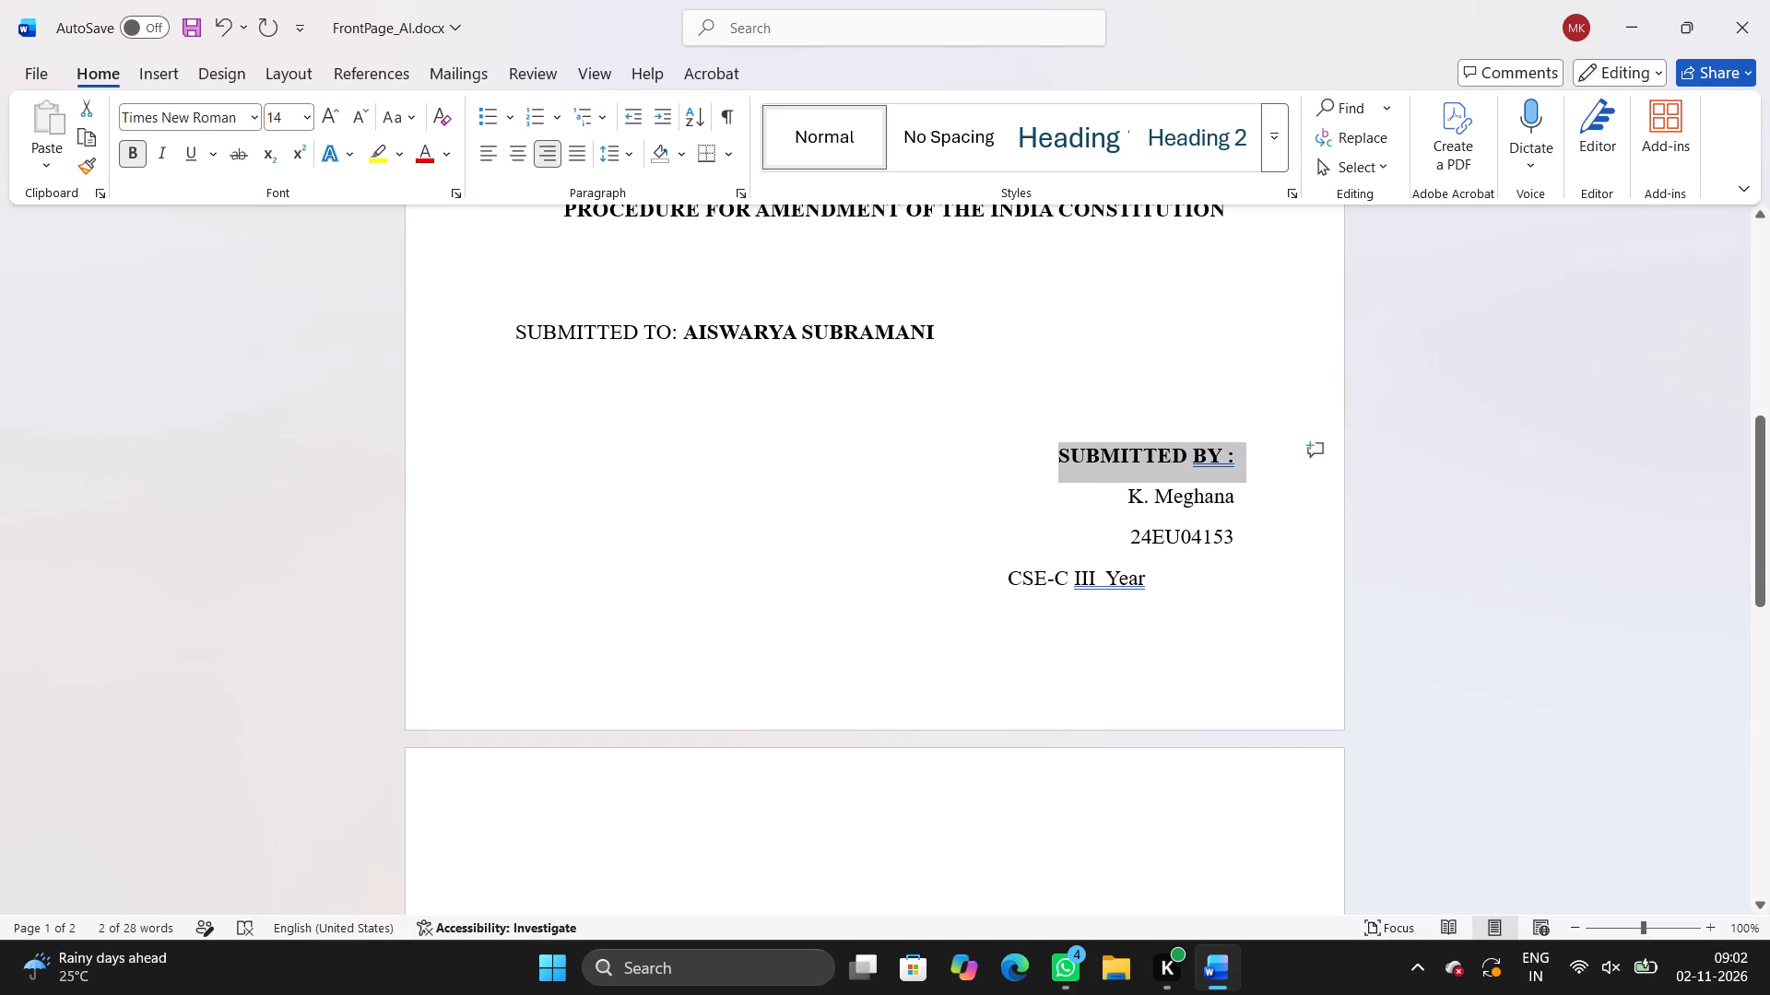
left_click_drag(1111, 450, 1110, 450)
left_click(1119, 418)
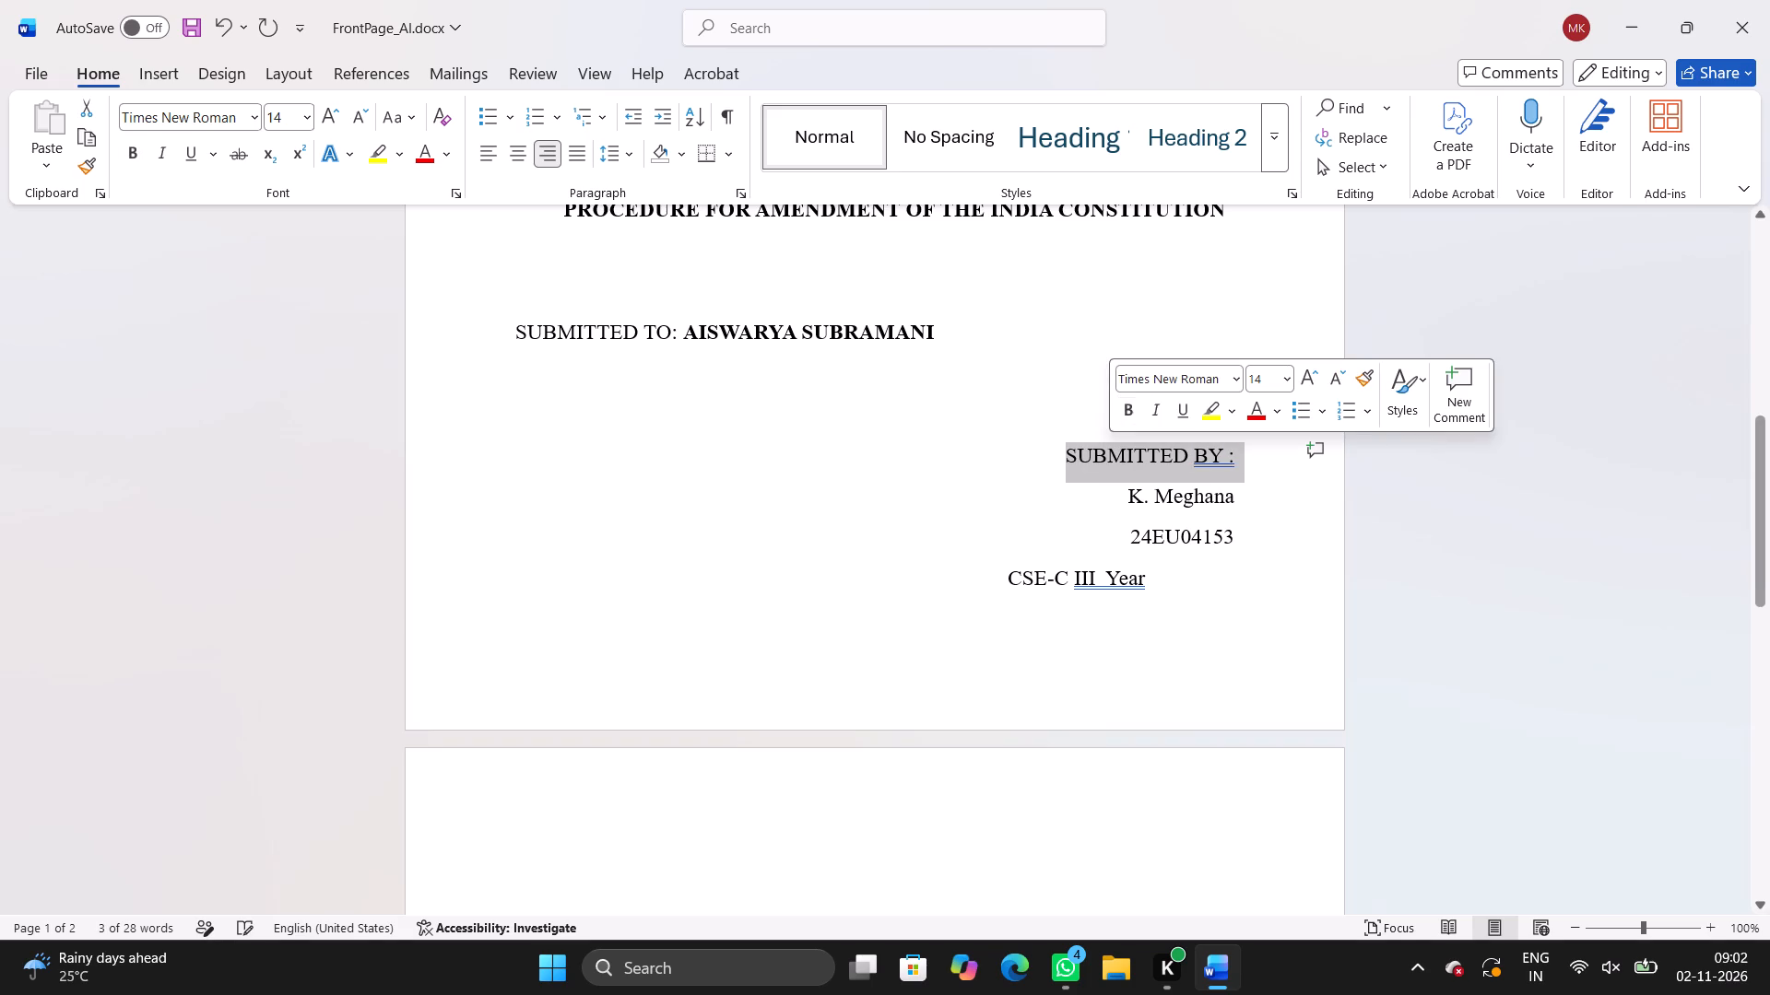
left_click(1248, 491)
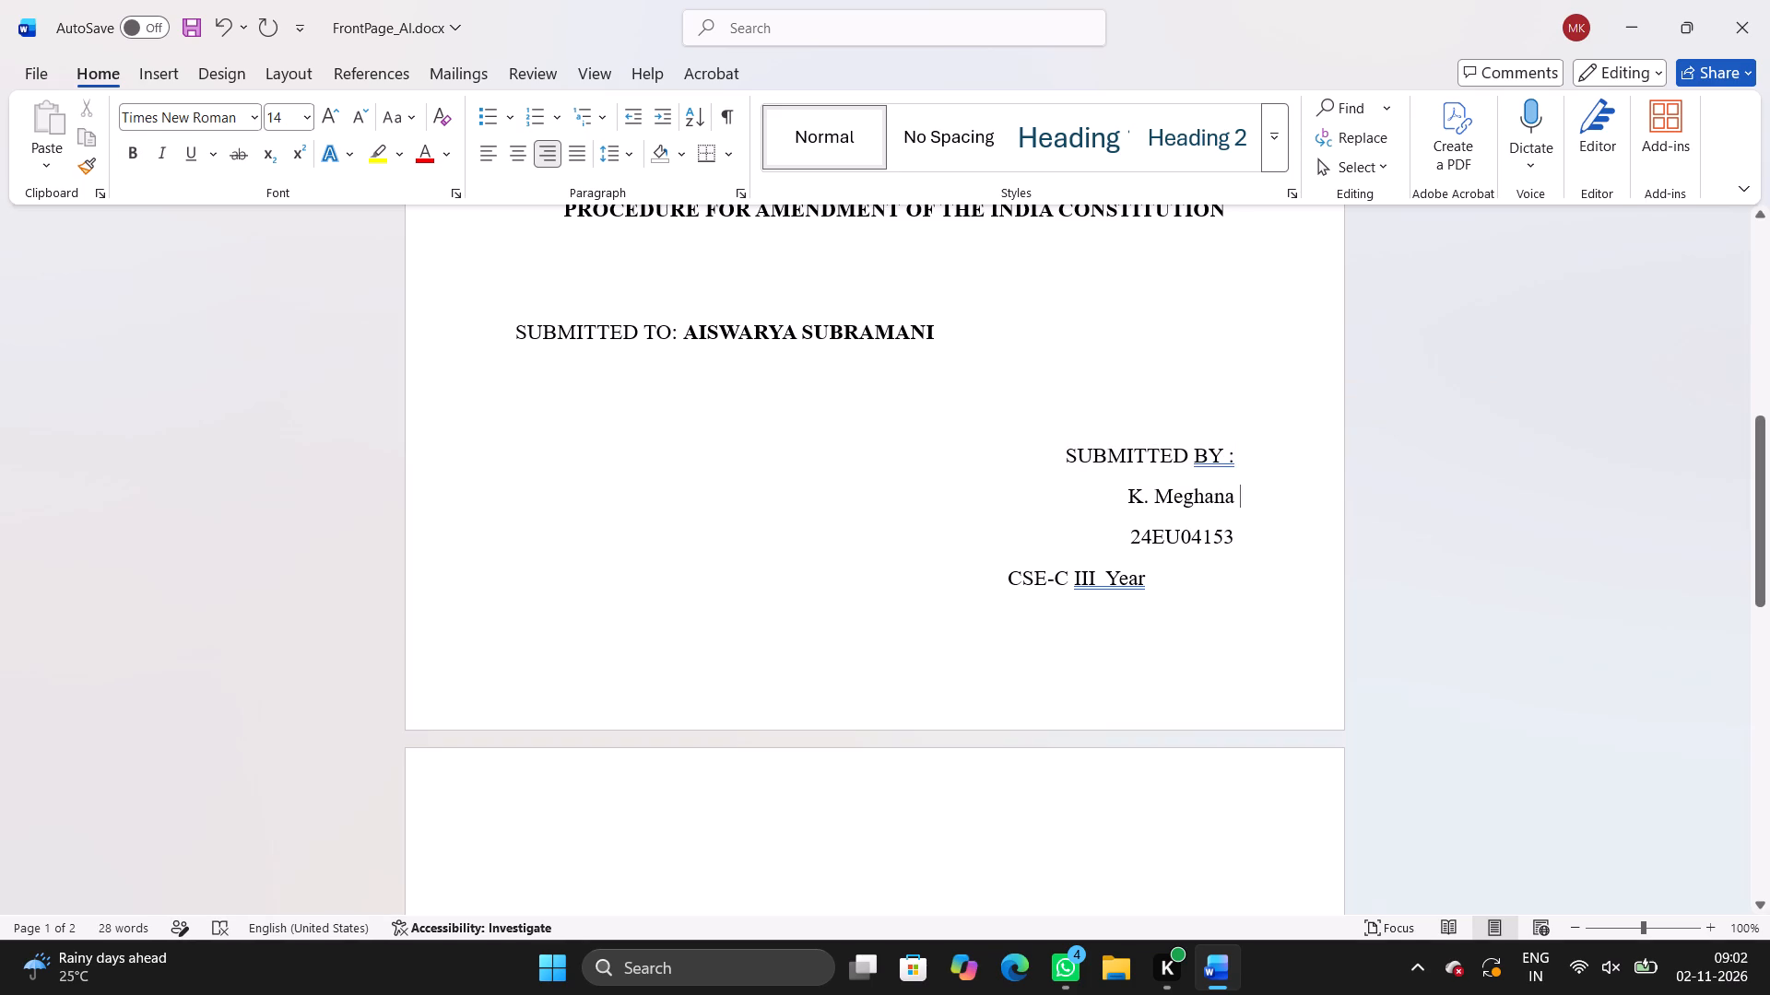
Change the SUBMITTED BY : line from right-aligned to centred.
left_click(1246, 462)
left_click(1065, 459)
key("BackSpace")
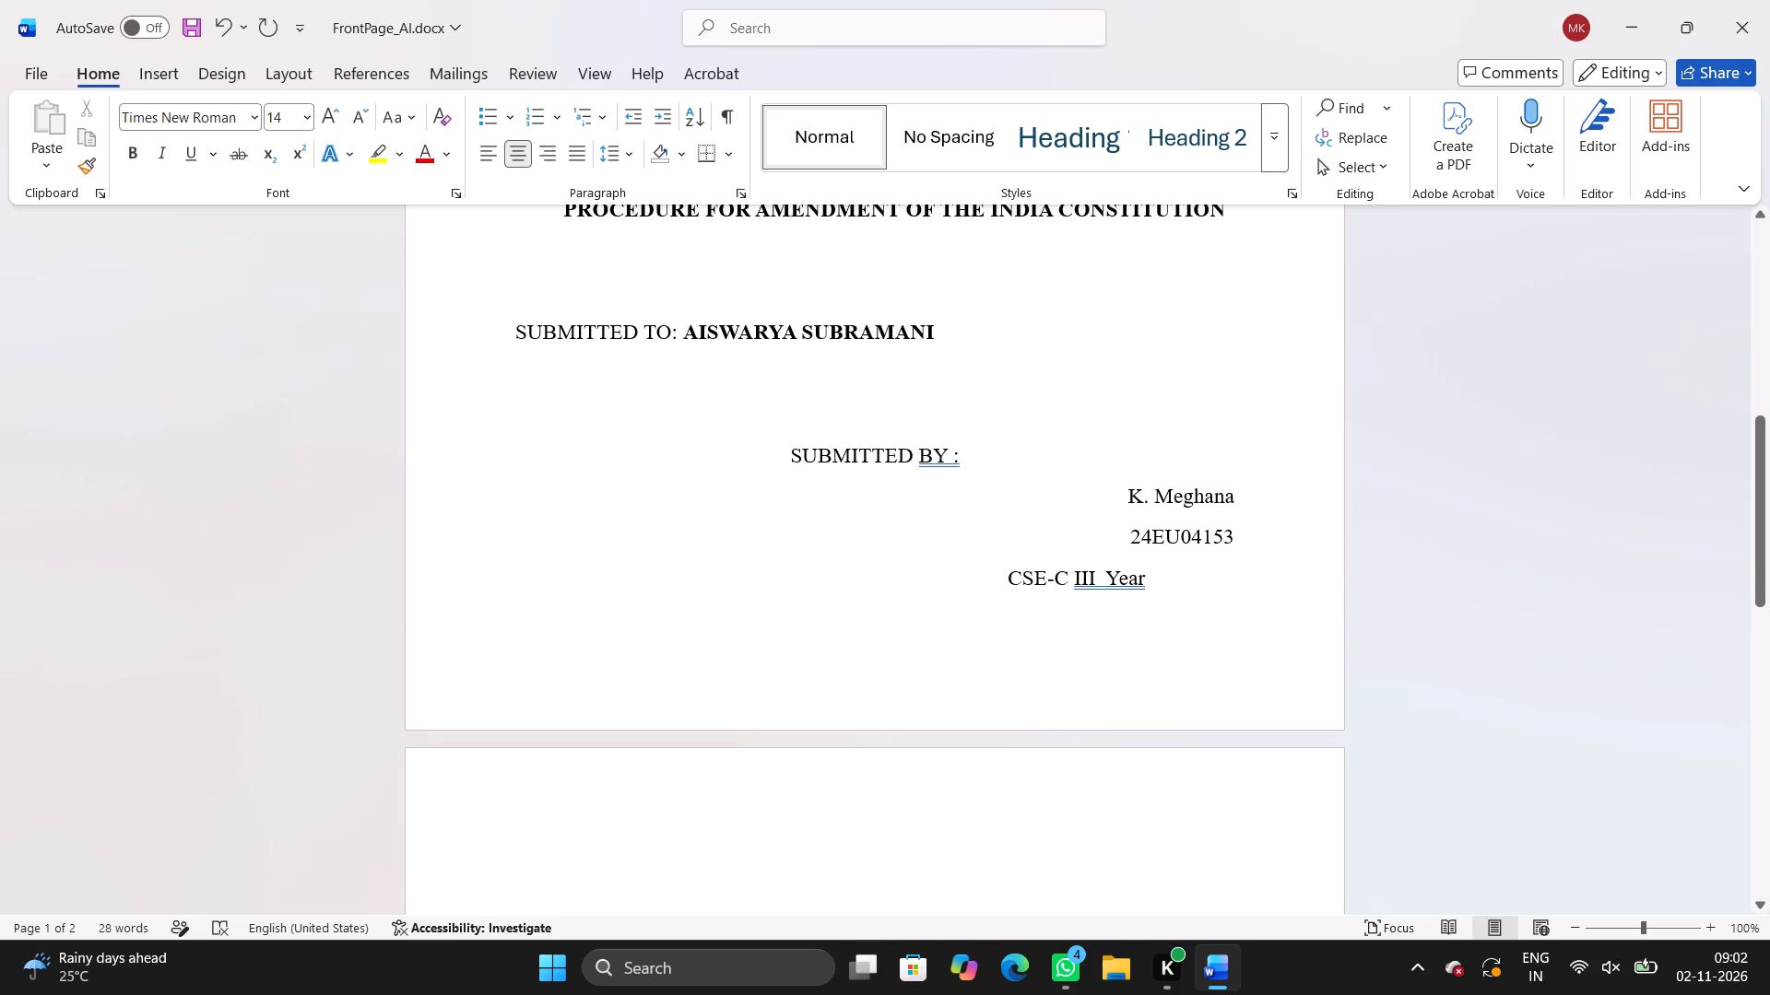
Centre the student's name line, shift it over with leading spaces, and put the label NAME: directly before the name.
left_click(1131, 505)
key("BackSpace")
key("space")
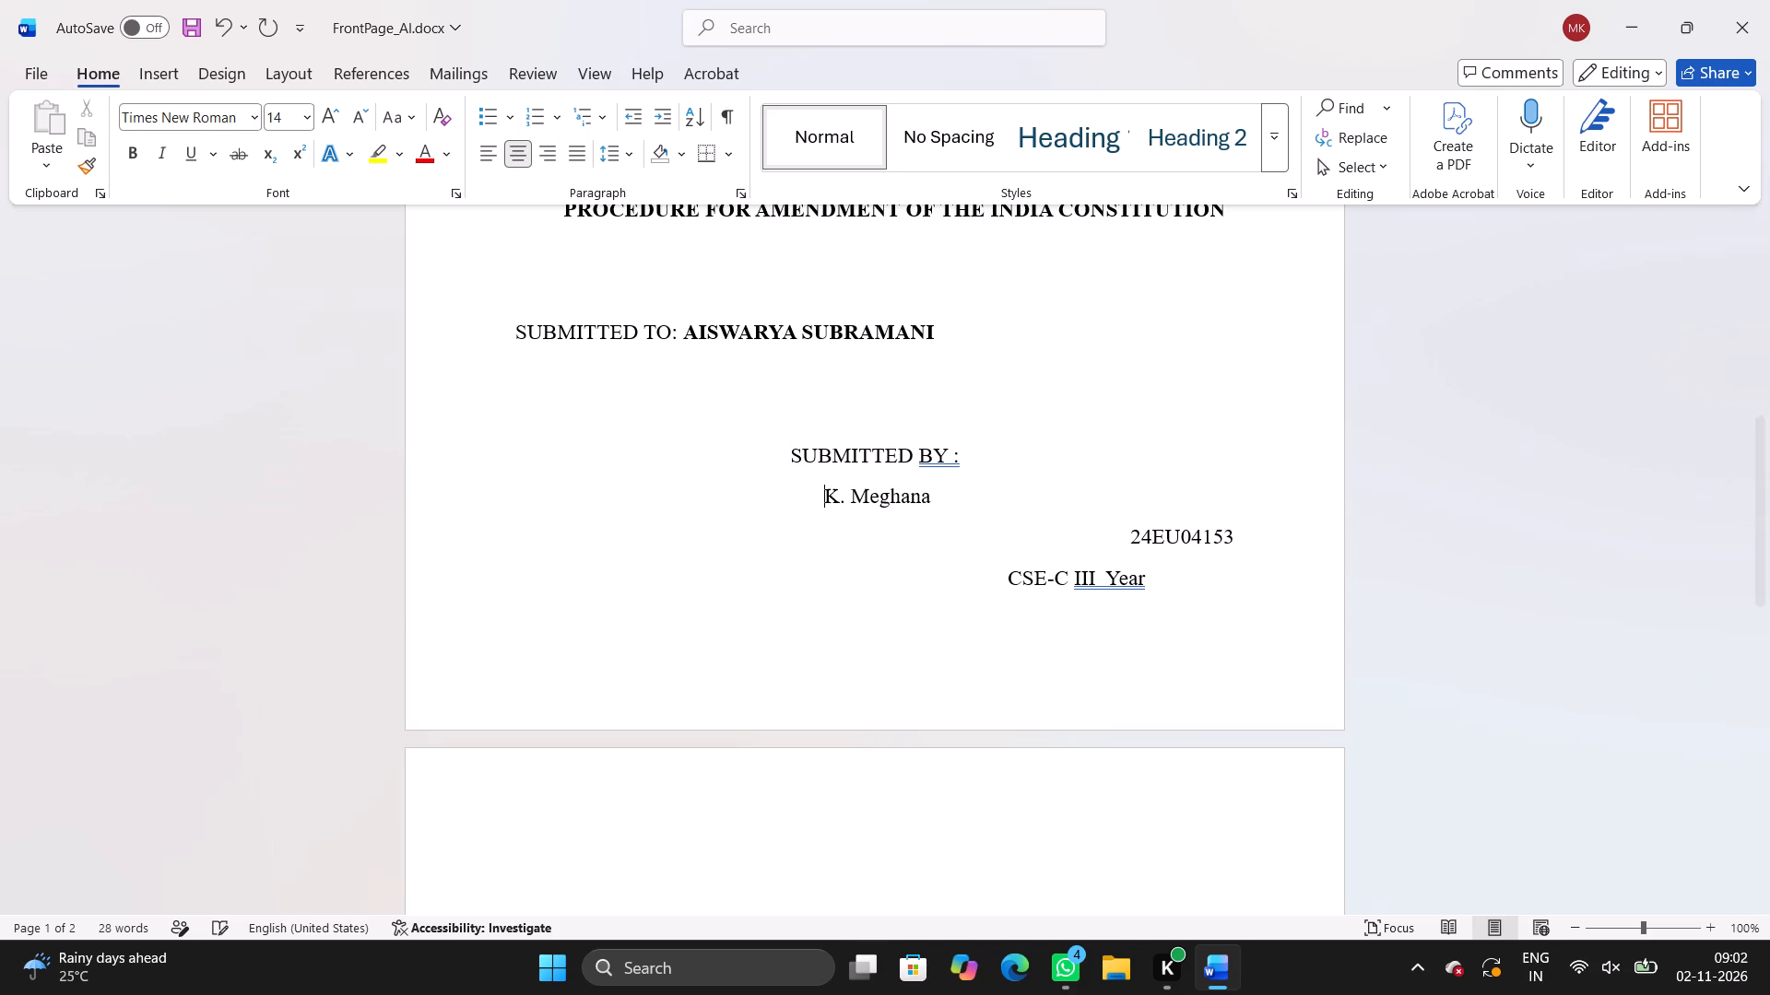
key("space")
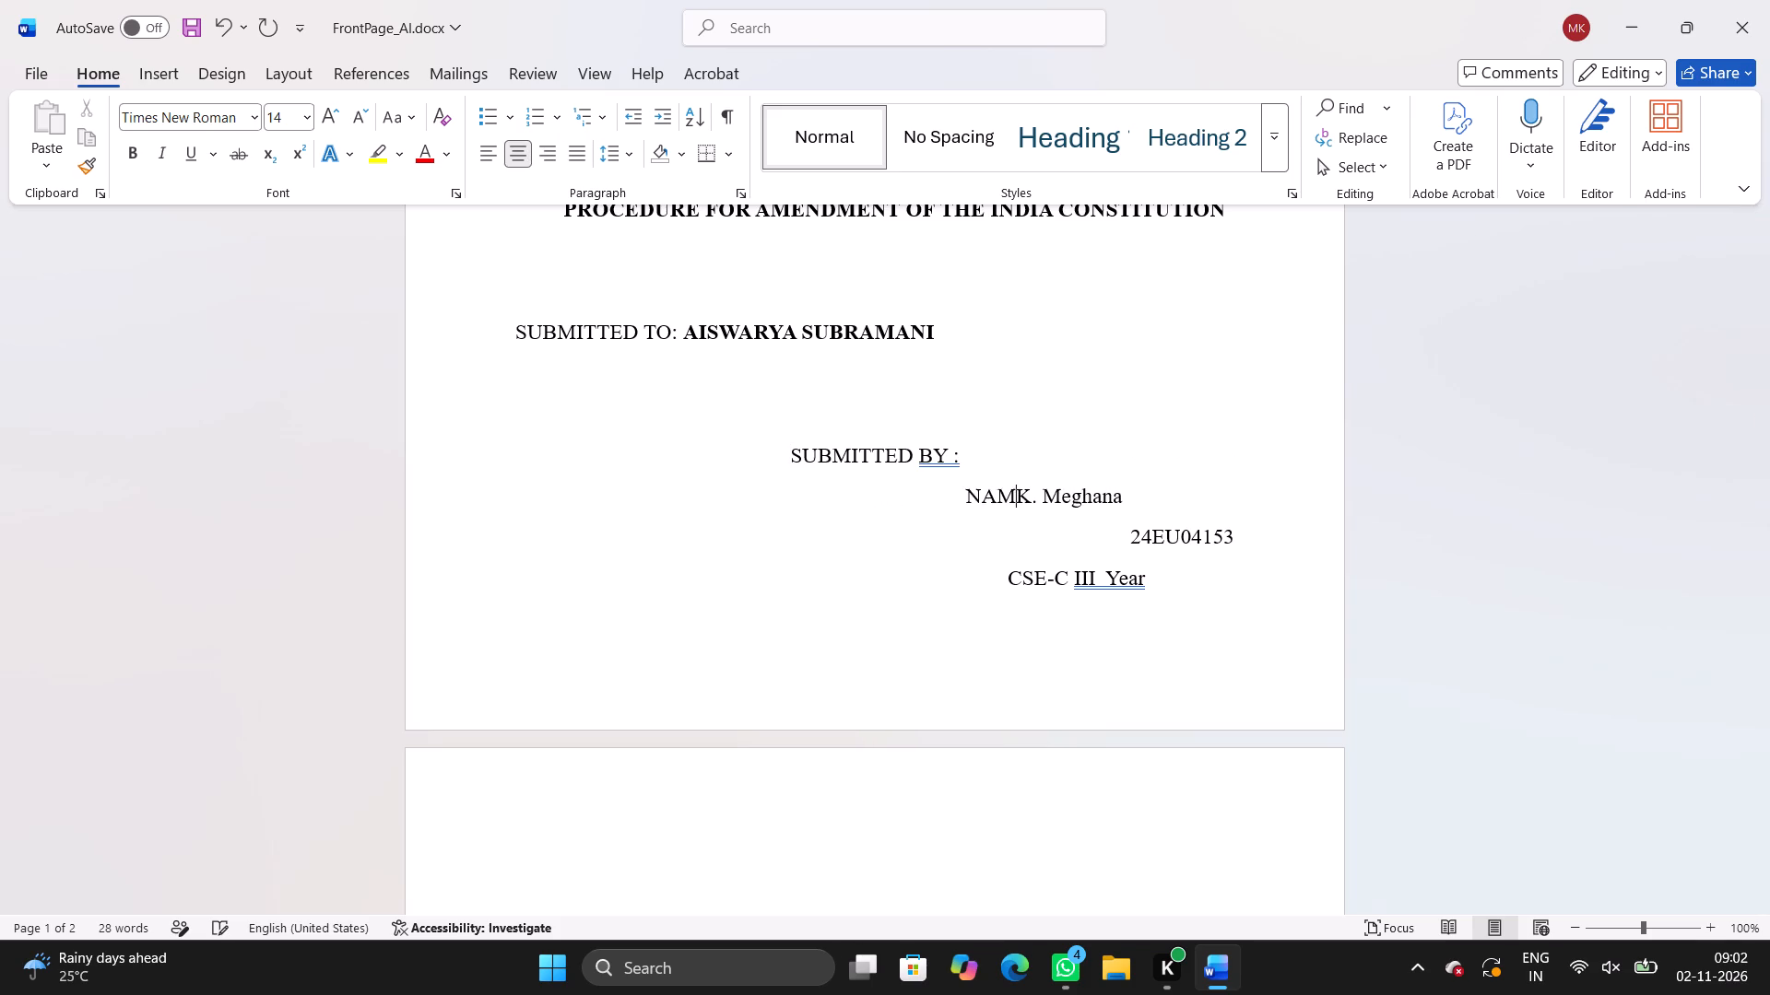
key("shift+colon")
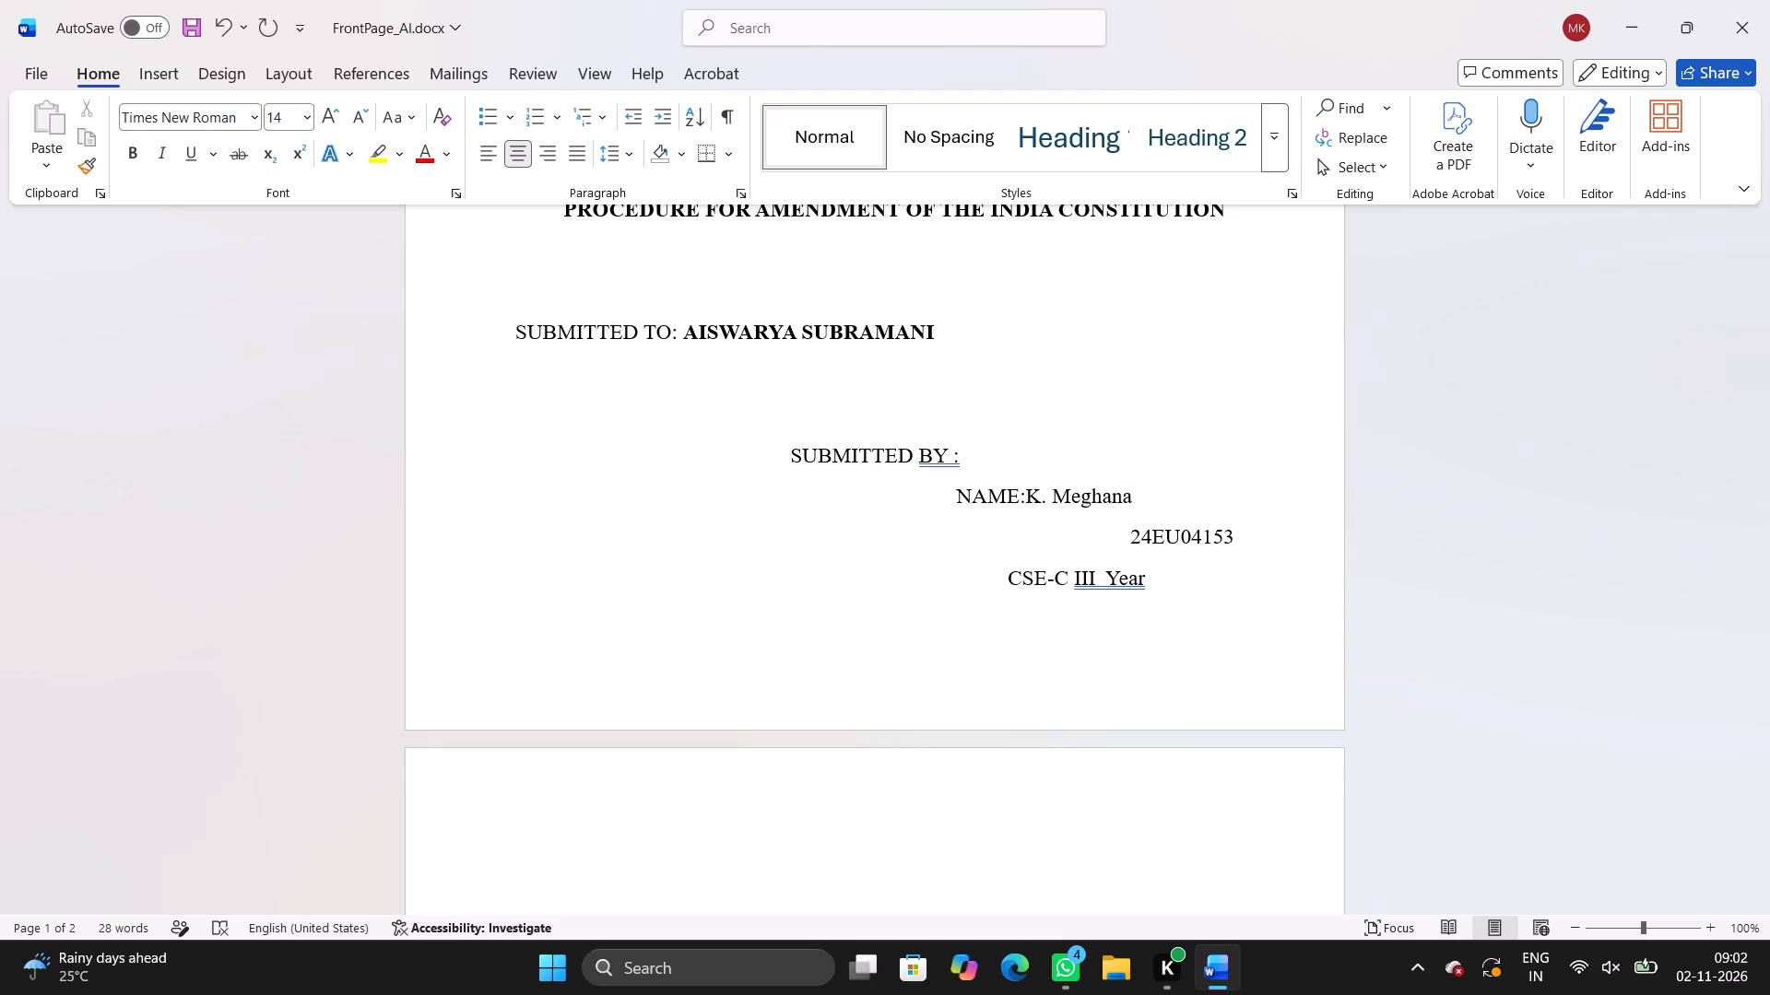
left_click(1148, 501)
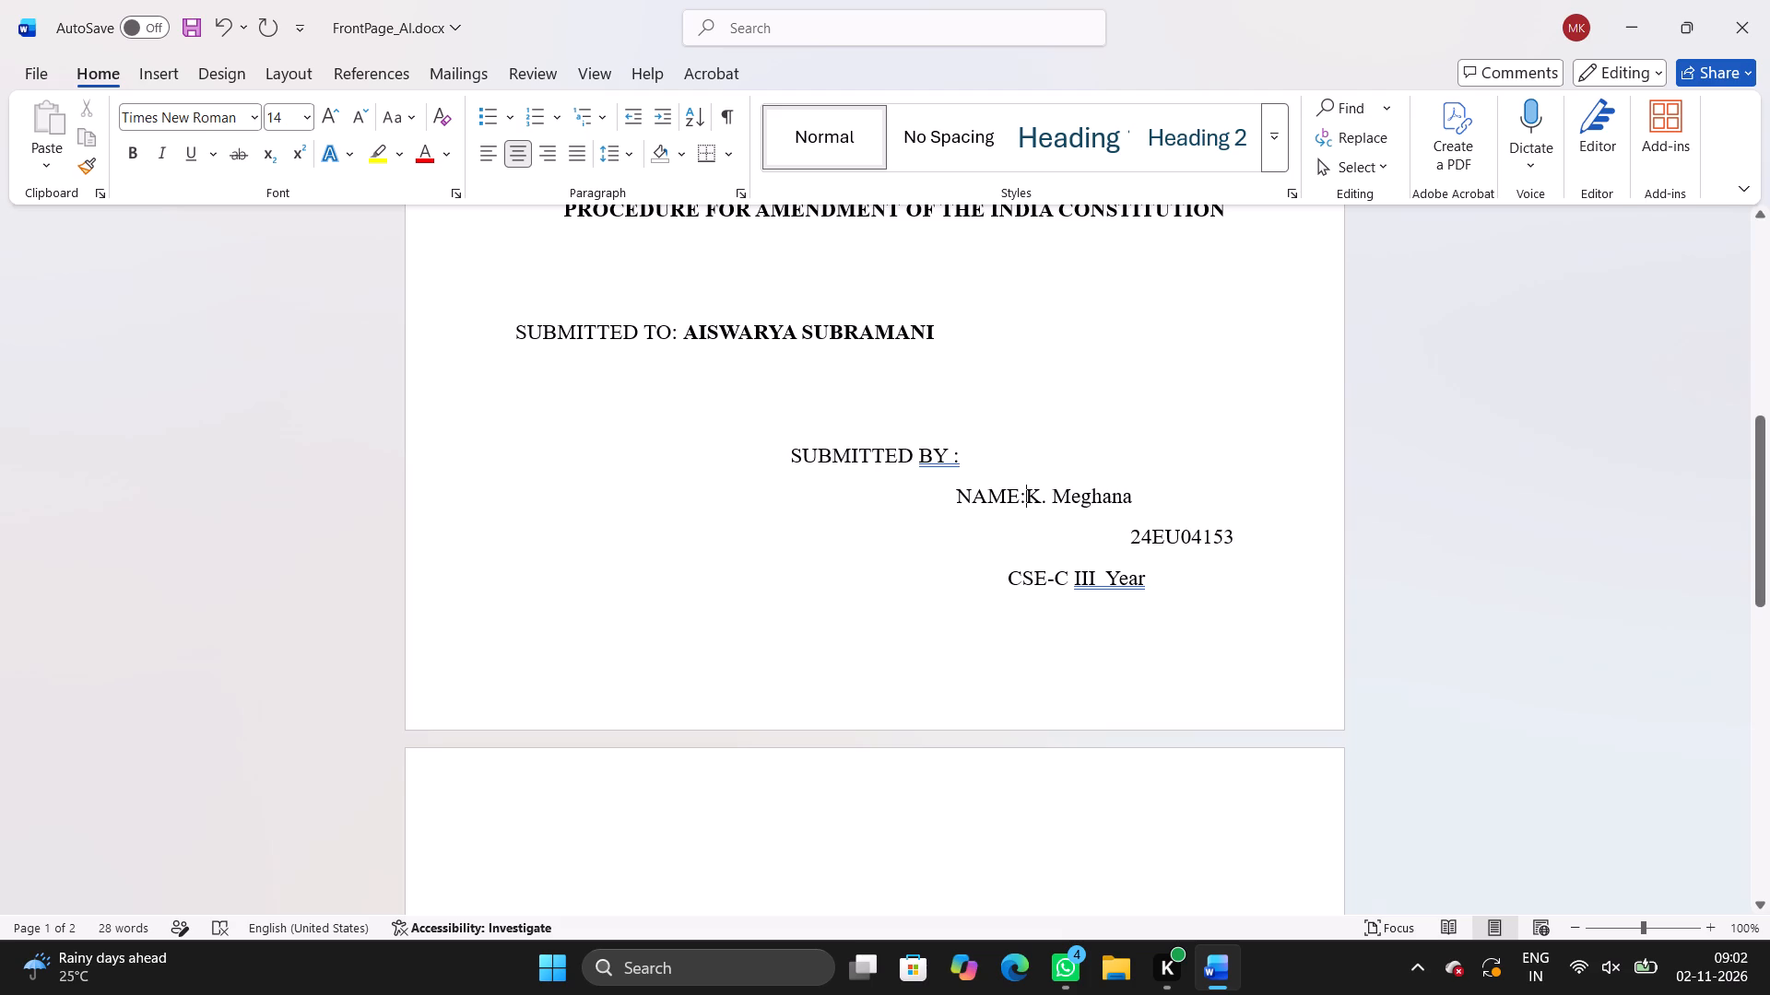
left_click_drag(975, 498, 977, 498)
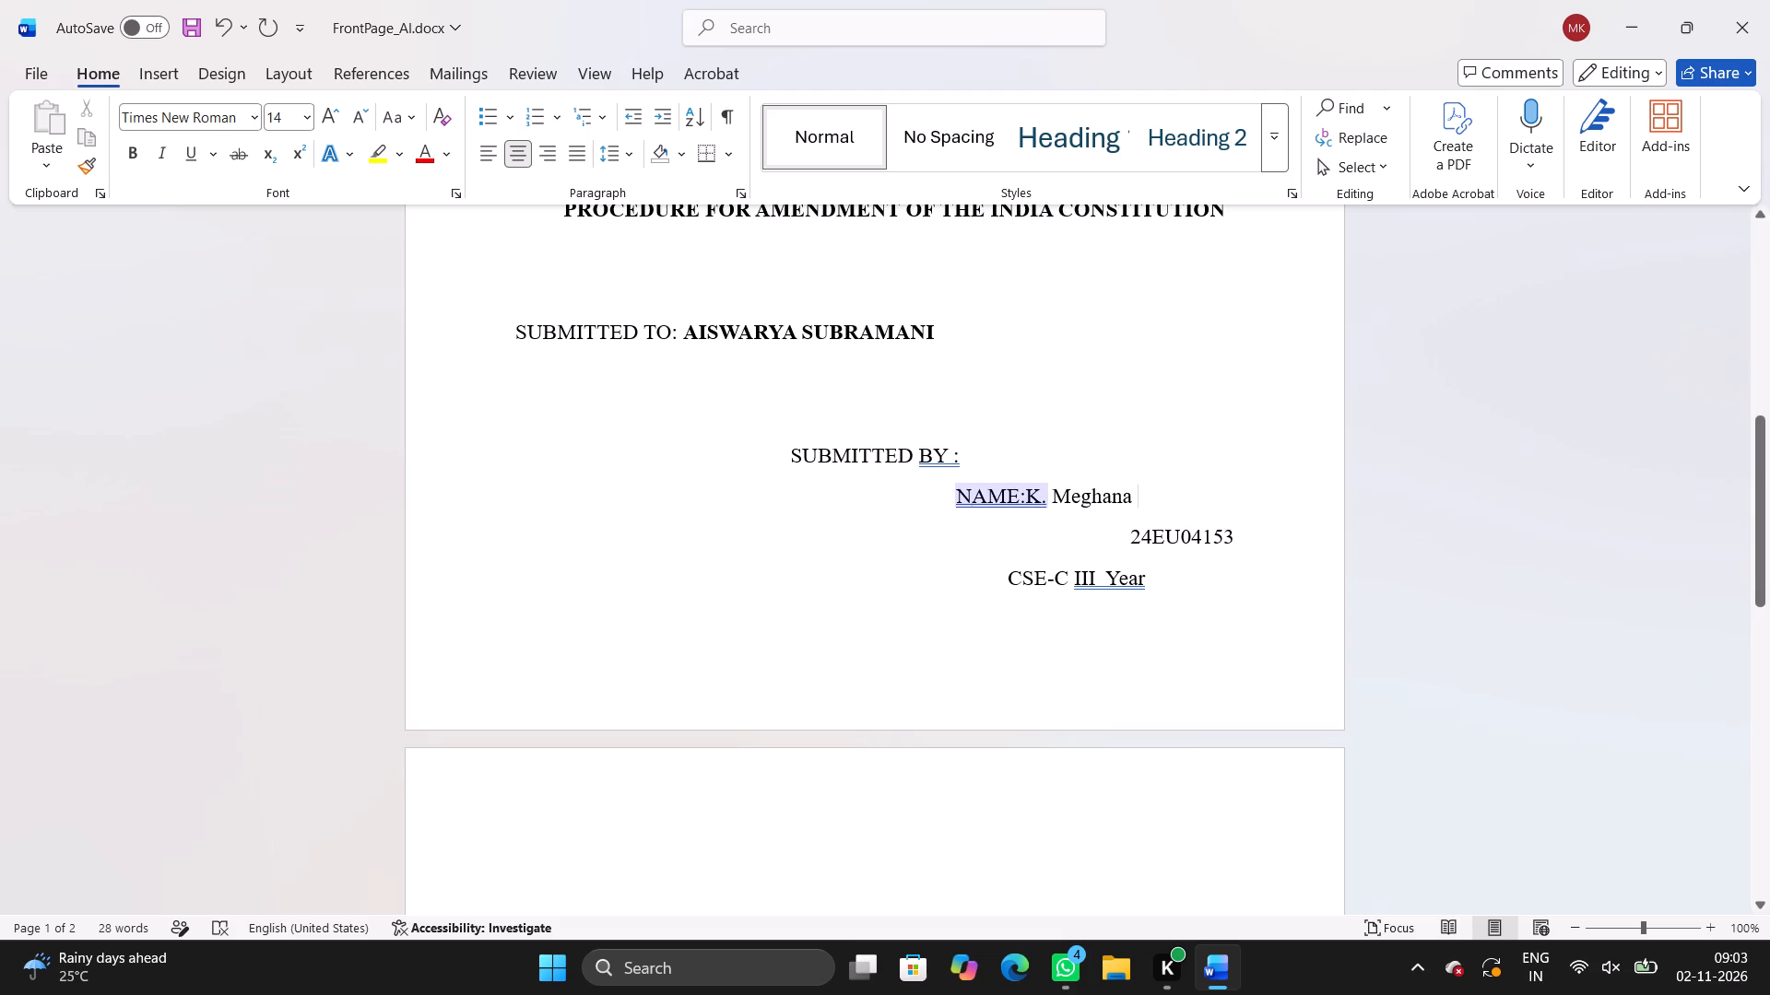
Change the NAME label before the student's name to Name by replacing AME with lowercase letters.
left_click_drag(977, 498, 1013, 498)
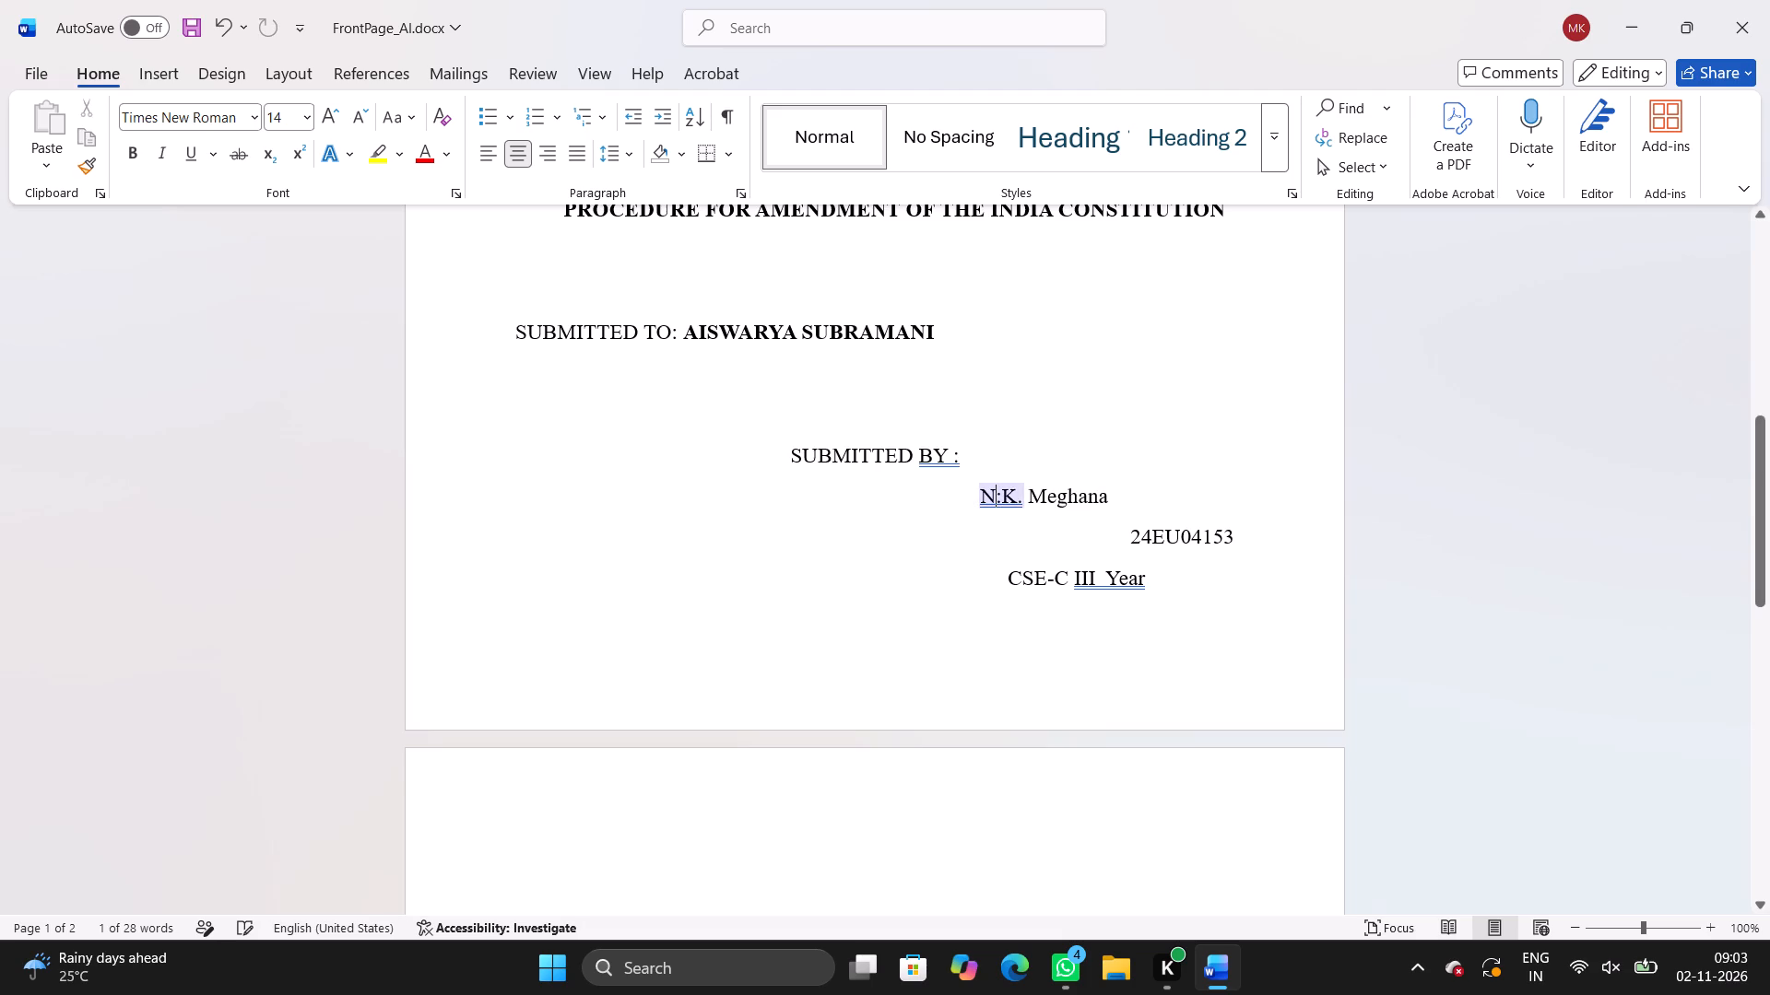
type("ame")
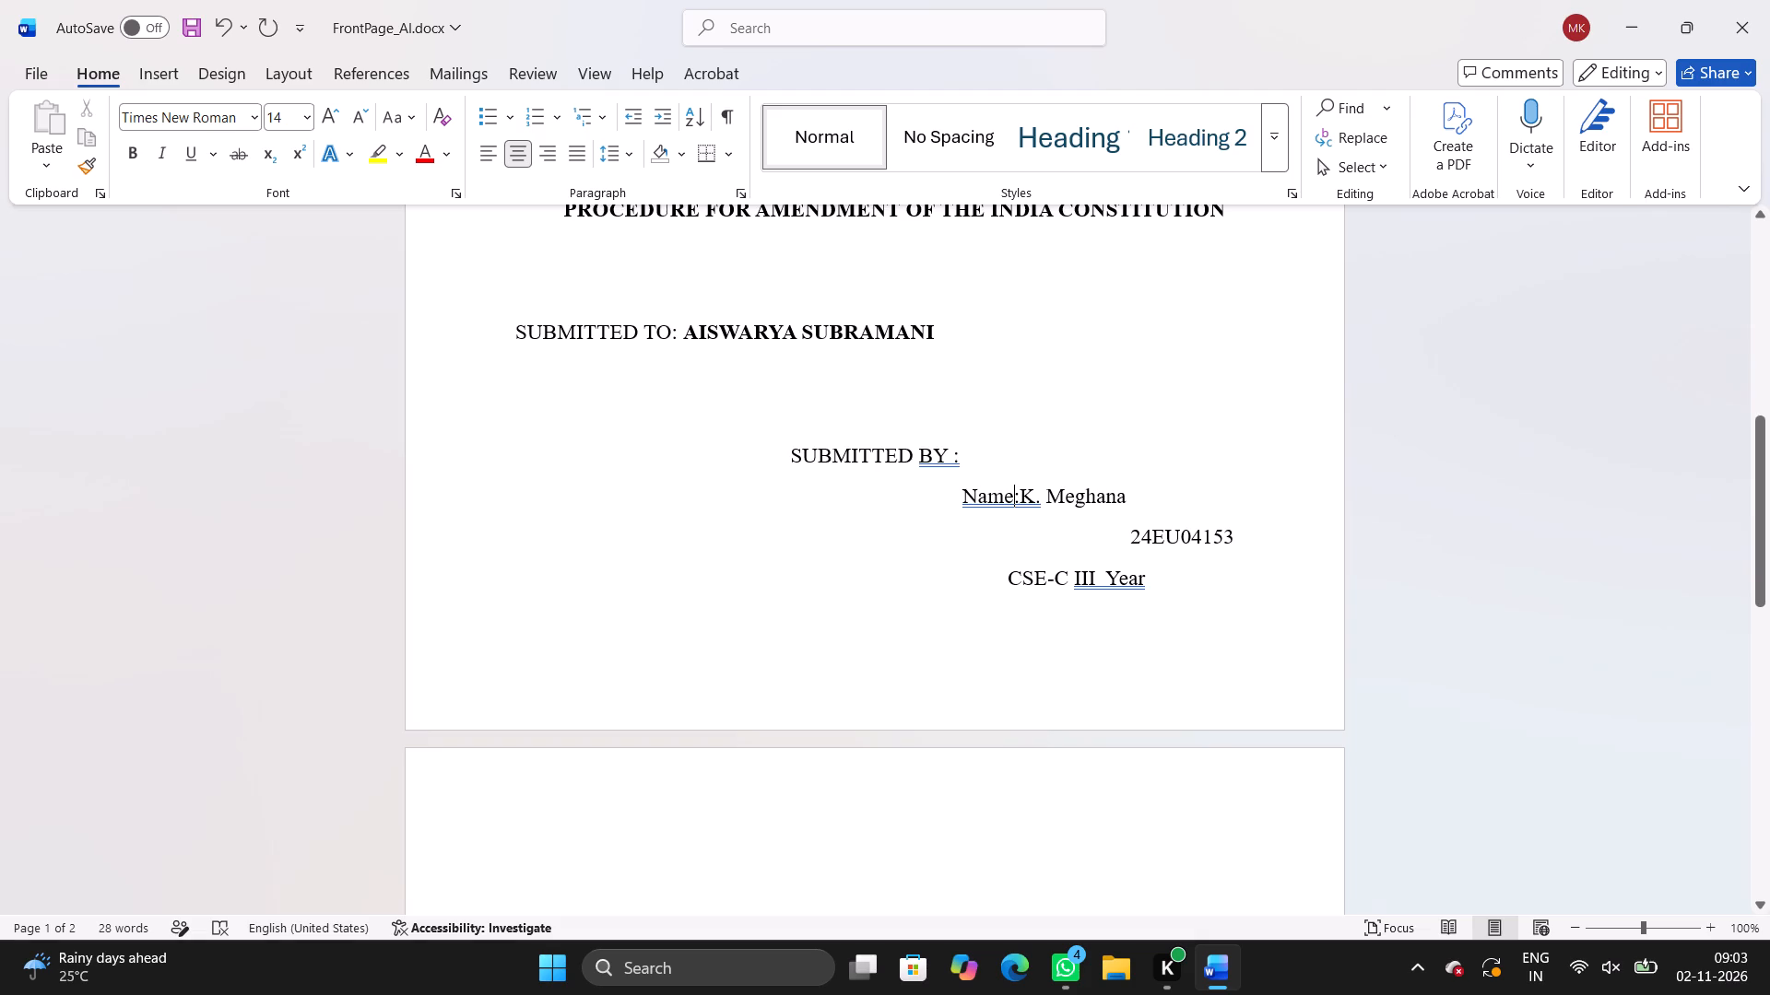
Centre the roll number line and put the label ROLL NO: directly before the student's roll number.
left_click(1136, 536)
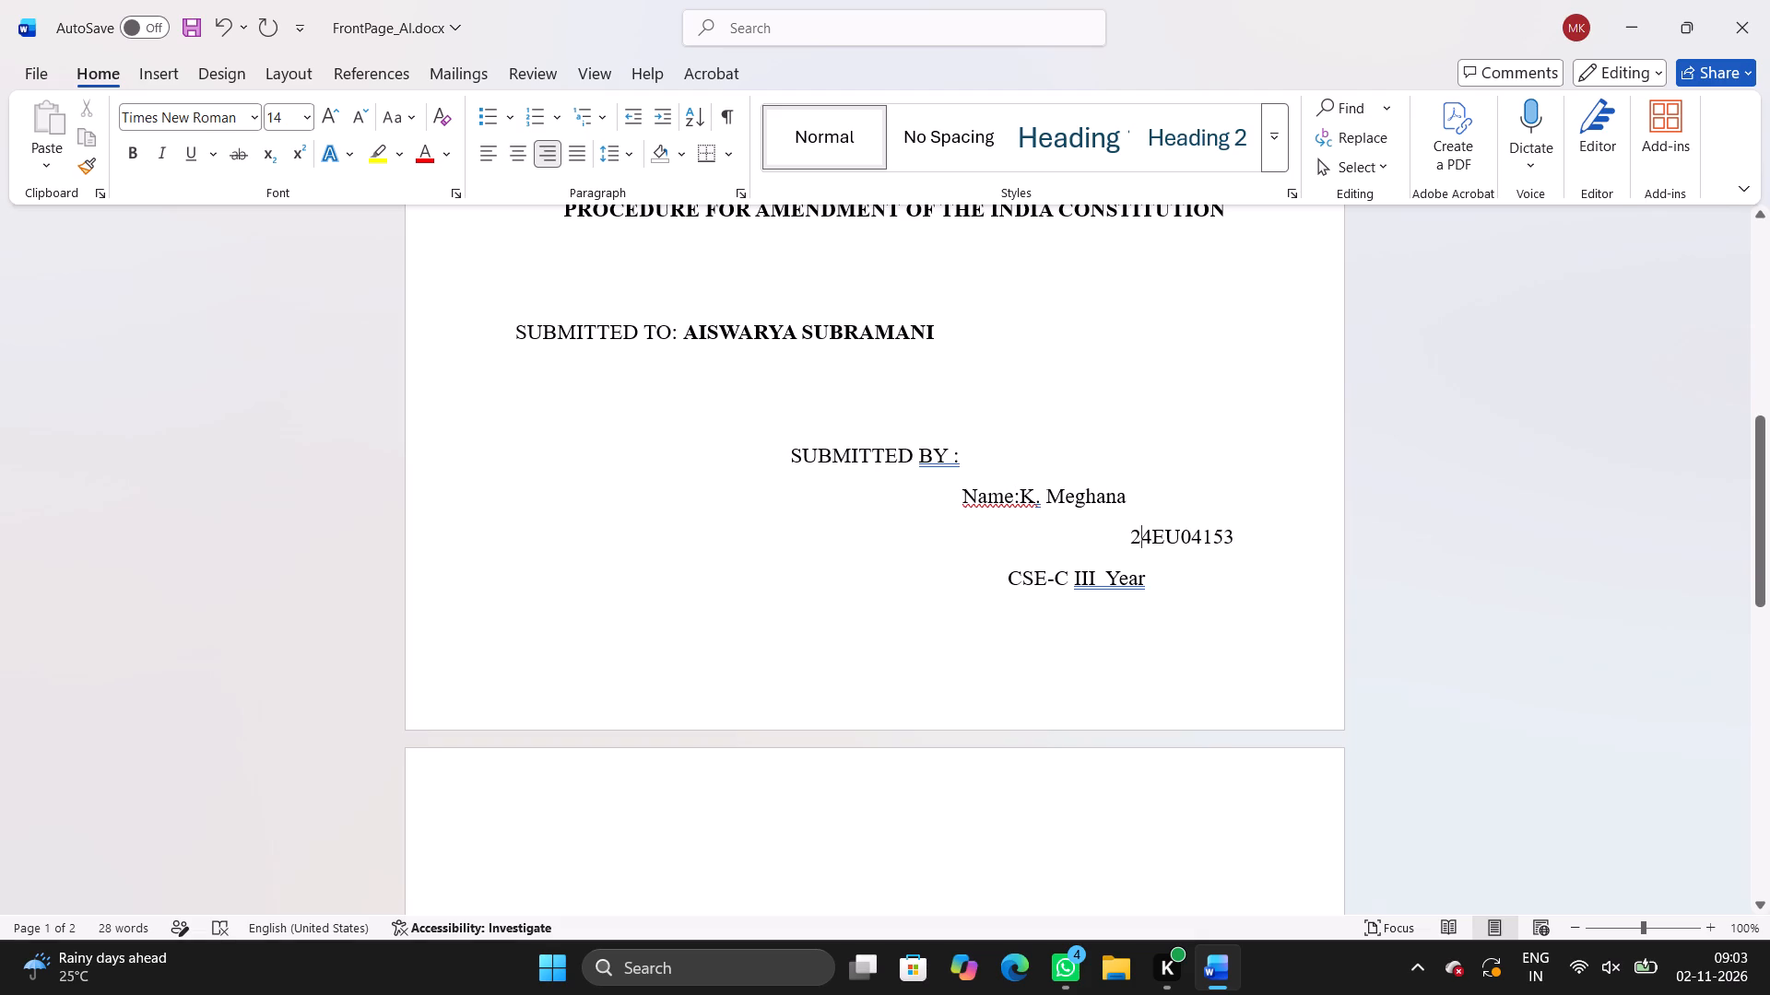
left_click(1131, 542)
key("BackSpace")
key("space")
key("space")
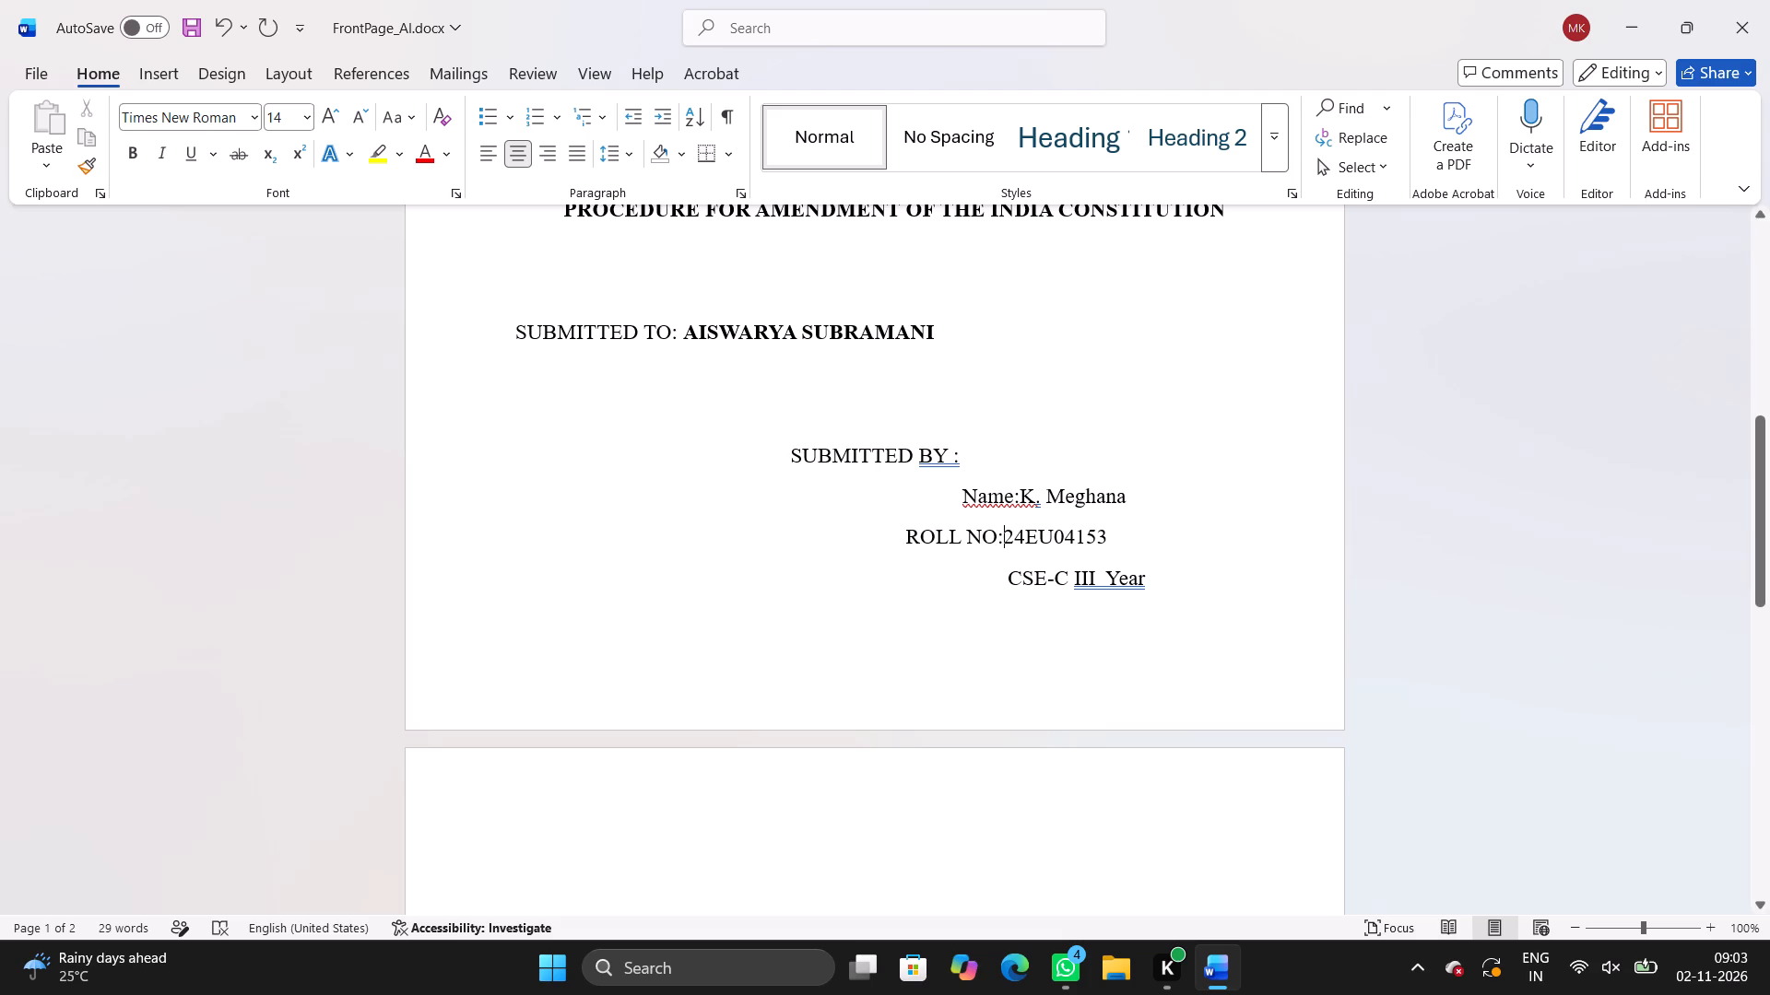
Change the ROLL NO label before the student's roll number to Roll No by replacing its trailing capitals with lowercase letters.
left_click_drag(919, 537, 987, 539)
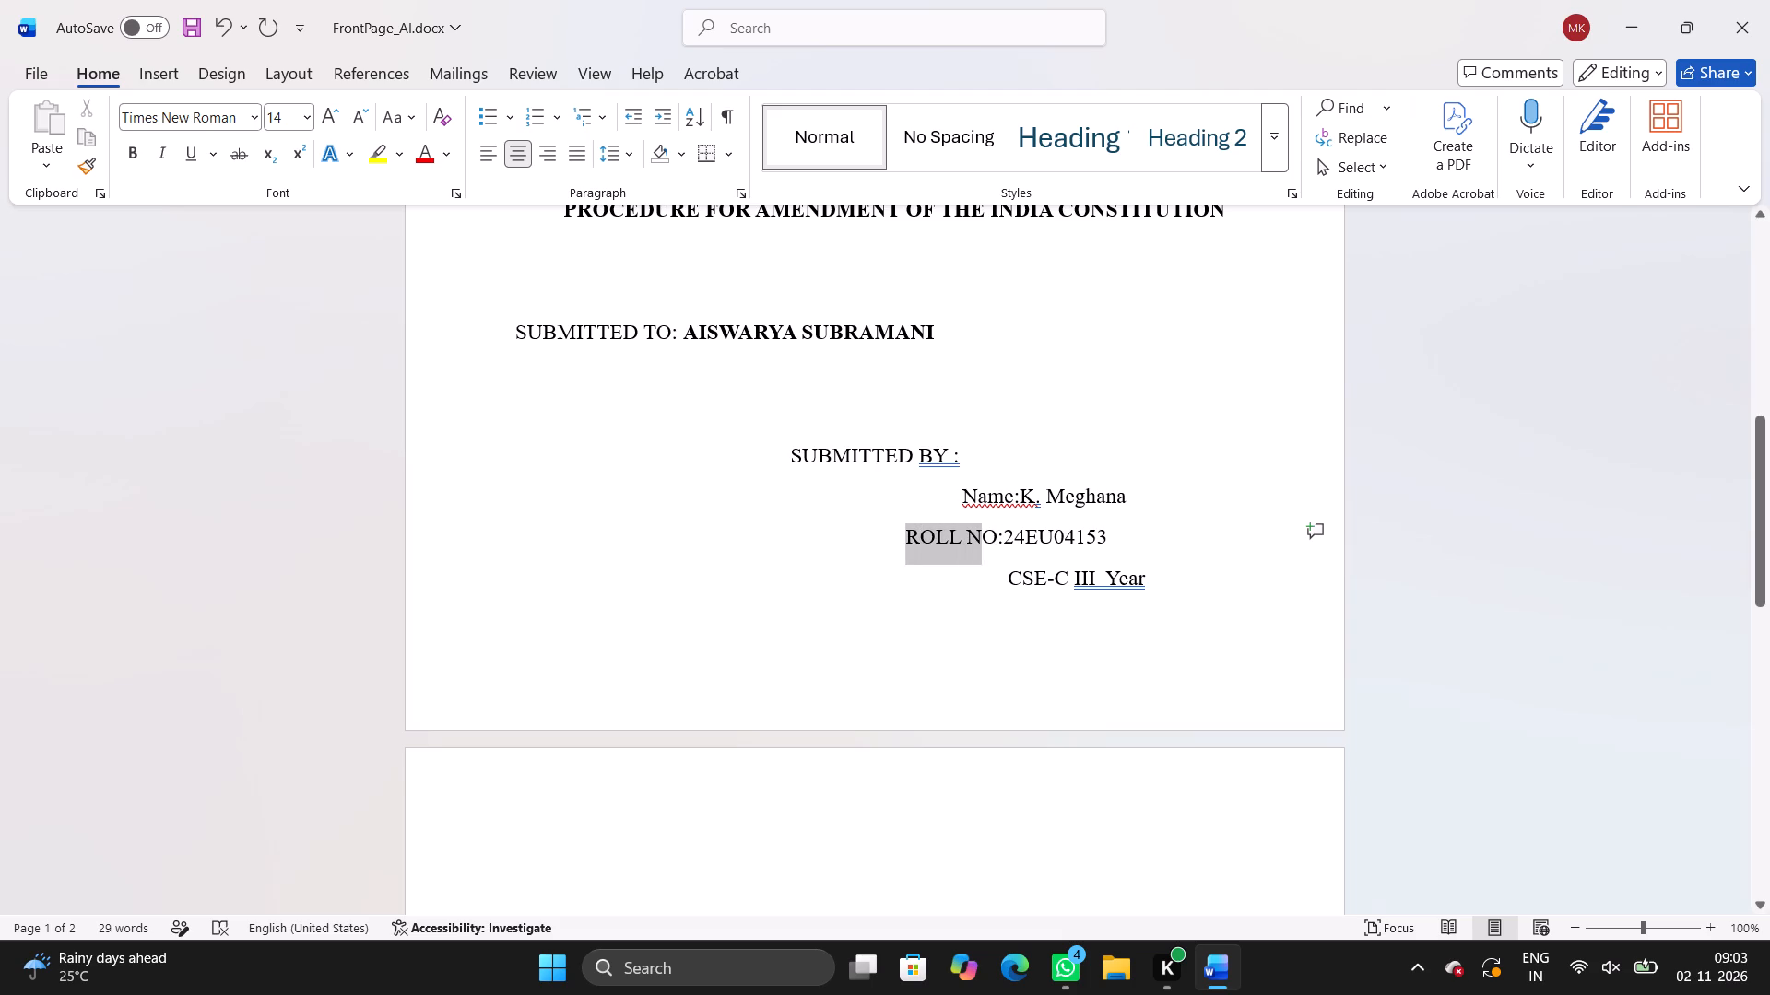
left_click_drag(987, 539, 955, 537)
key("BackSpace")
type("oll")
left_click(985, 541)
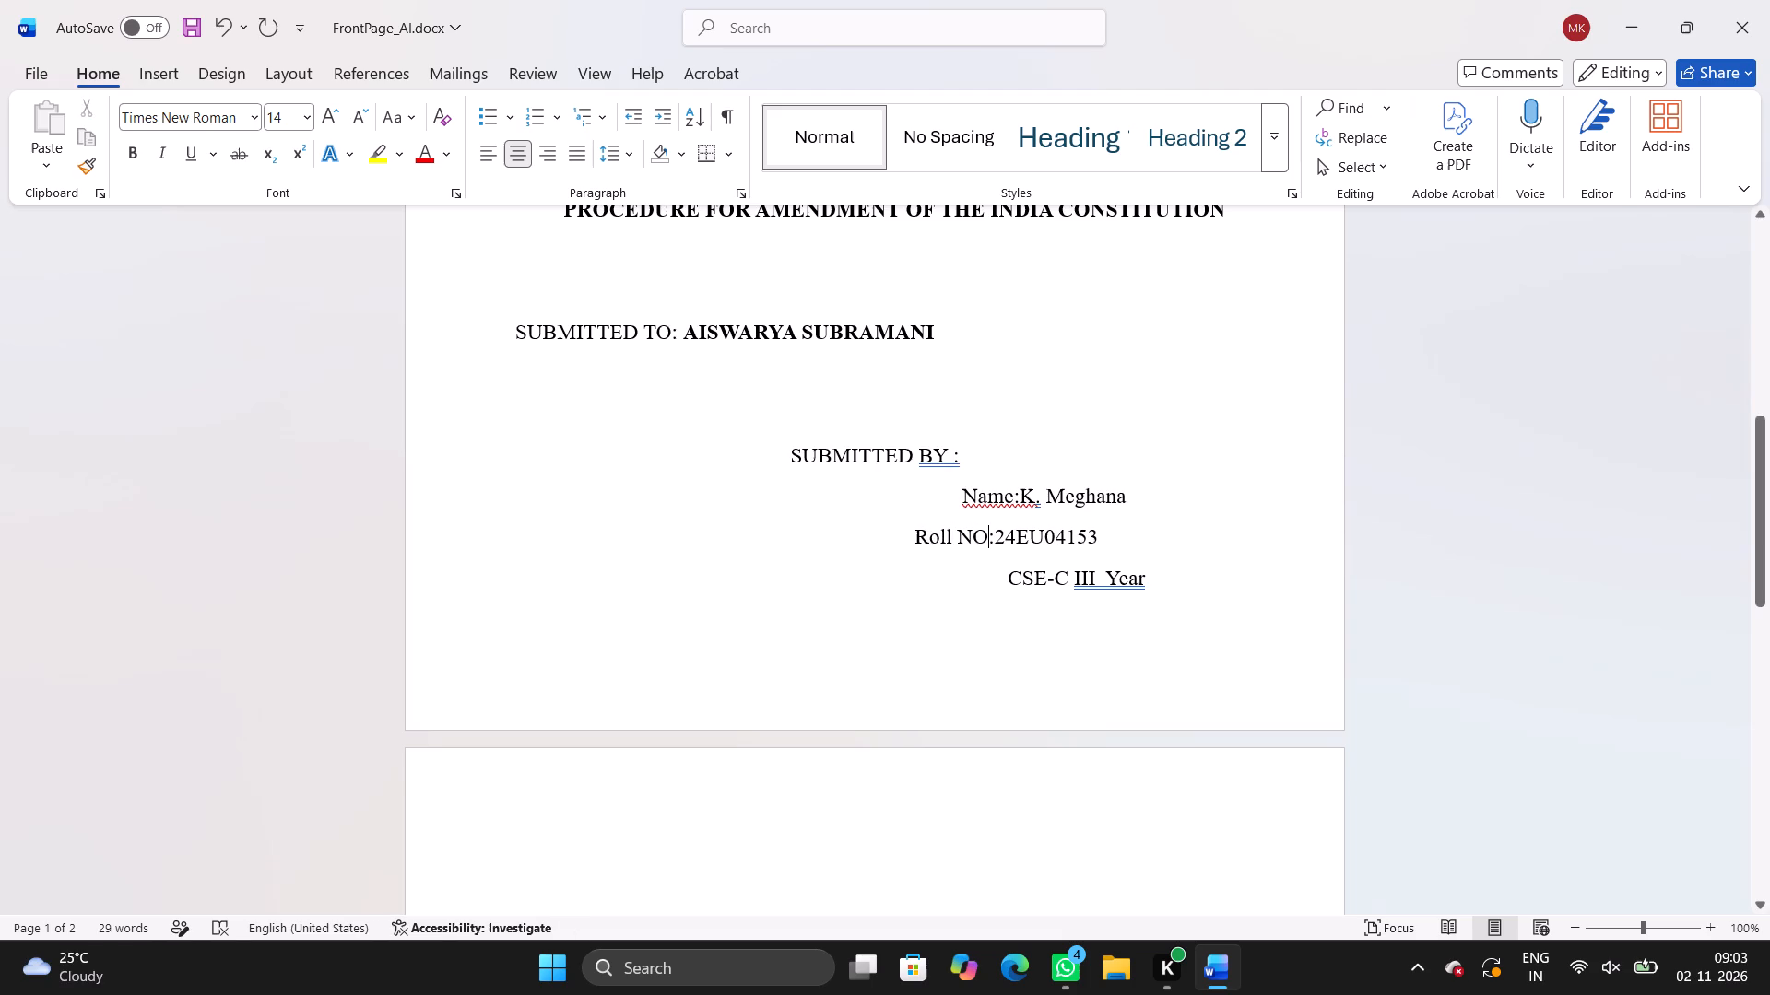
key("BackSpace")
key("p")
key("BackSpace")
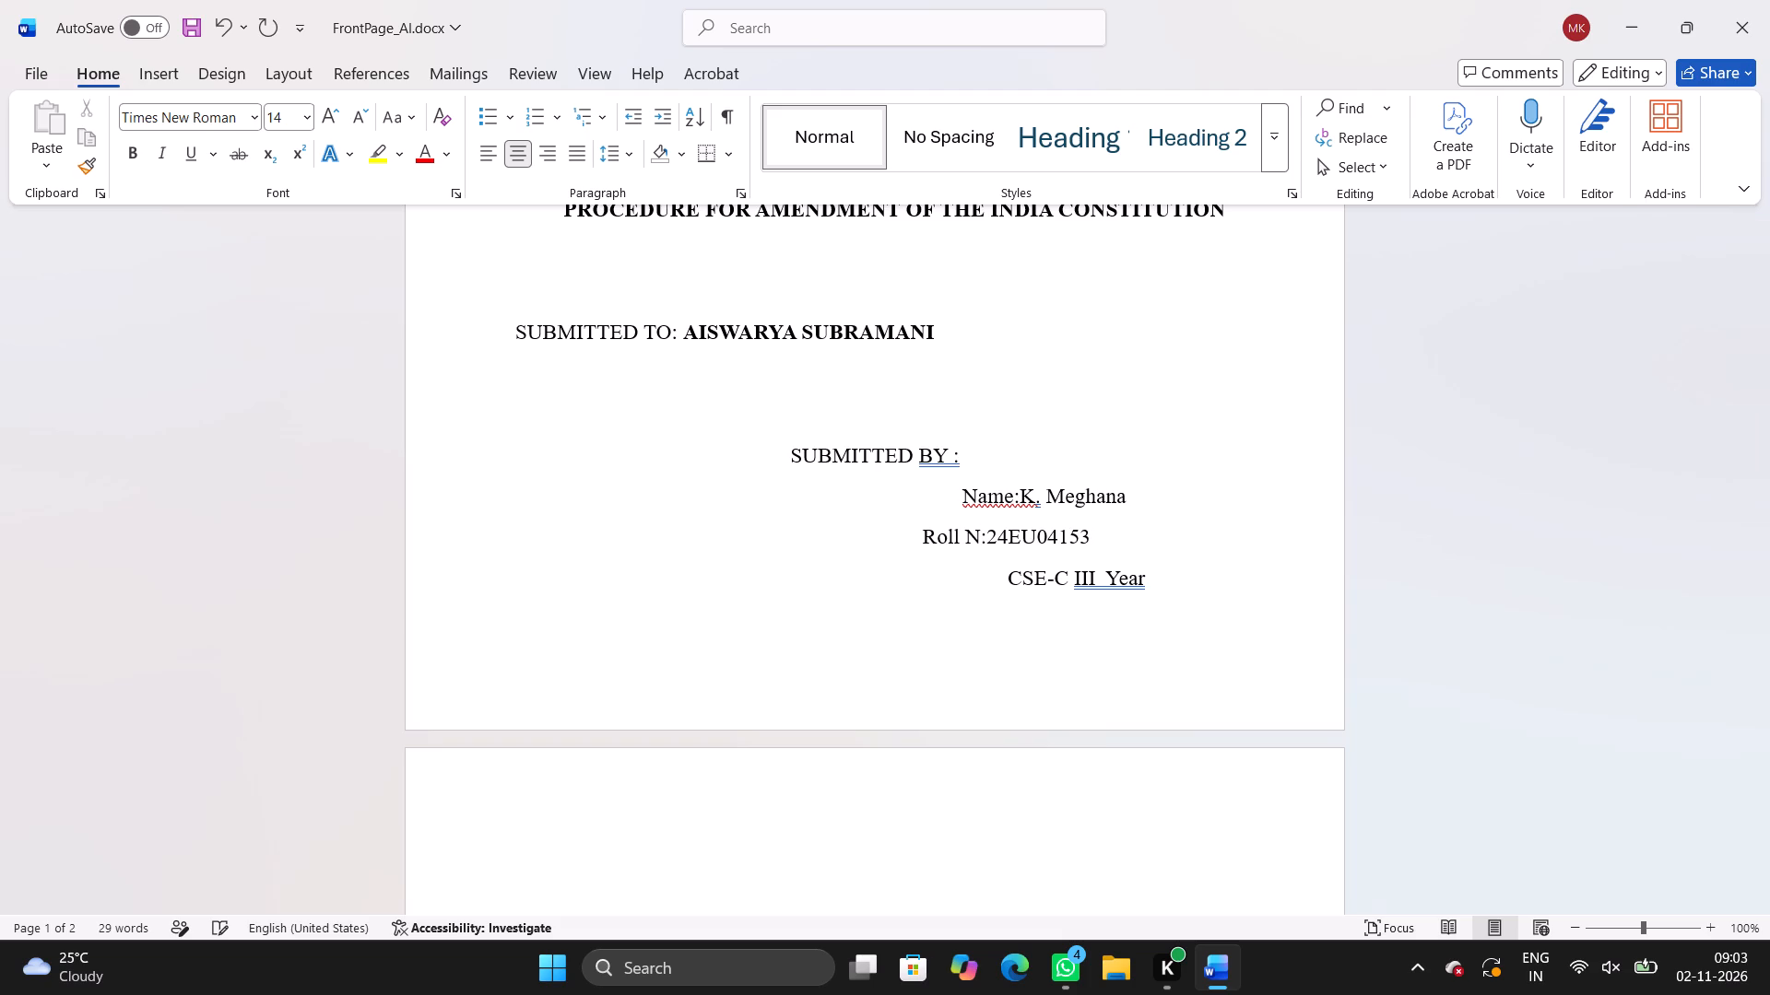
key("o")
Indent the Roll No line with spaces so that its label starts directly below the Name label.
left_click(911, 535)
key("space")
key("space")
key("space")
key("space")
key("space")
key("space")
key("space")
key("space")
key("space")
key("space")
key("space")
key("space")
key("space")
key("space")
key("space")
key("space")
key("space")
key("space")
key("space")
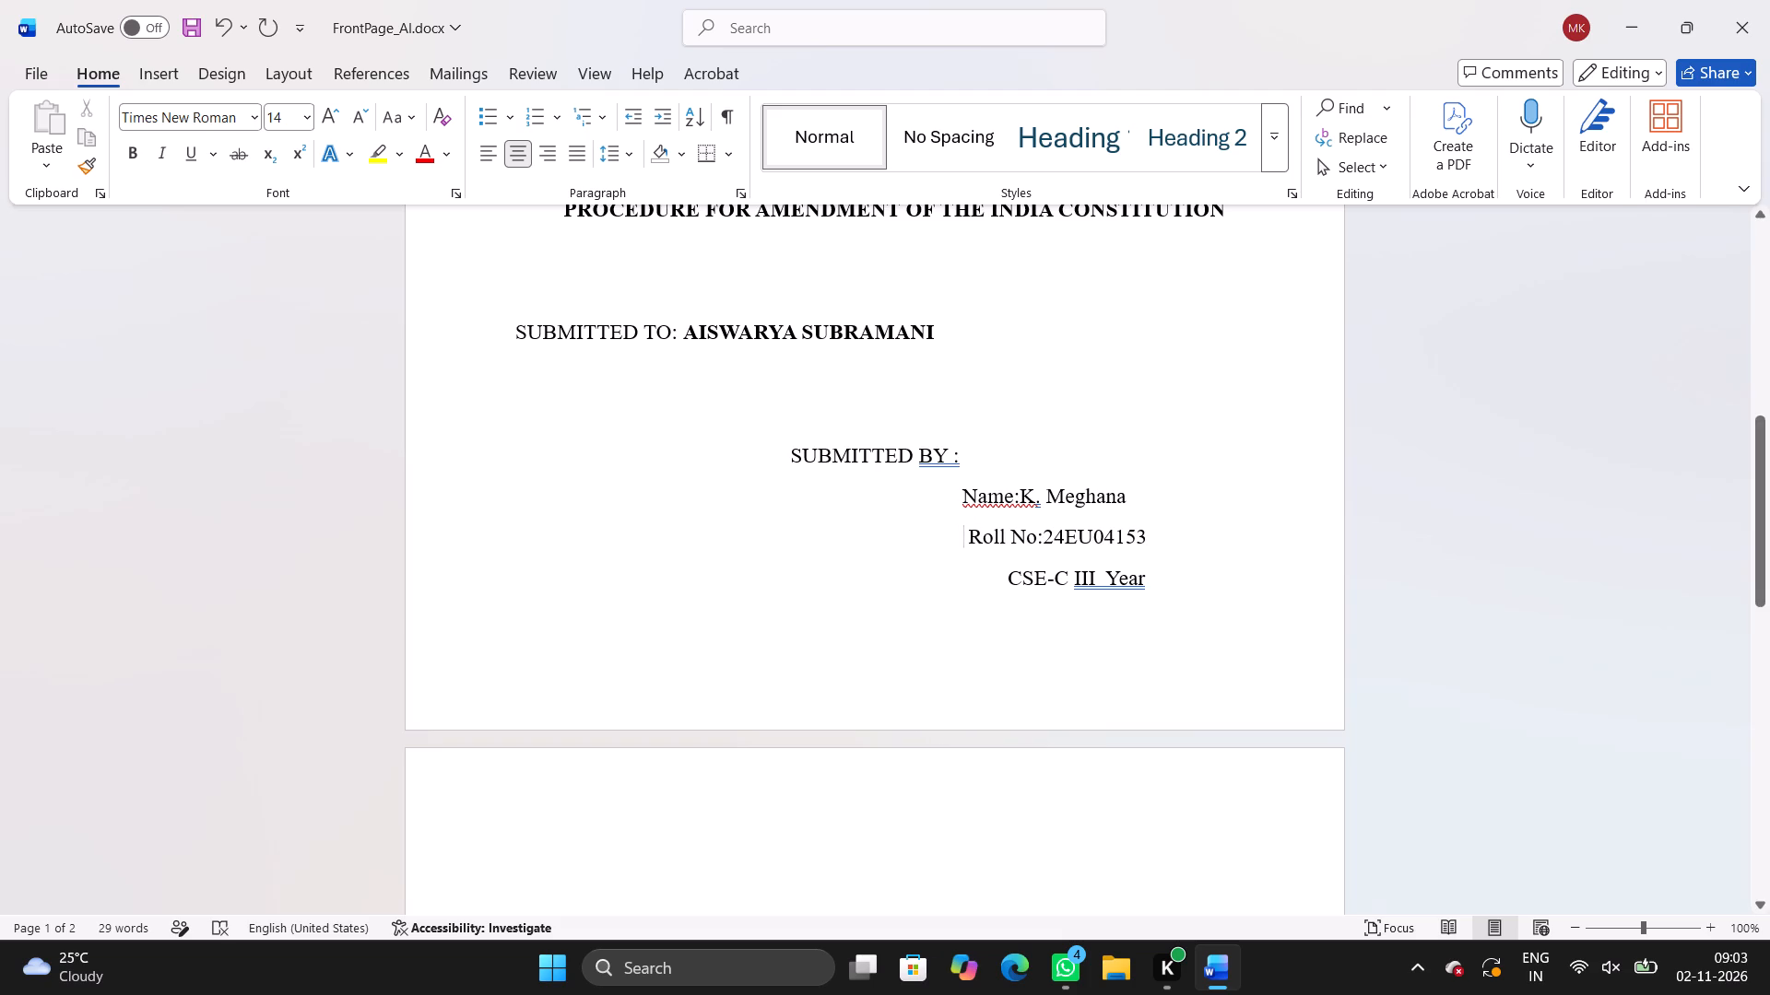
key("BackSpace")
key("BackSpace")
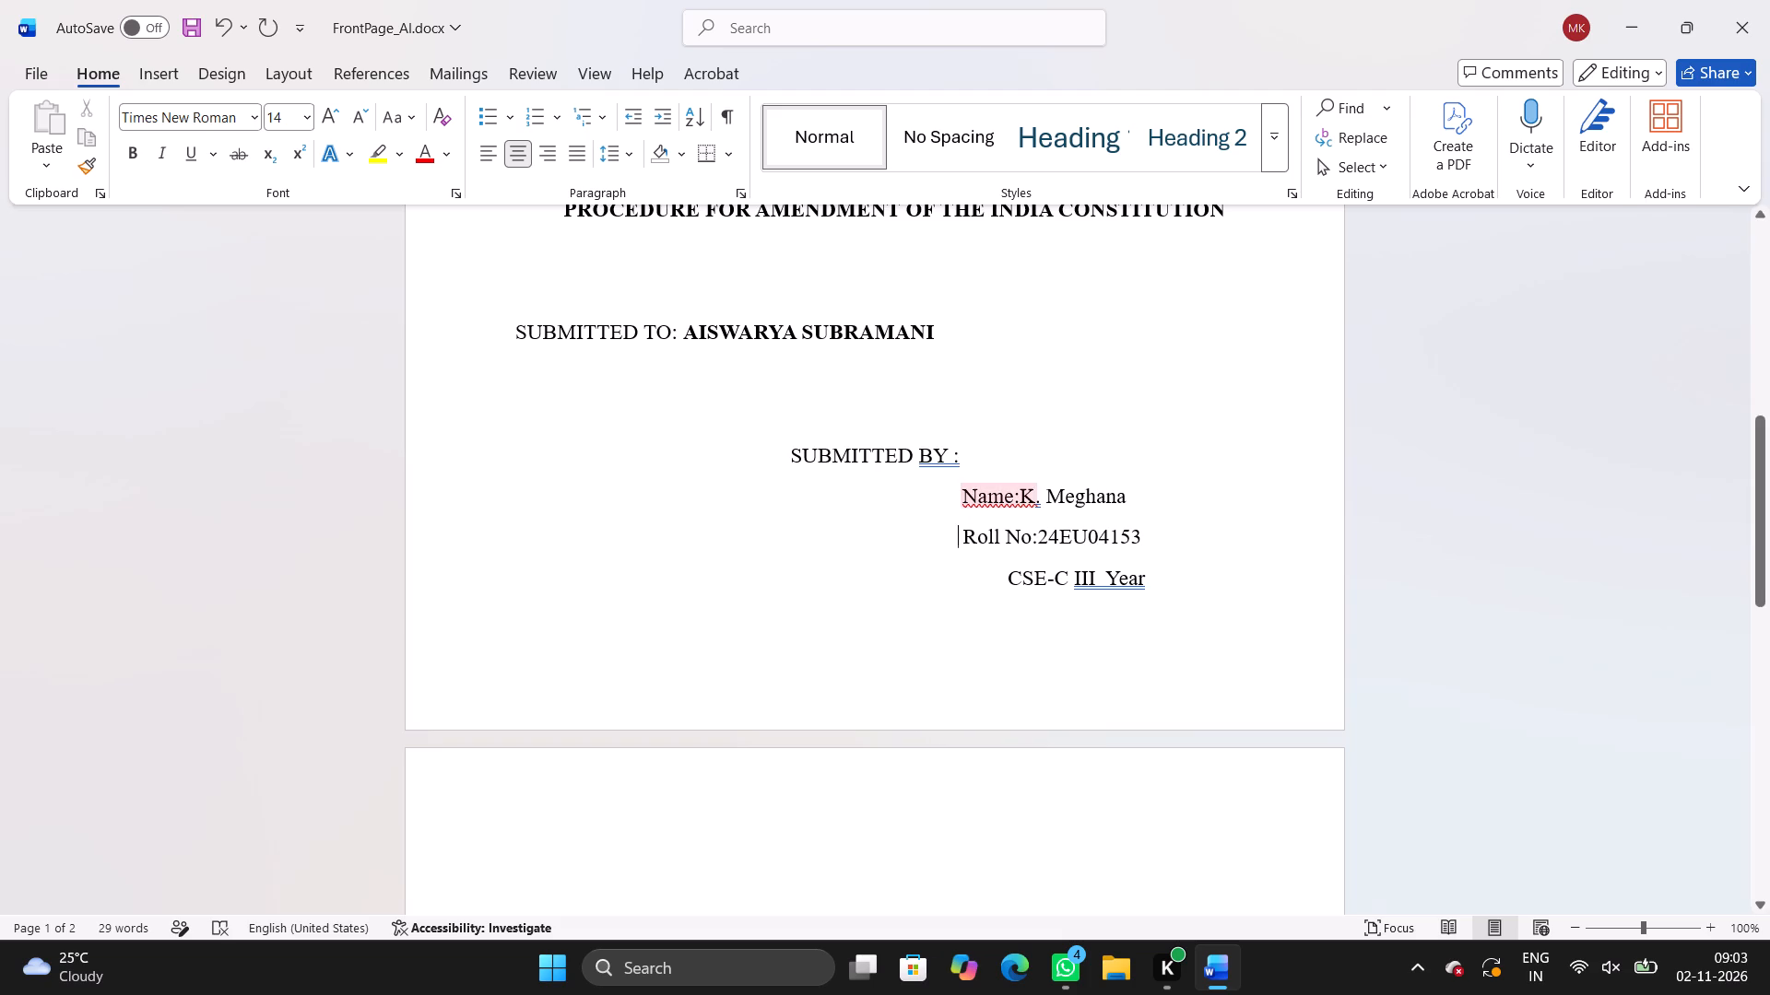
Review the whole front page, from the college logo and assignment title to the recipient and student details.
scroll(908, 484, "up", 4)
scroll(908, 484, "down", 3)
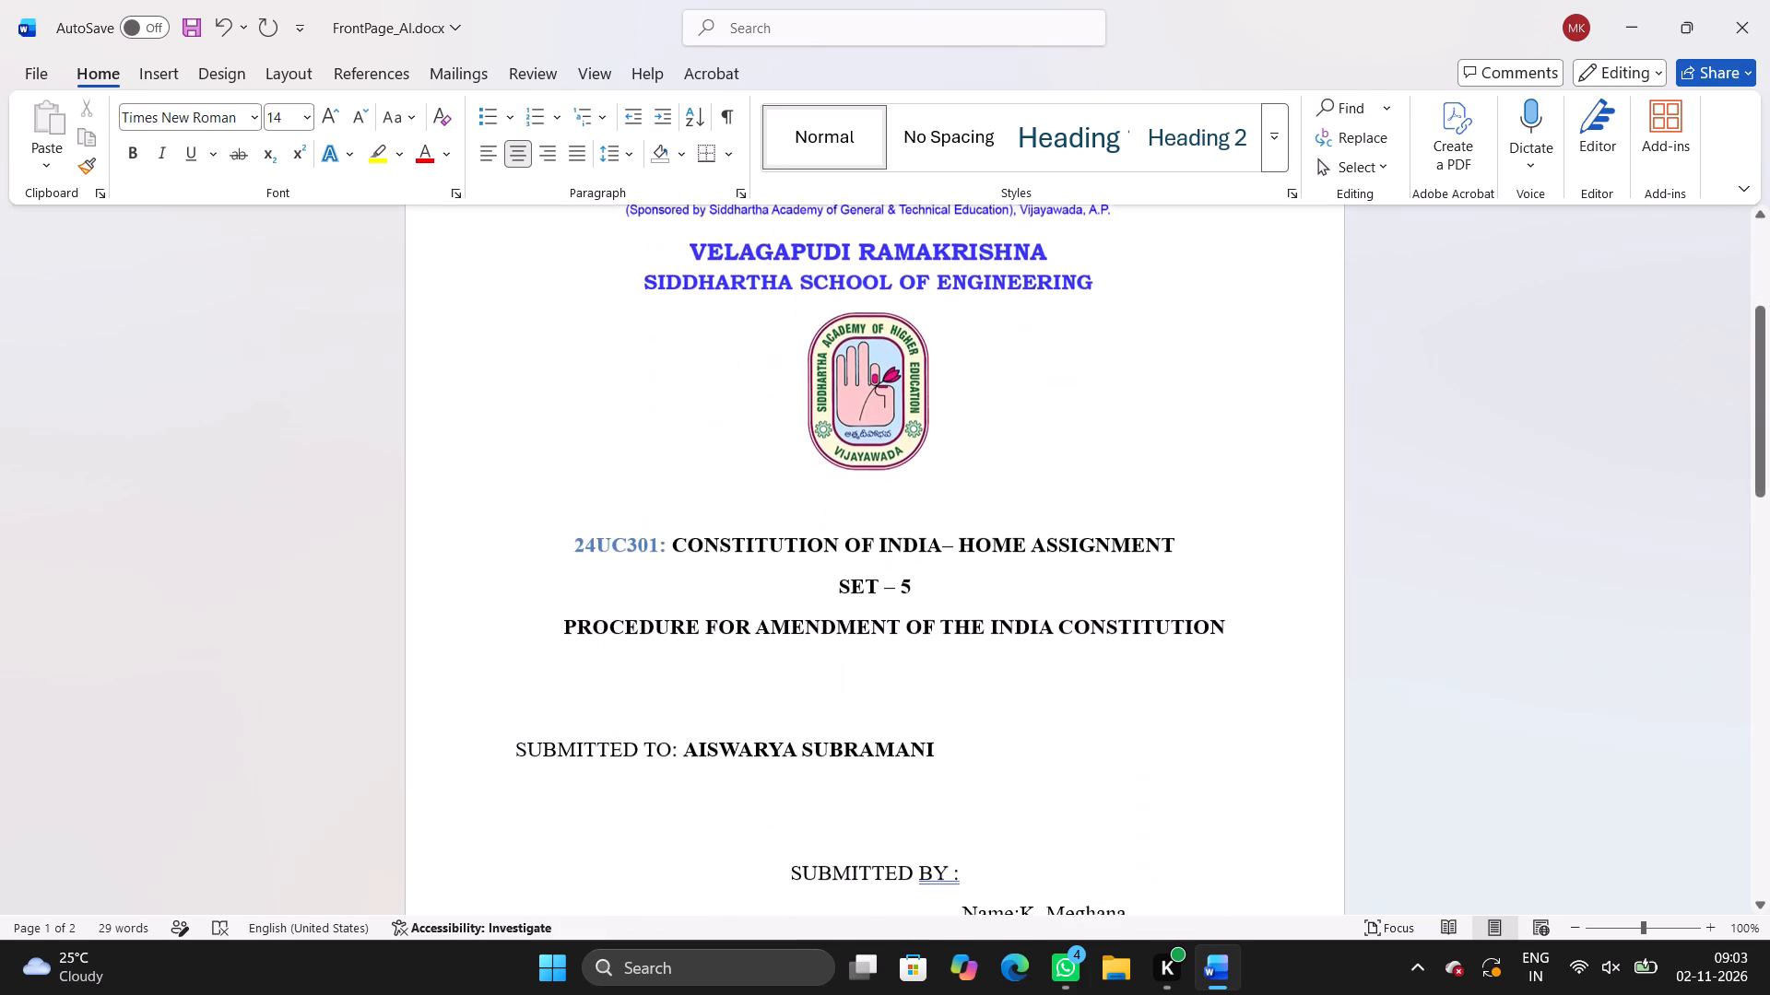
scroll(908, 484, "down", 1)
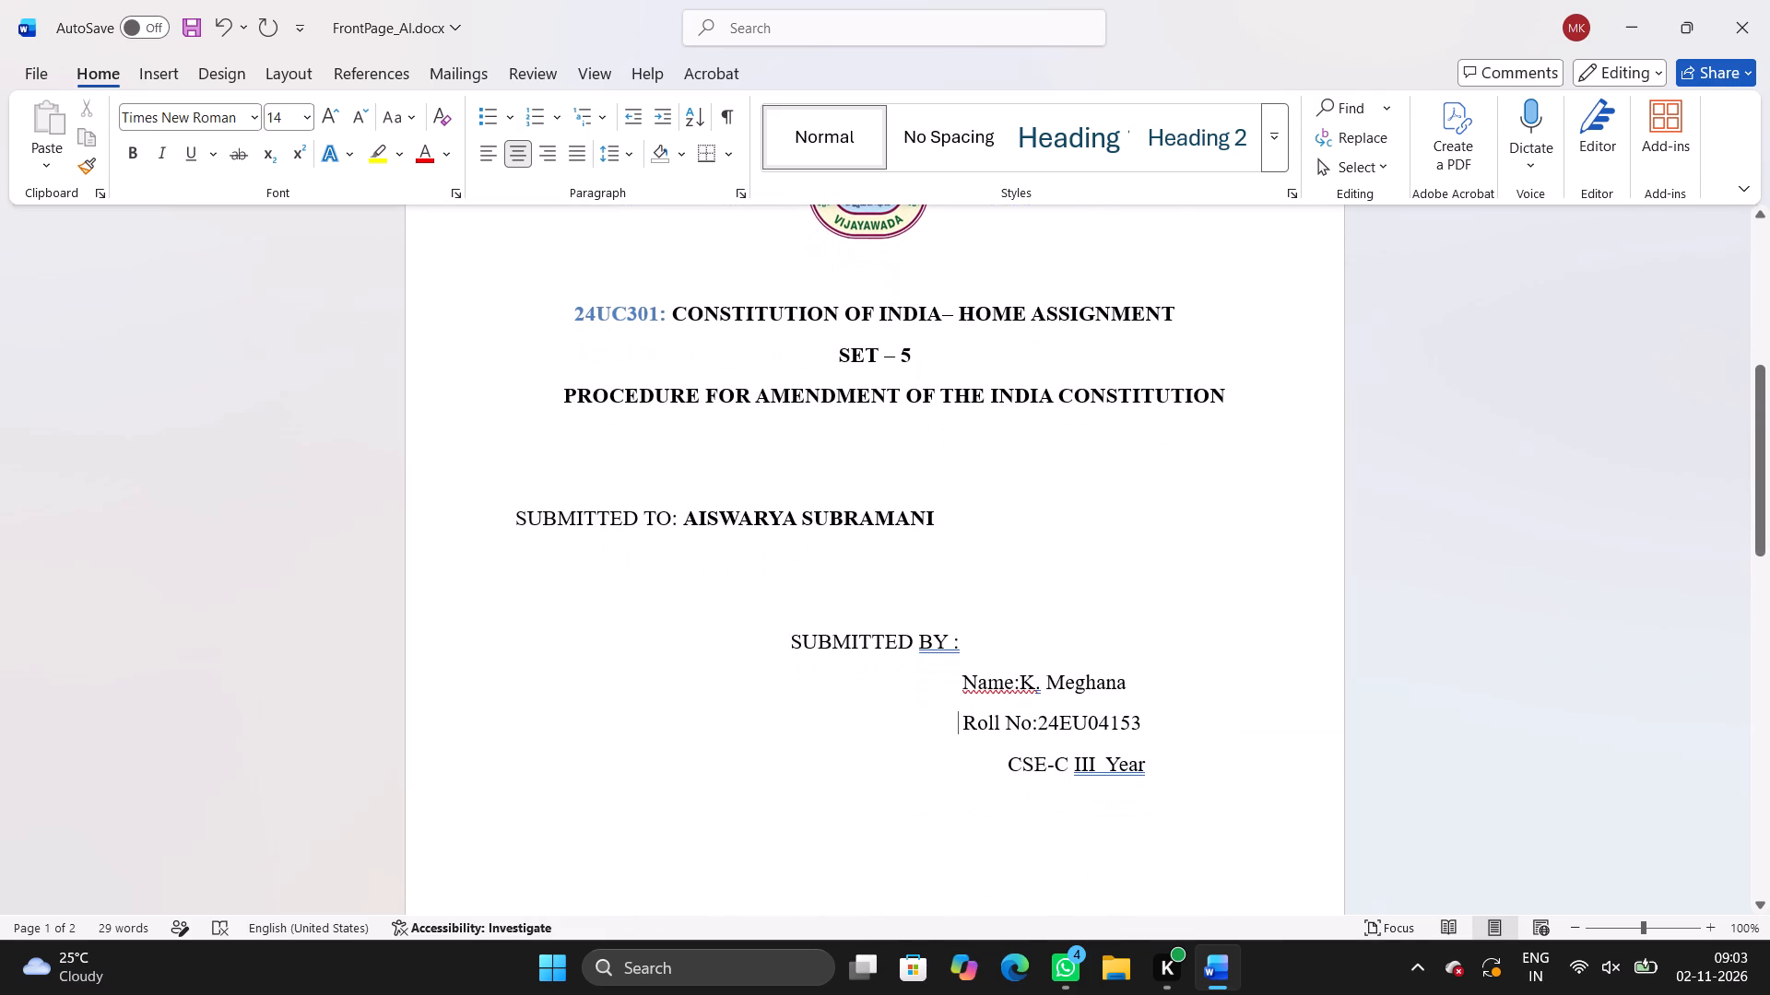
scroll(908, 484, "up", 3)
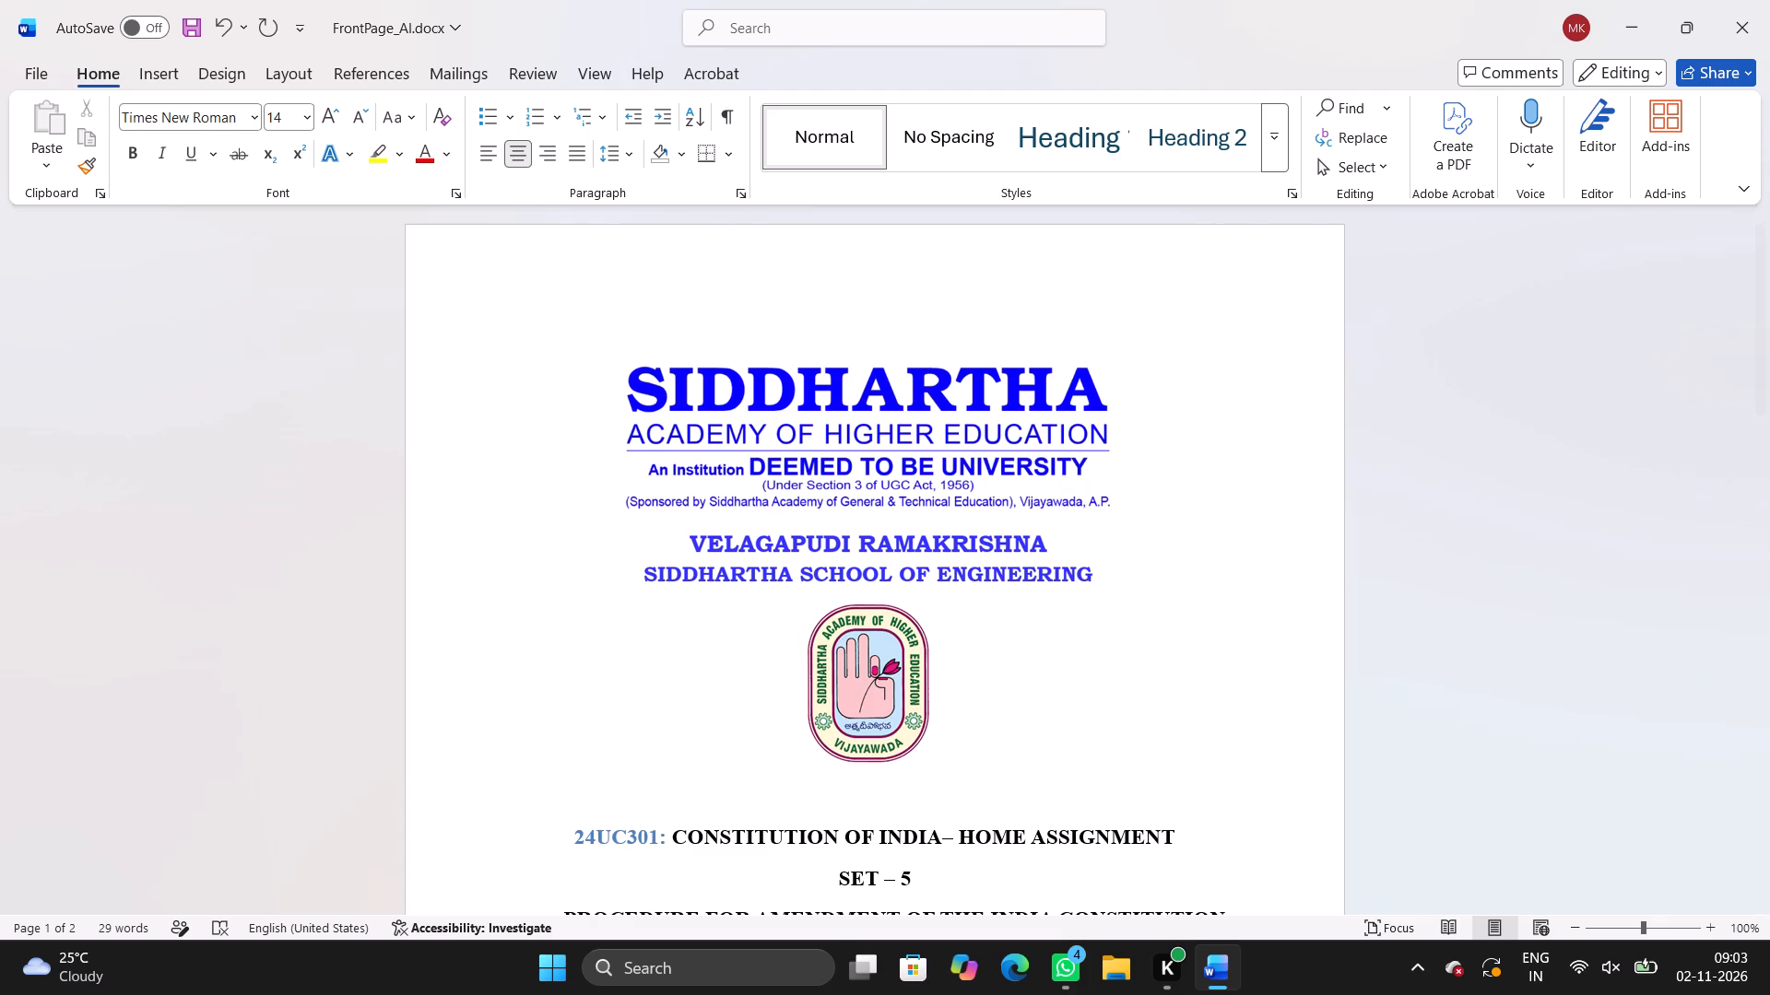
scroll(908, 484, "down", 1)
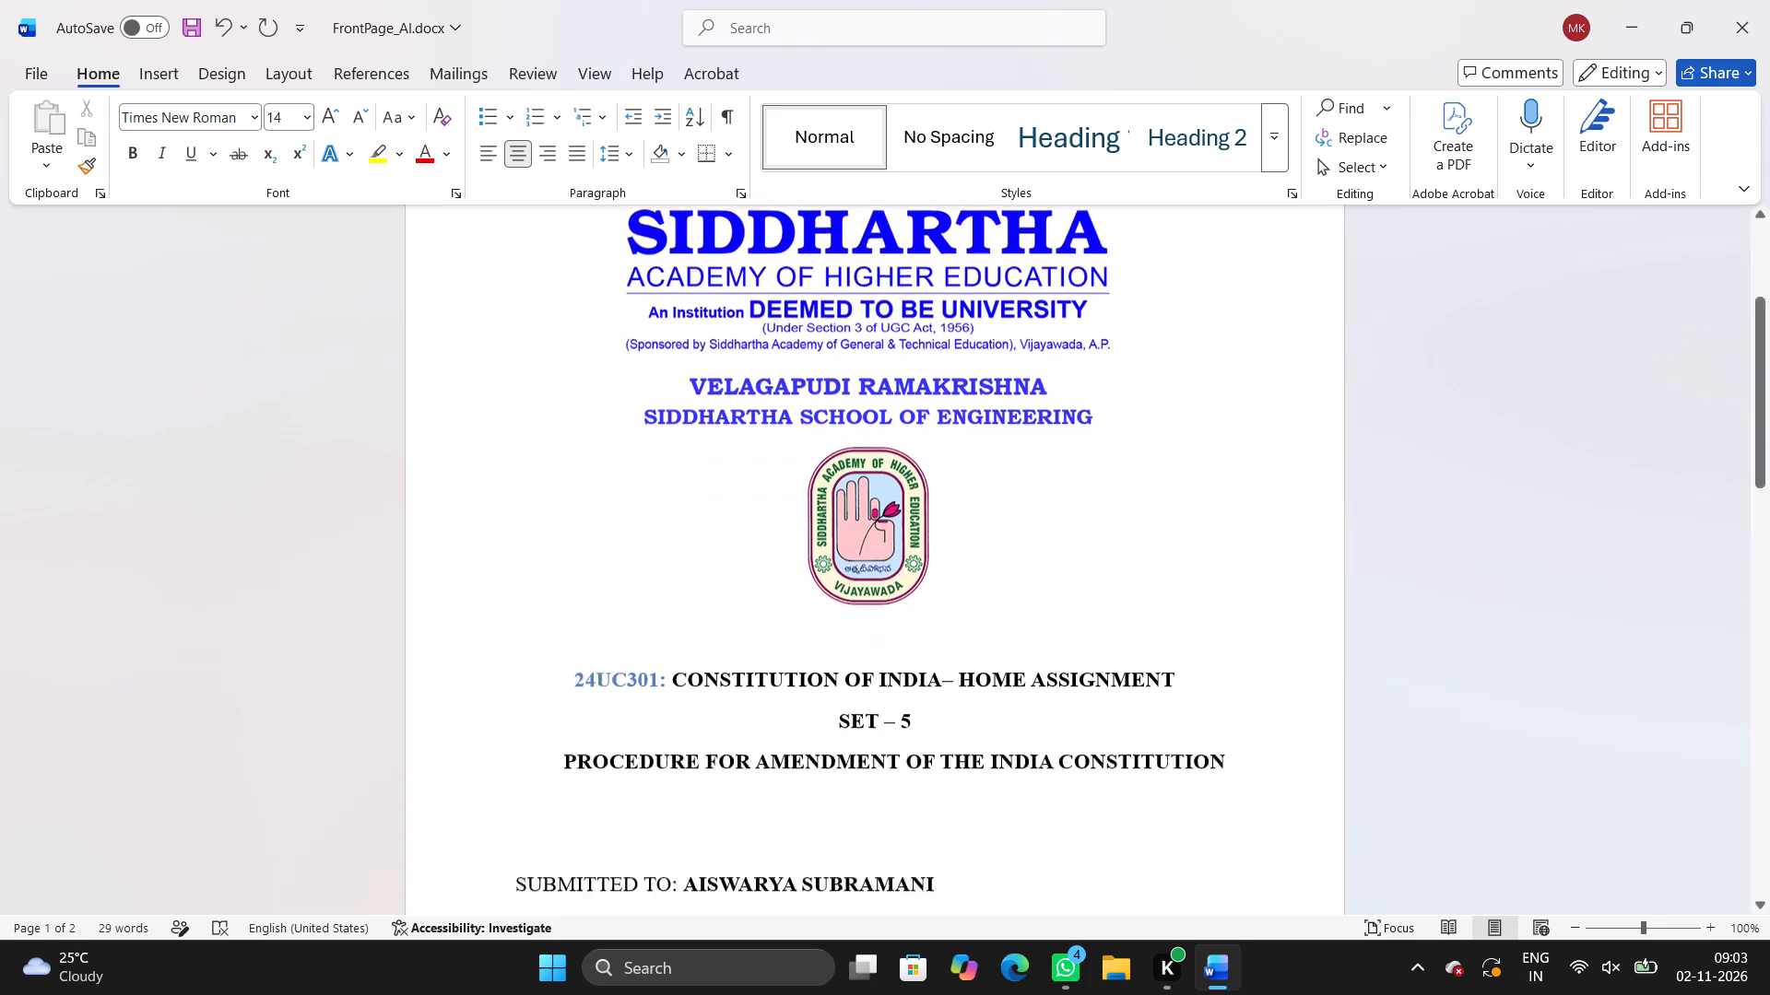
scroll(908, 484, "down", 2)
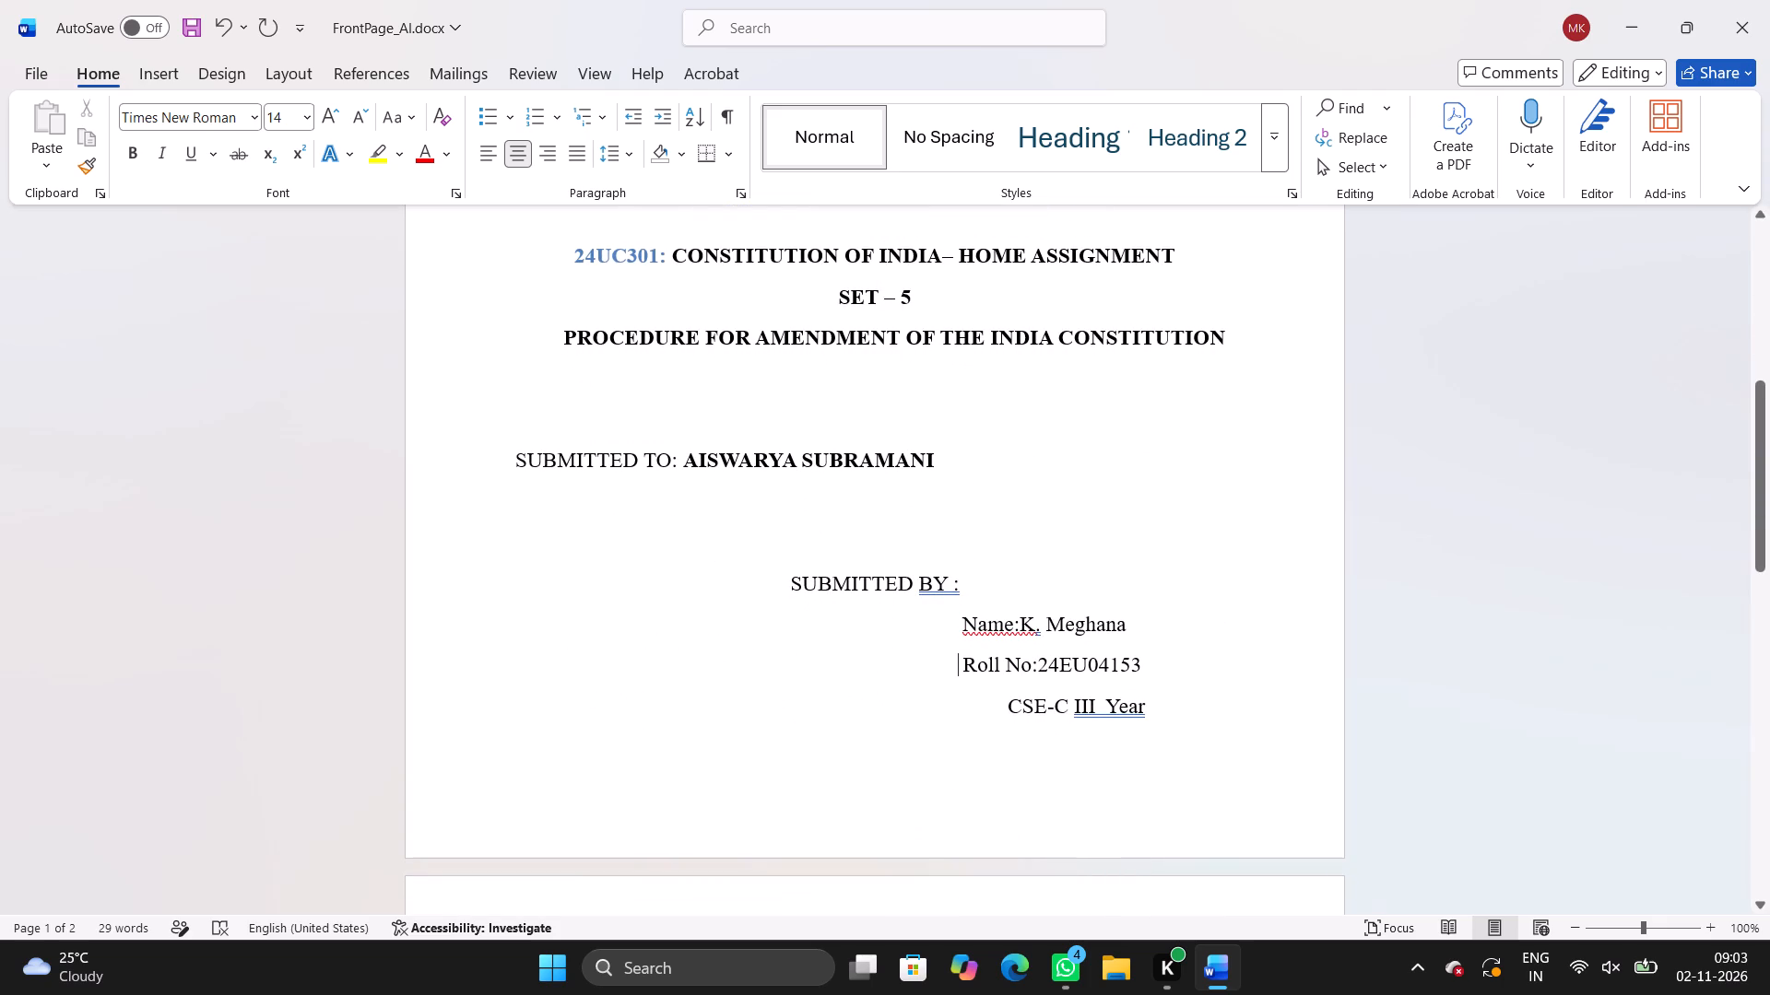
left_click(1009, 708)
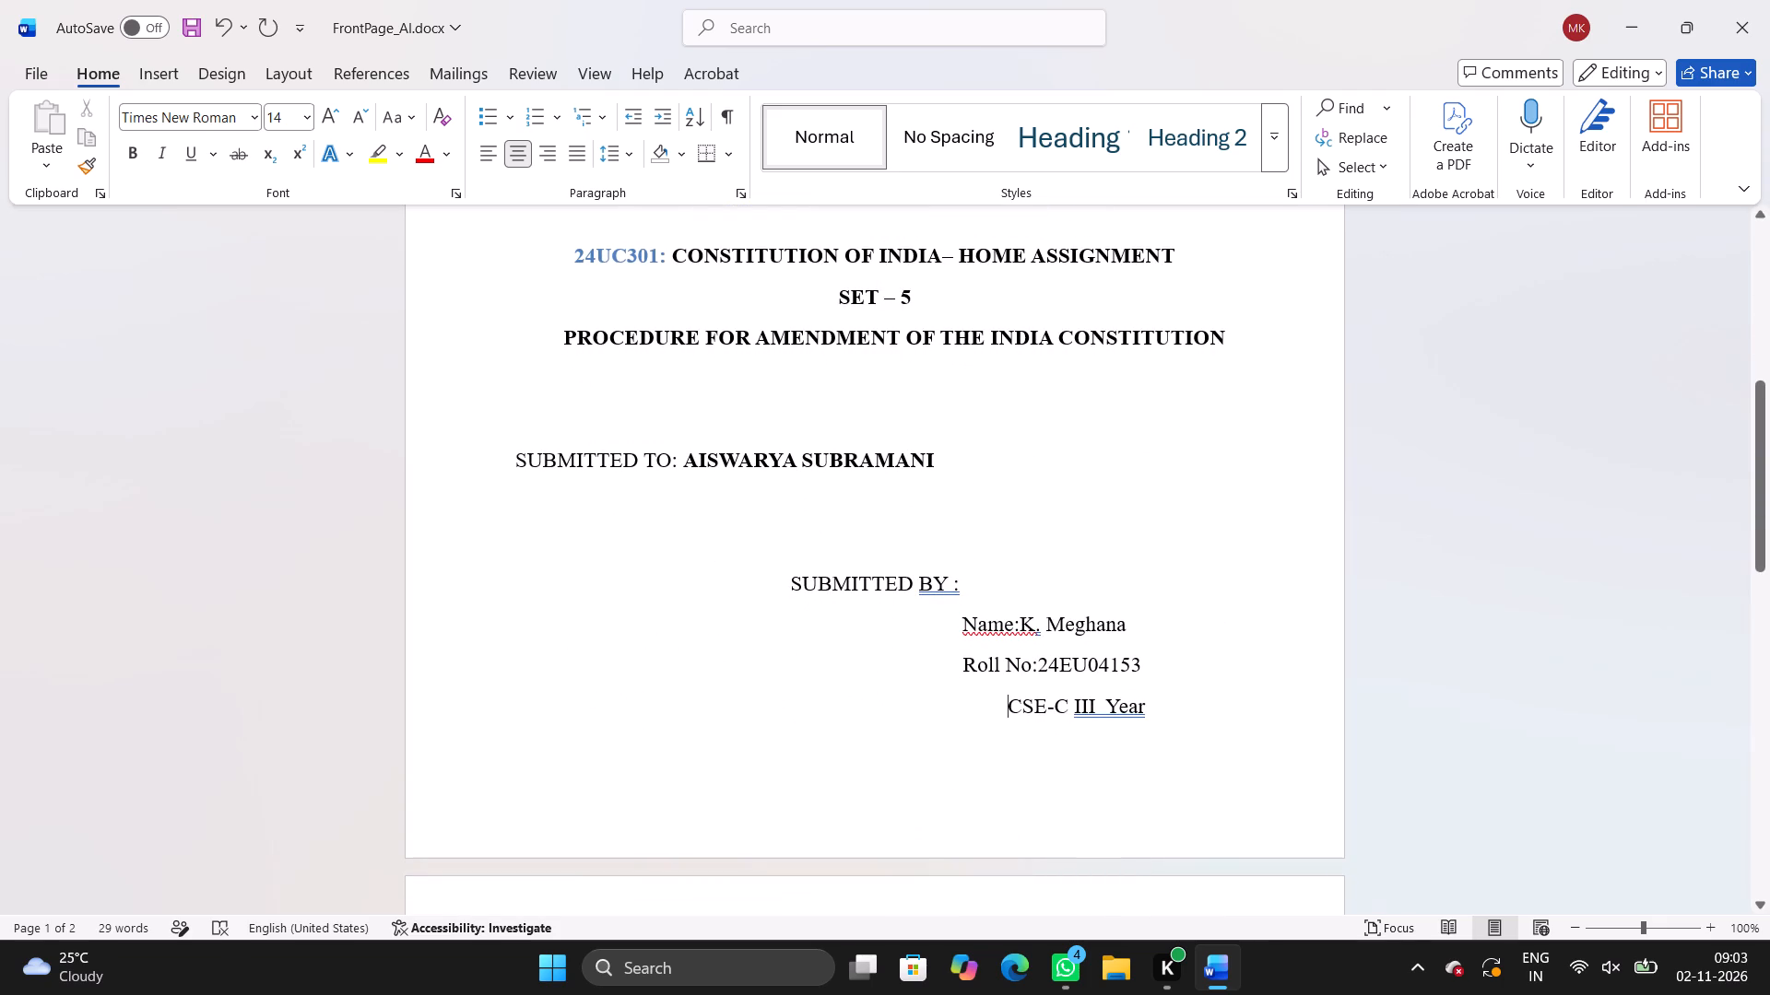
left_click(1009, 708)
scroll(738, 476, "up", 4)
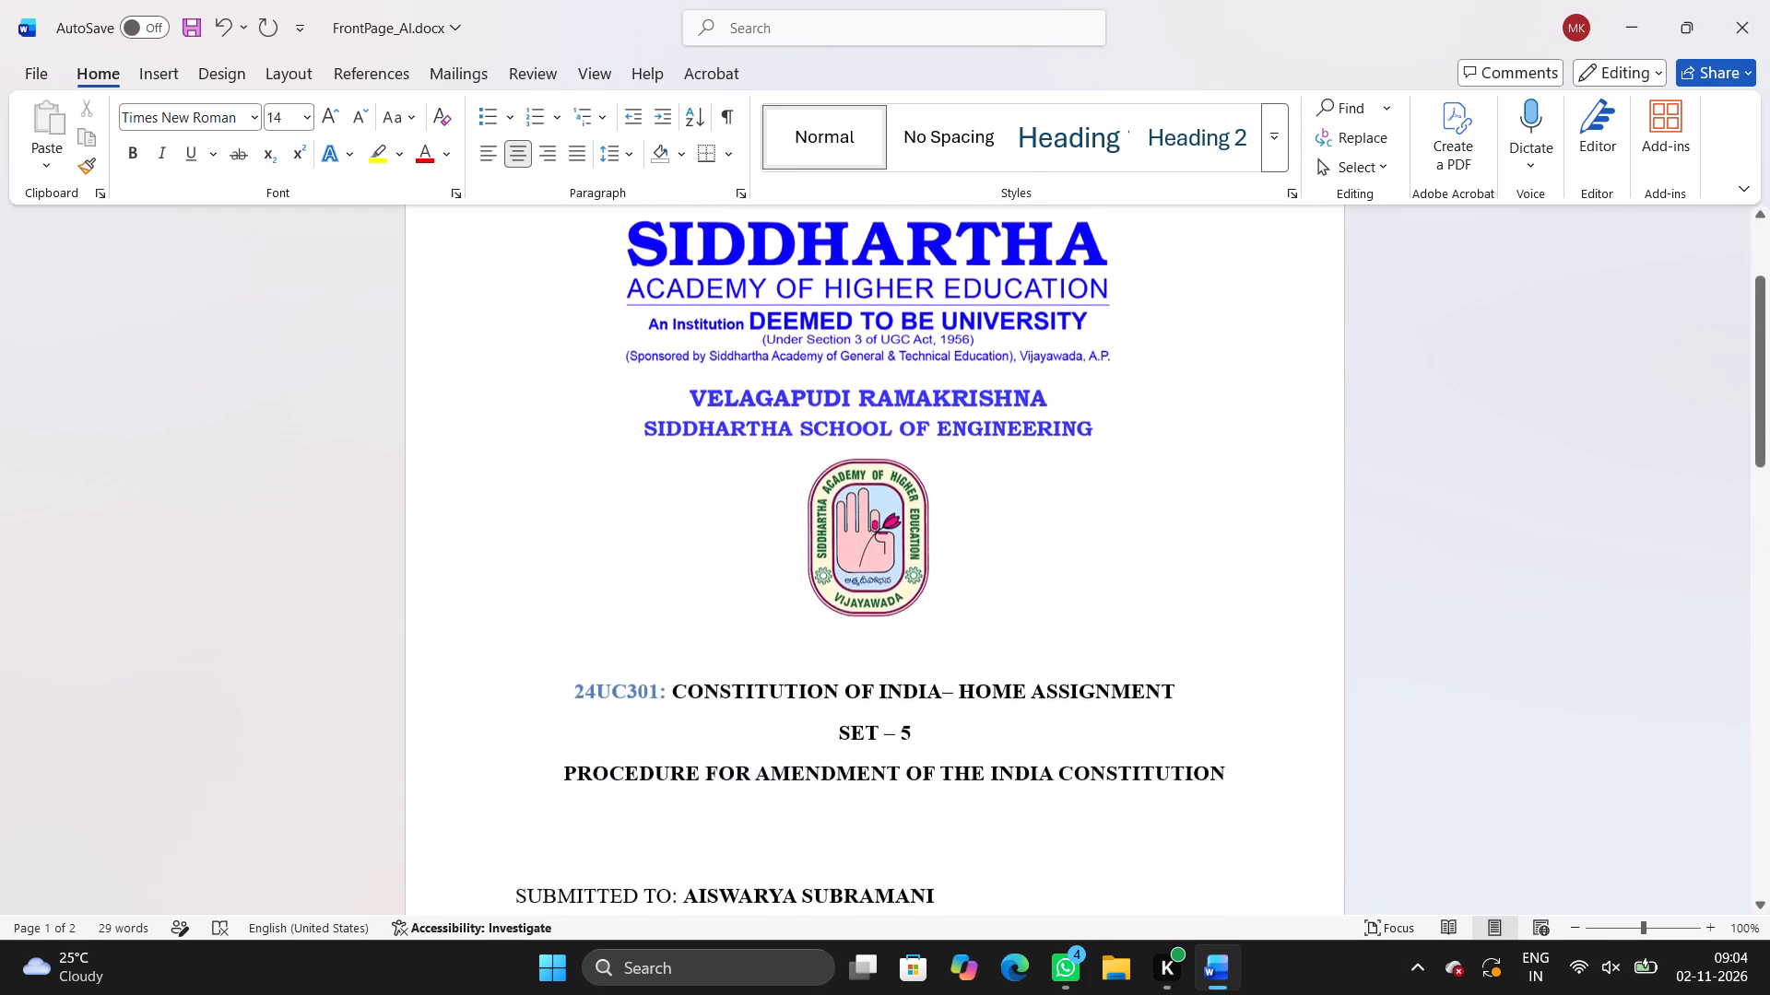
scroll(738, 476, "up", 1)
scroll(738, 476, "down", 2)
scroll(738, 476, "up", 1)
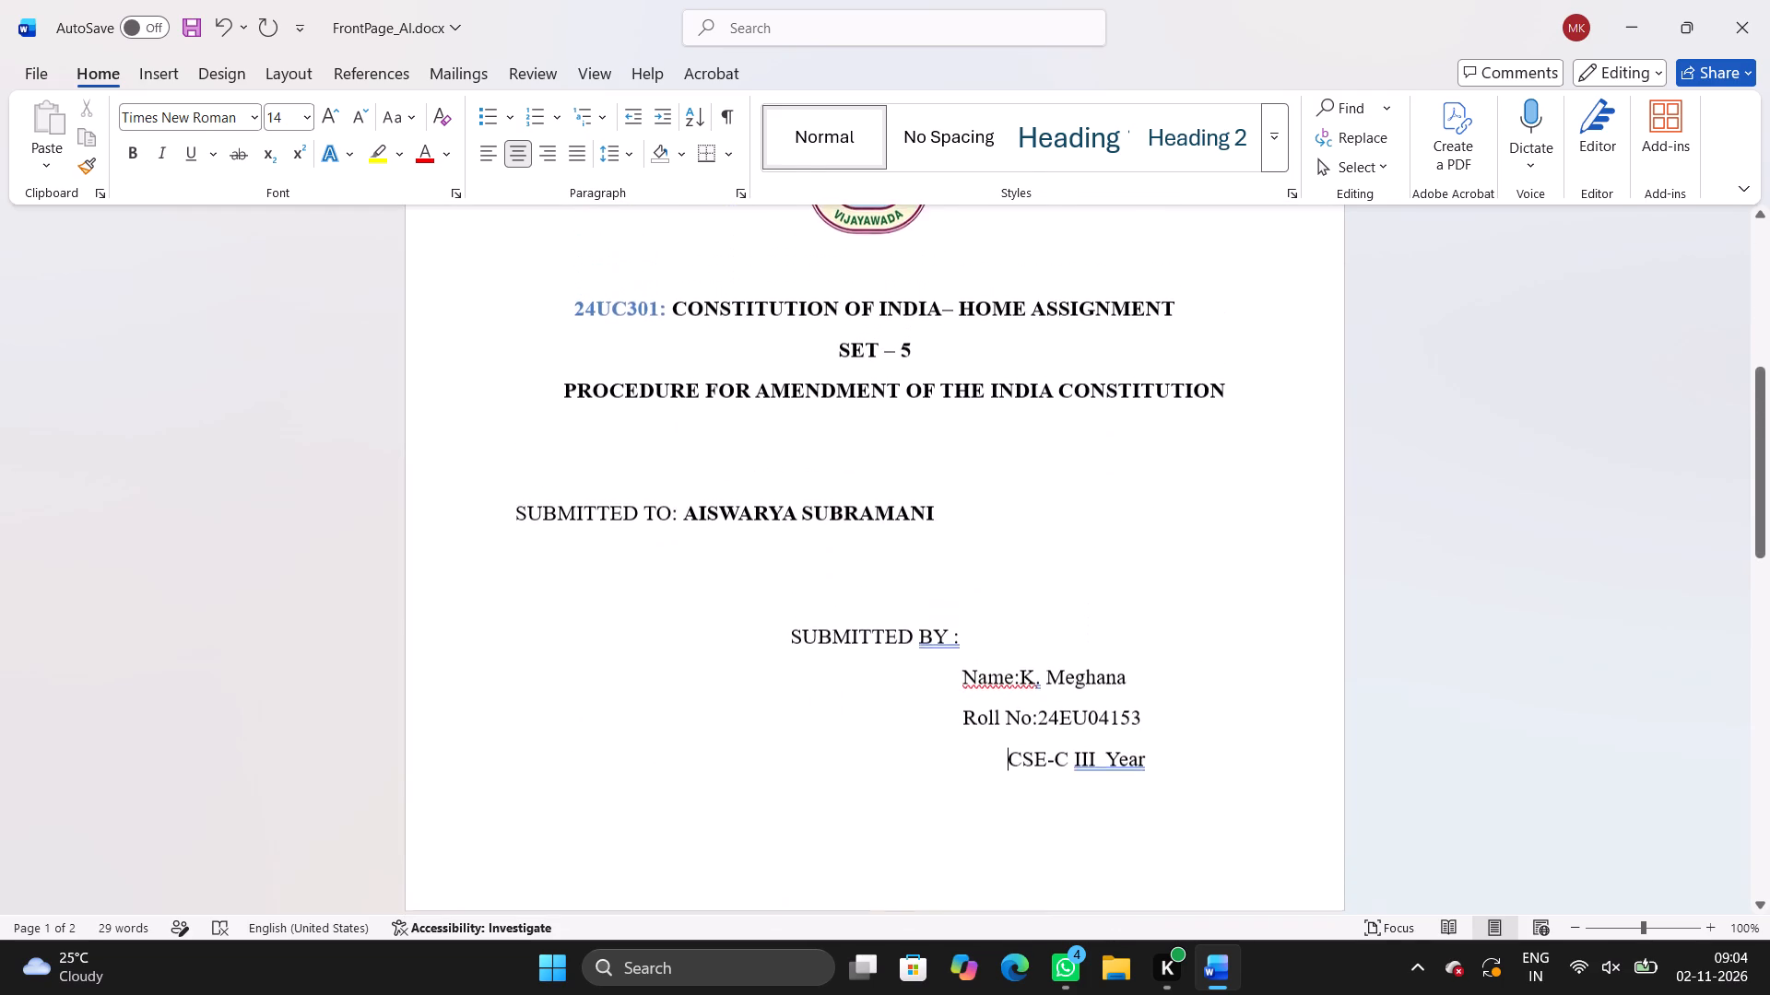
scroll(738, 476, "up", 3)
Add the text DATE OF SUBMISSION:02-11-2026 to the page header above the college logo and return to the body.
left_click(549, 303)
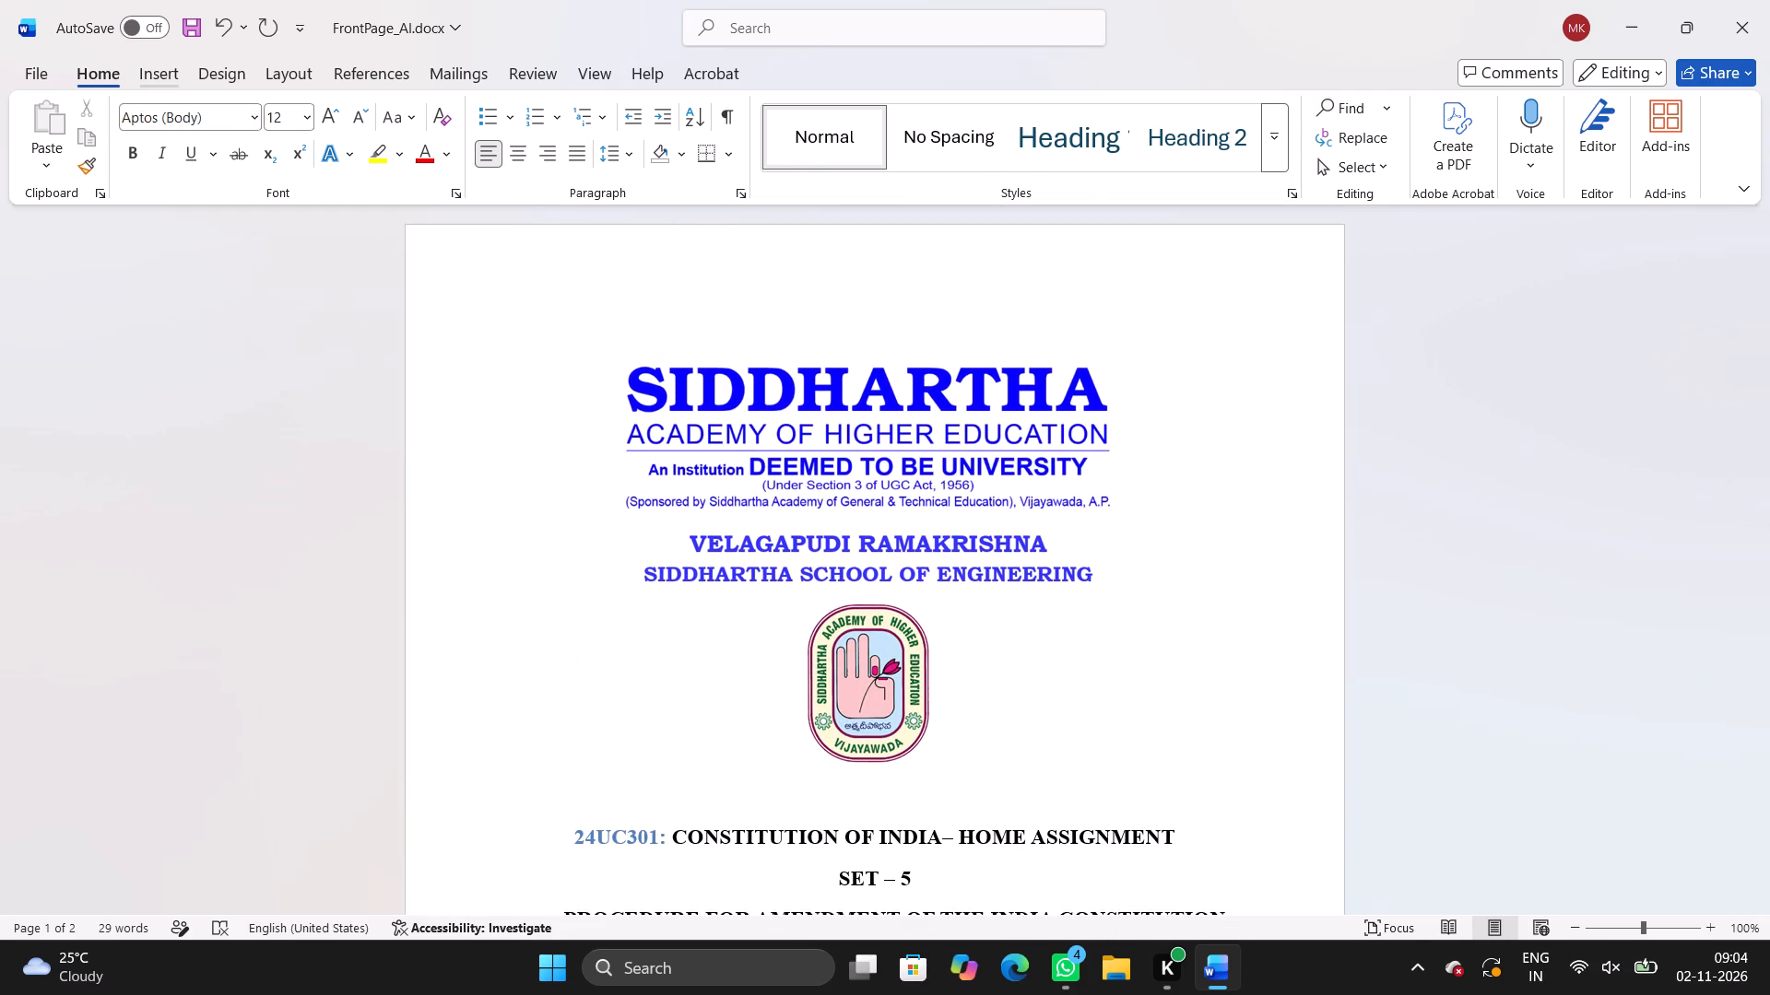
left_click(461, 265)
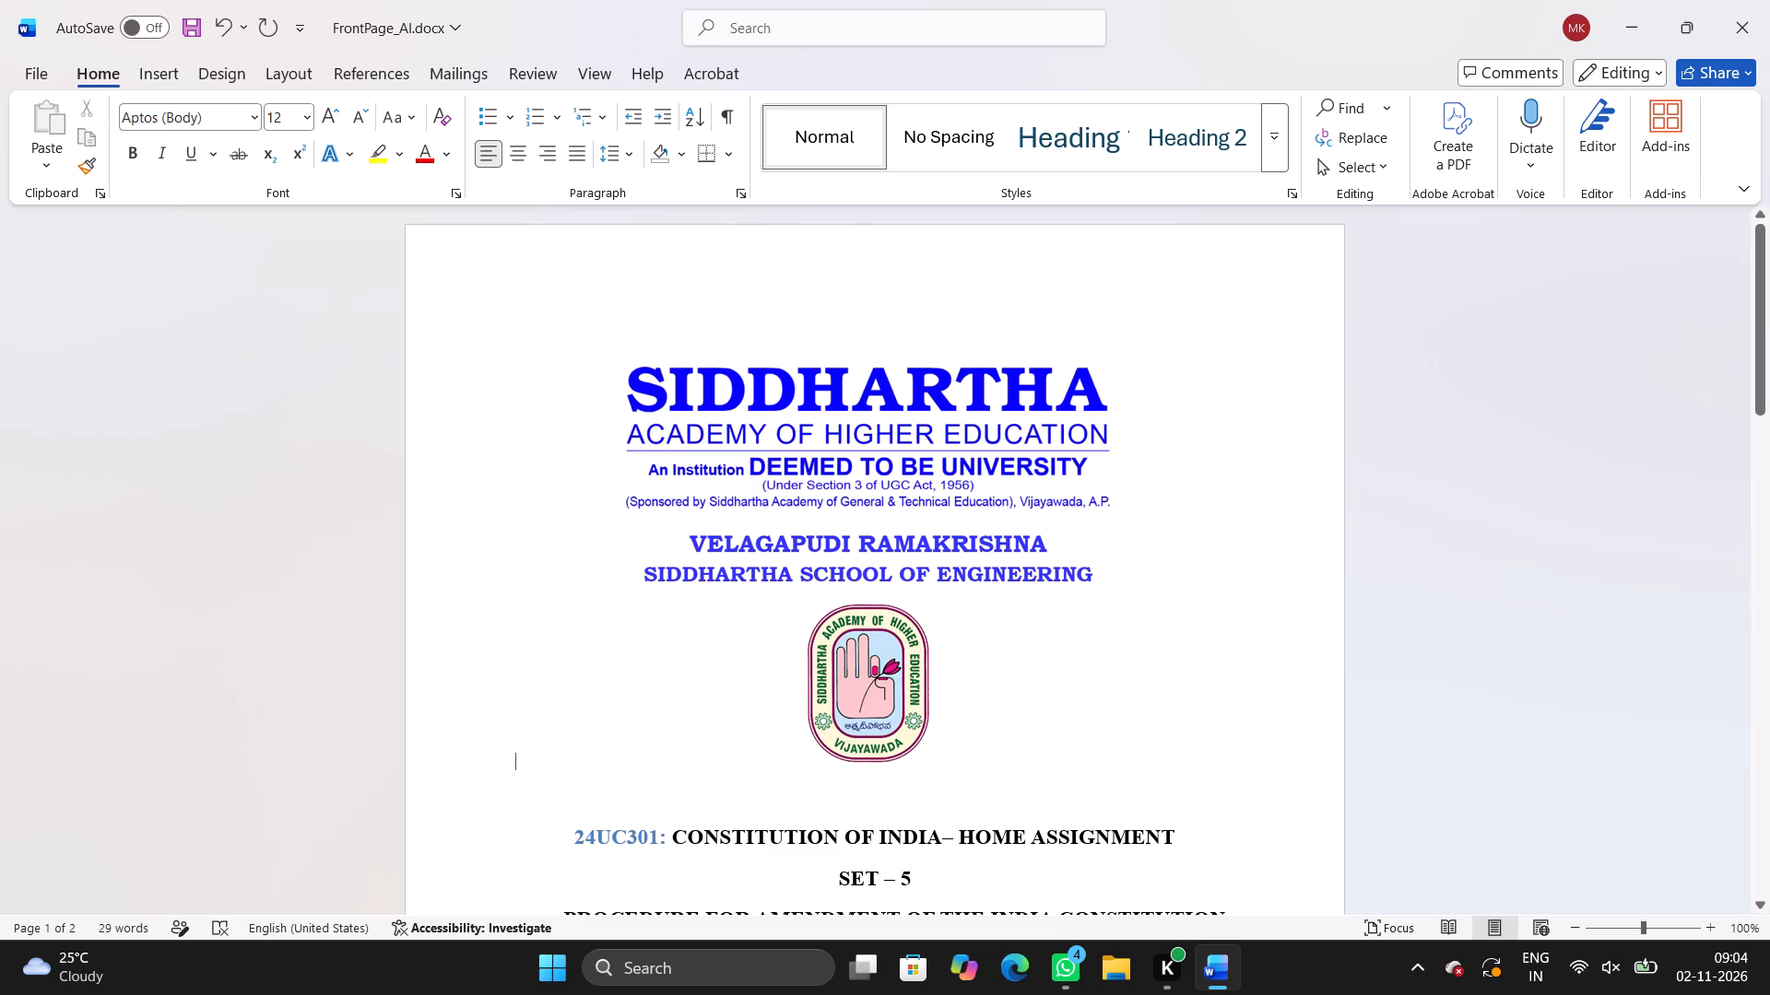
left_click(487, 285)
double_click(487, 285)
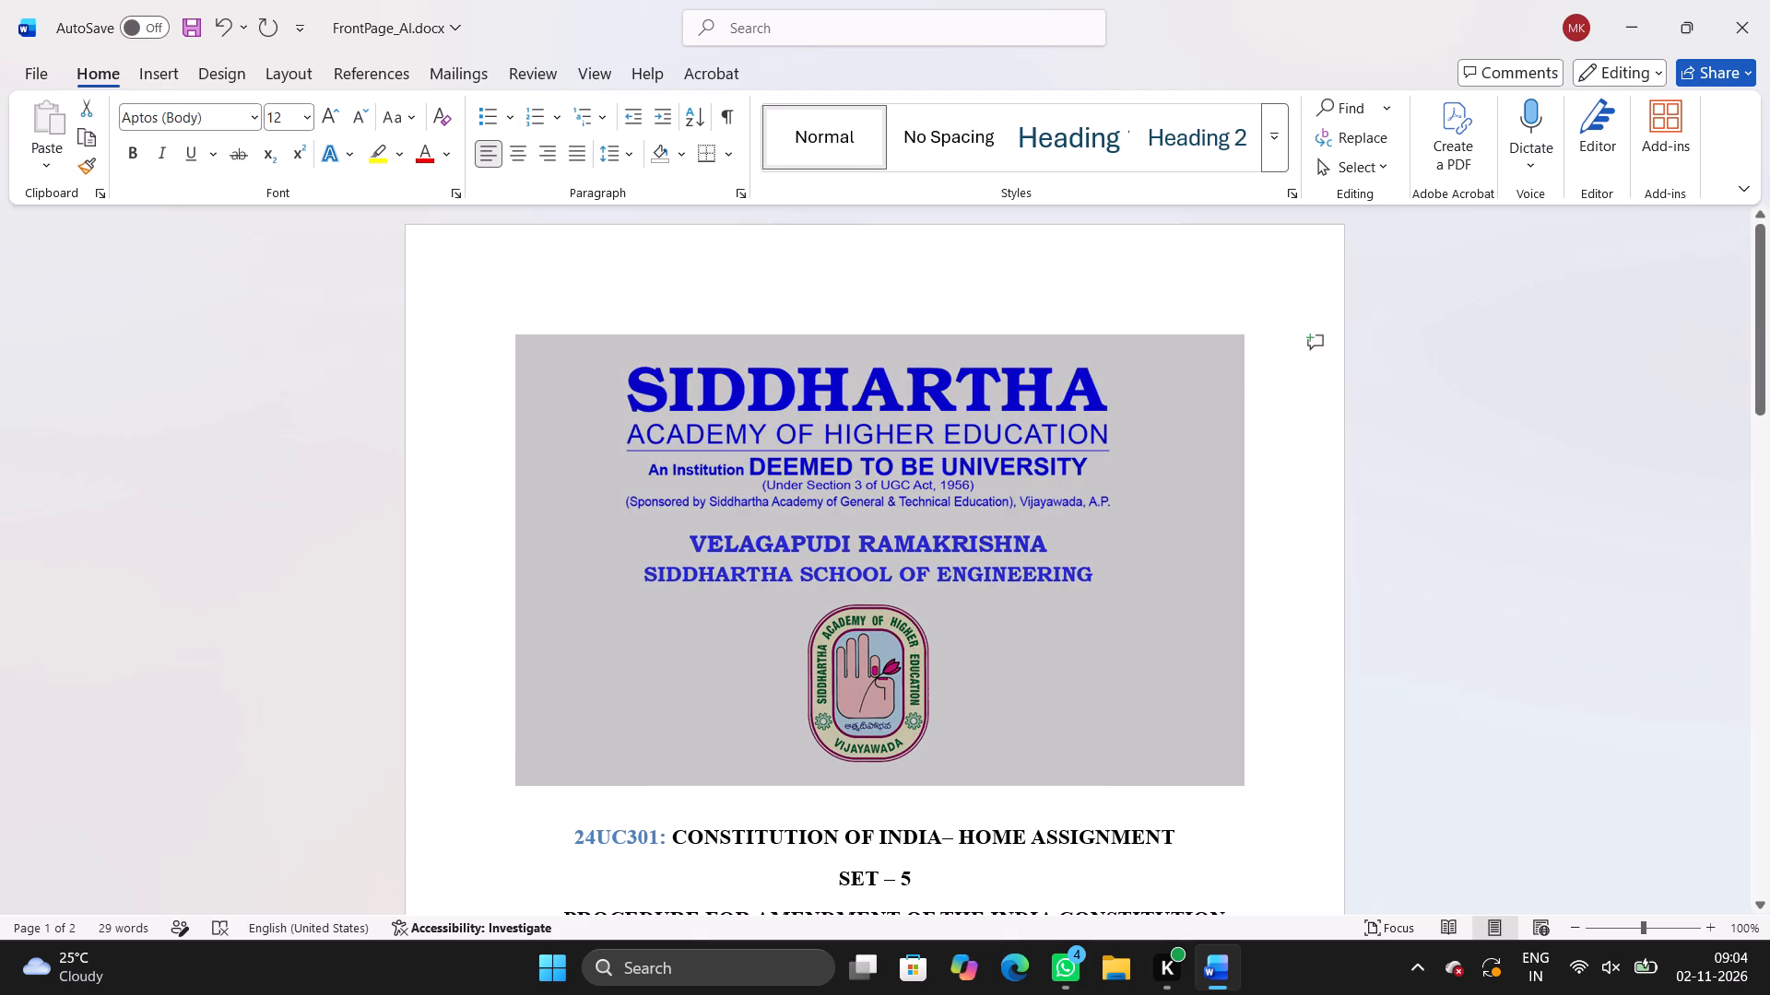
type("DA")
type("TE")
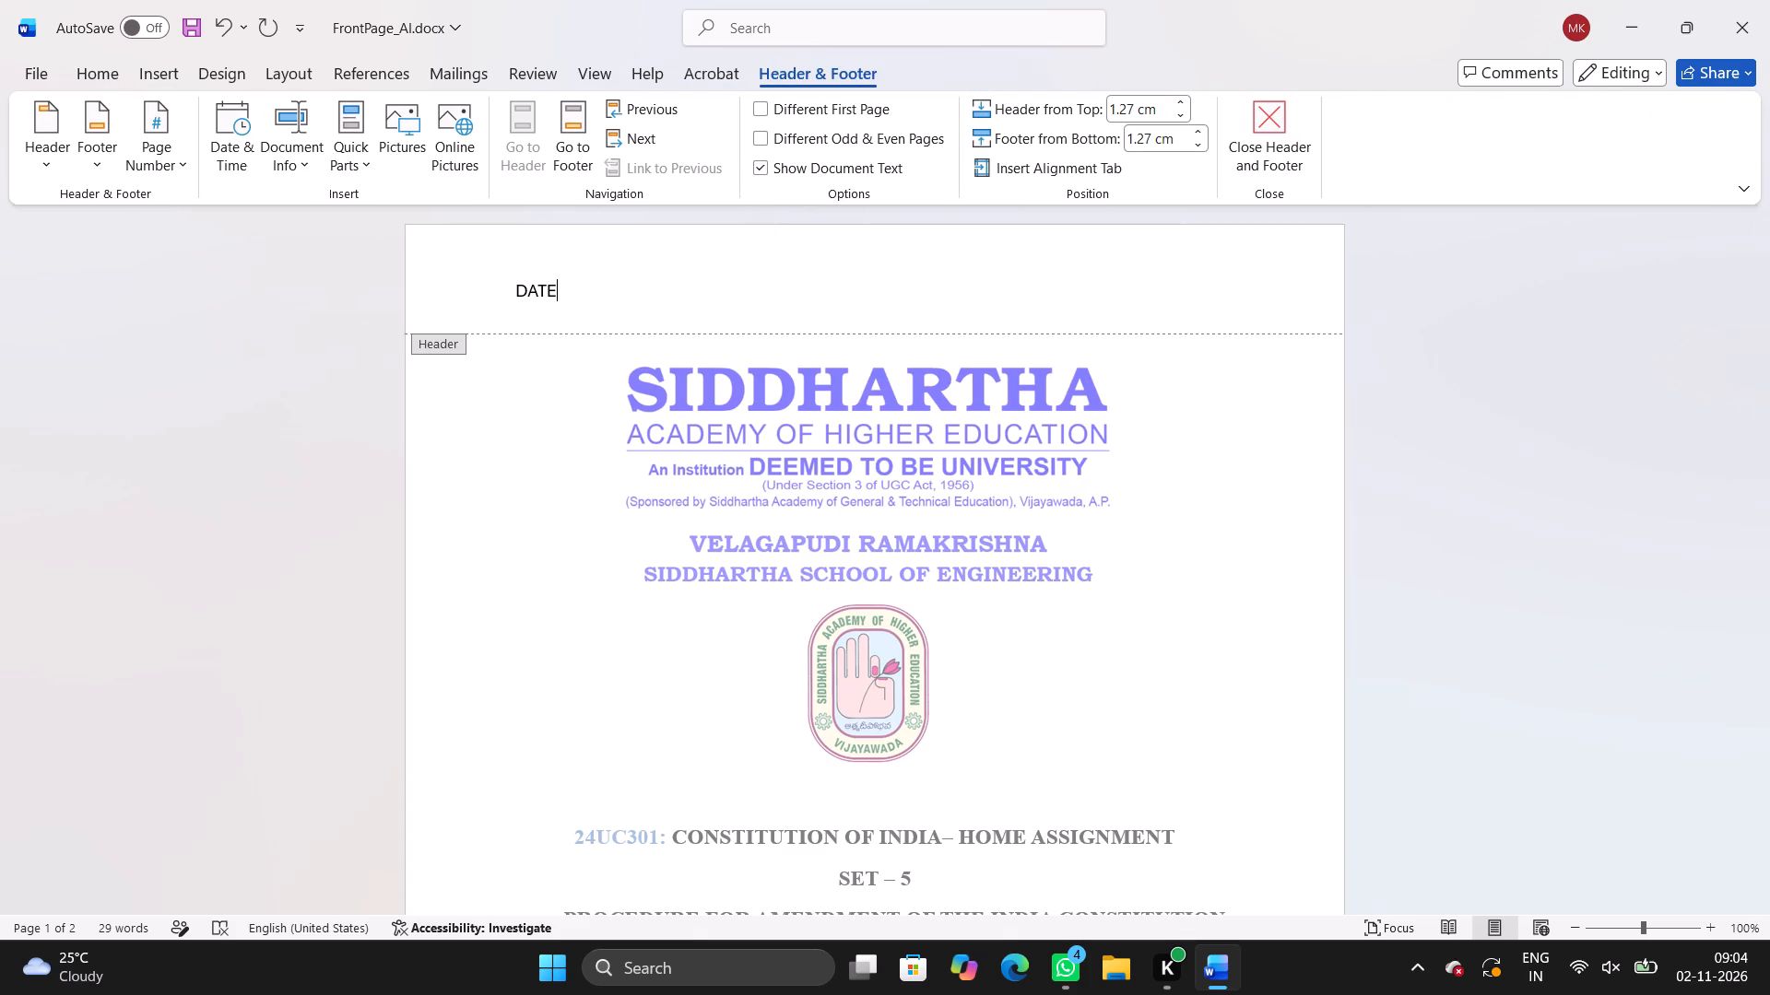
key("shift+colon")
key("BackSpace")
key("space")
type("OF SUBMISSION:")
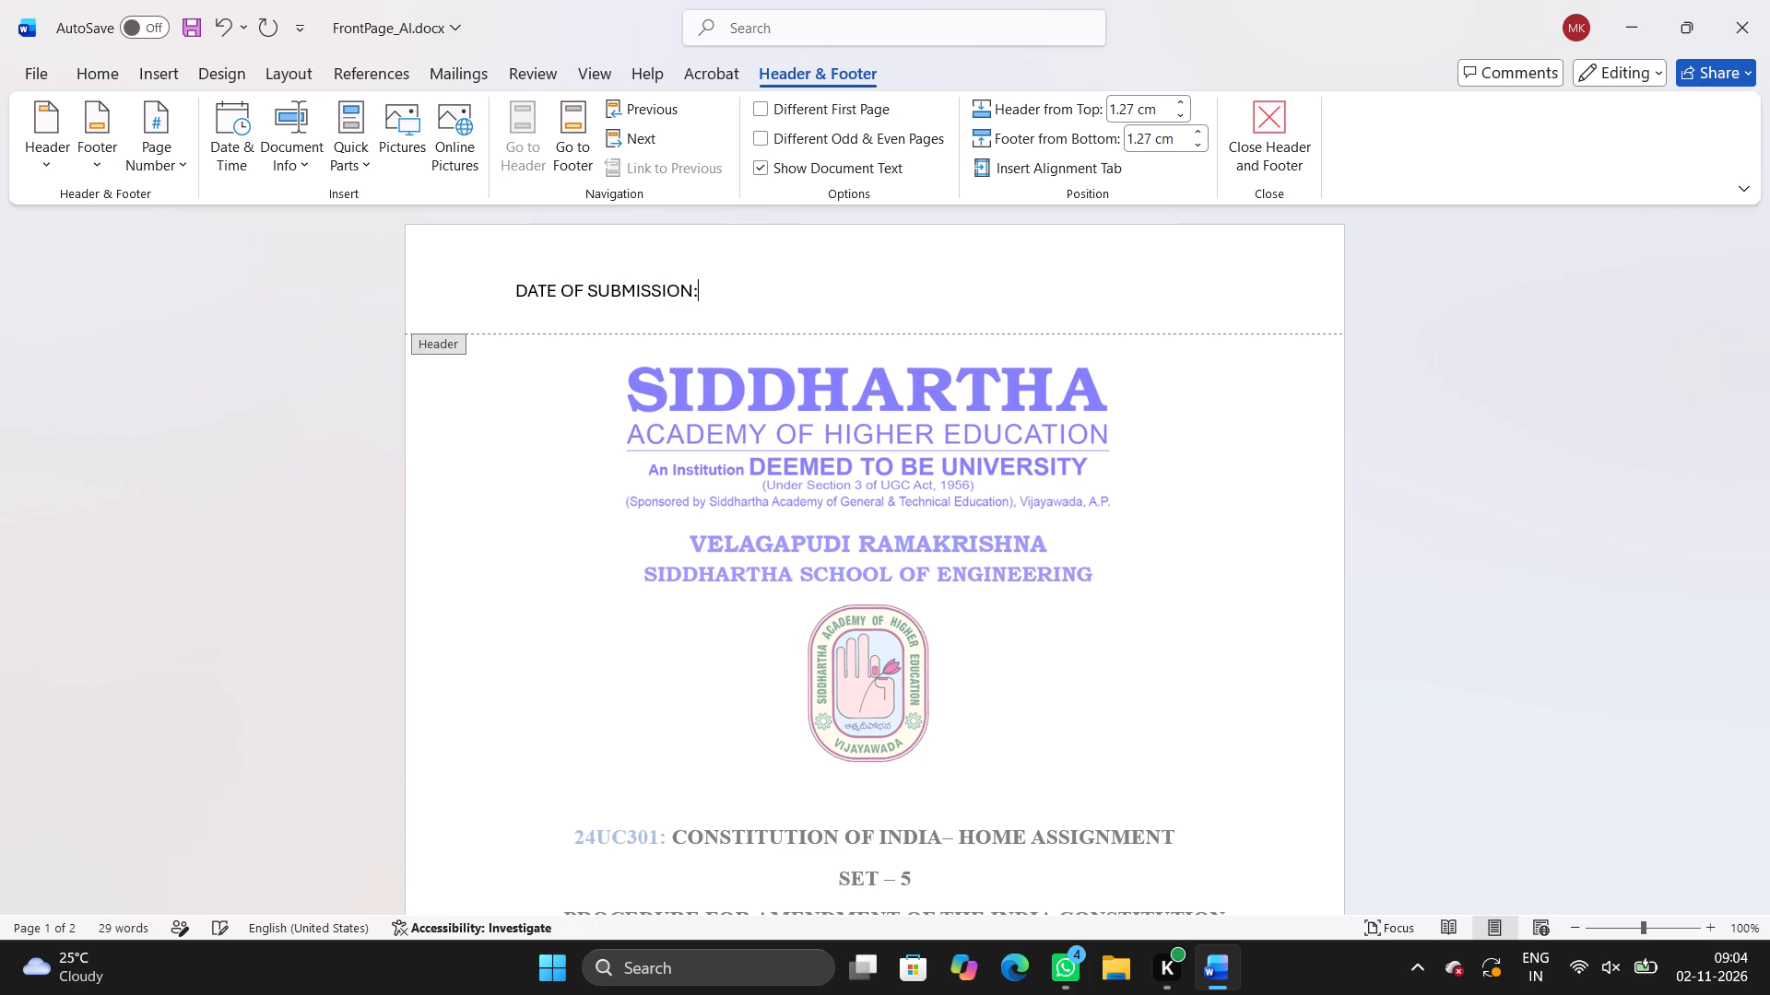
type("2-")
key("BackSpace")
key("BackSpace")
type("02-11-")
type("202")
key("6")
left_click(469, 481)
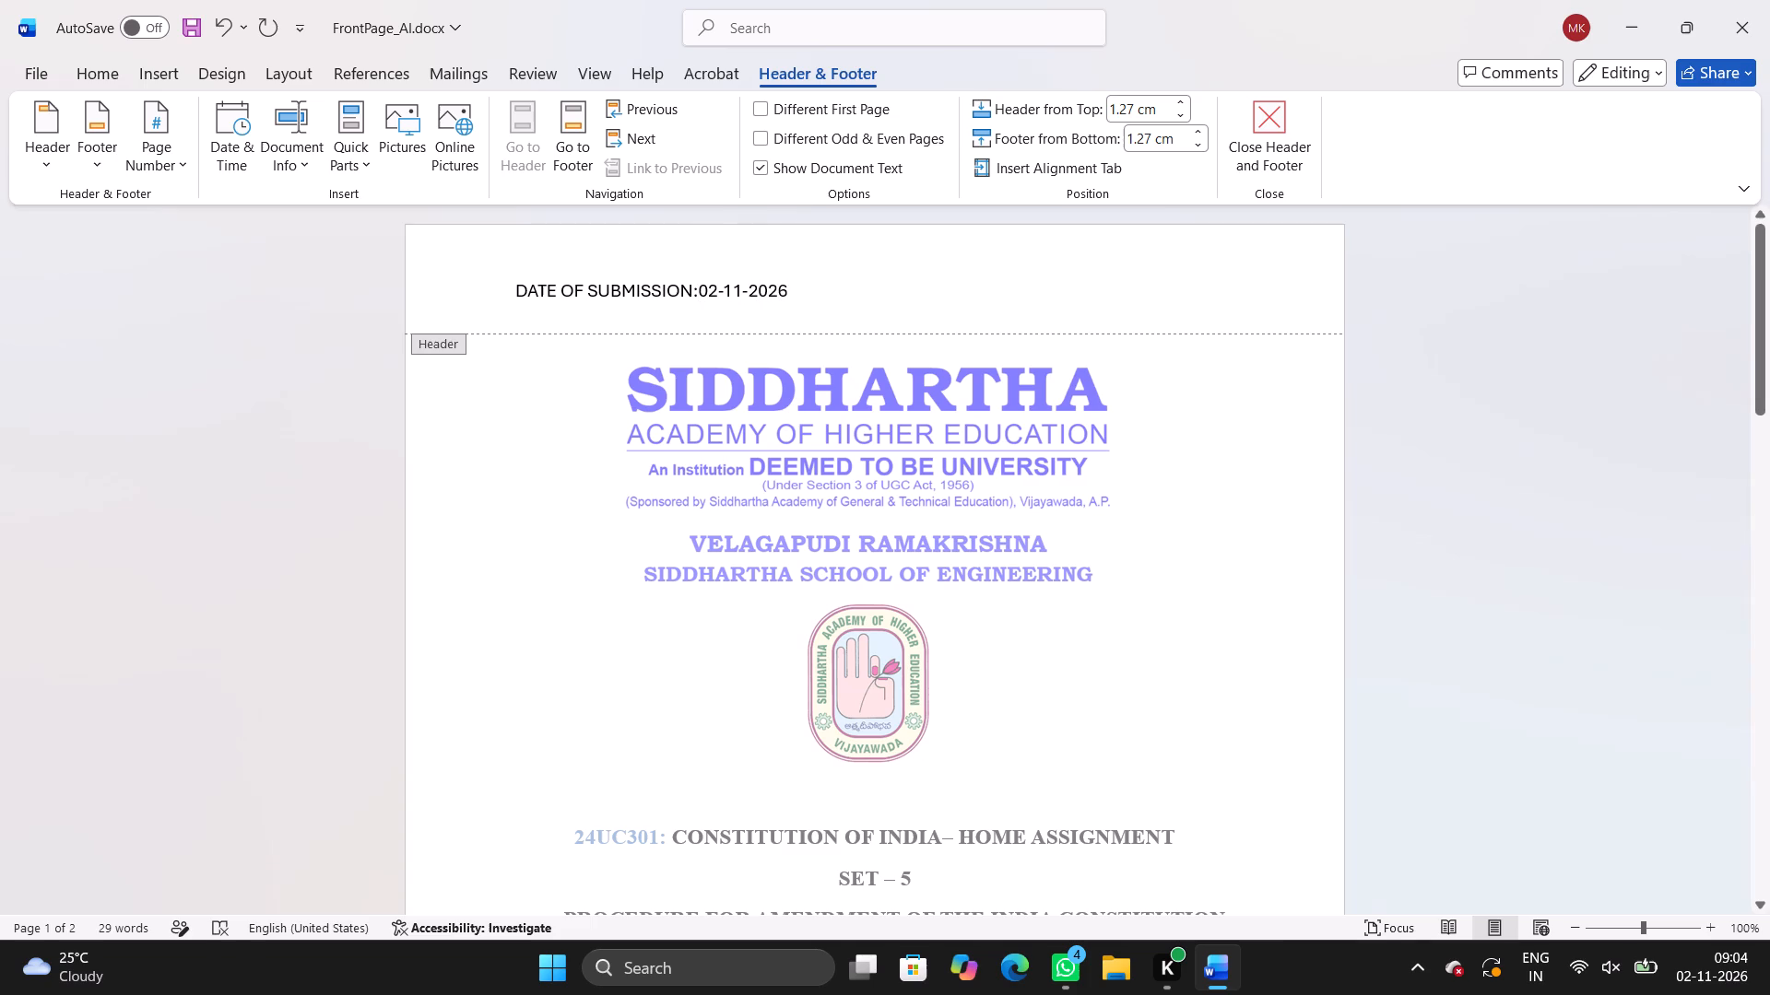
double_click(469, 481)
Reopen the page header and make the DATE OF SUBMISSION label bold, leaving out the date.
left_click(787, 287)
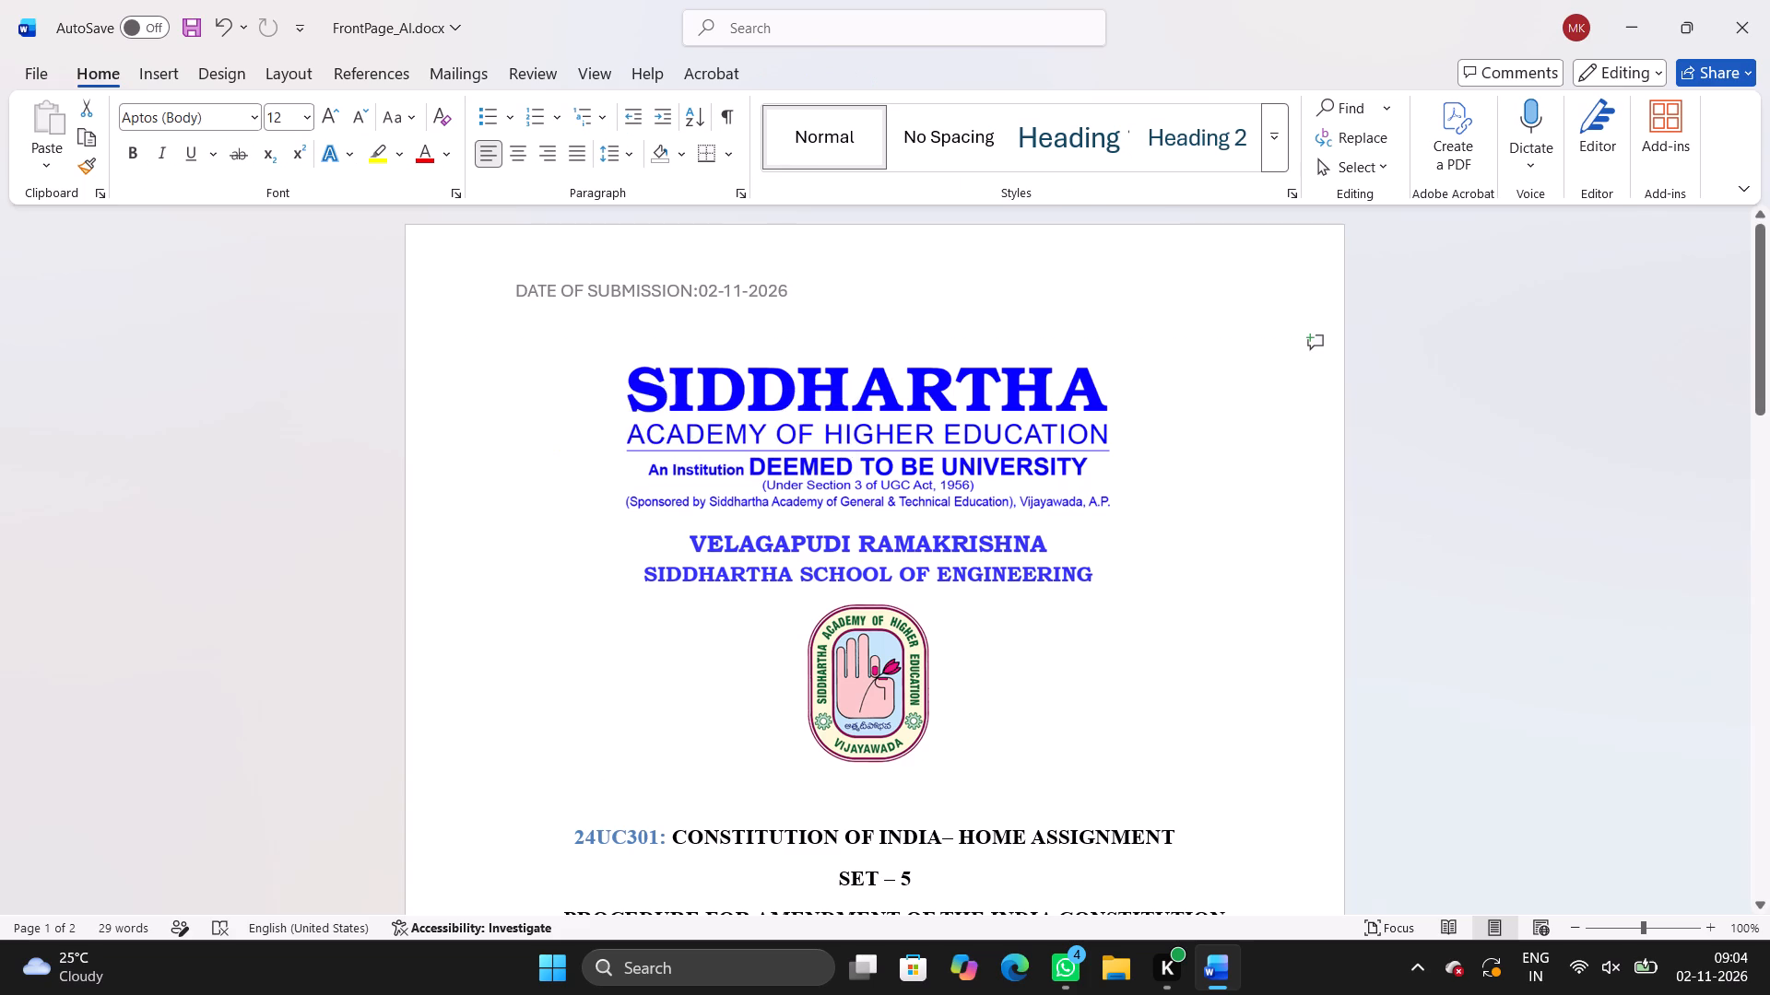
left_click_drag(787, 287, 712, 303)
left_click(712, 303)
left_click_drag(512, 289, 572, 290)
double_click(572, 290)
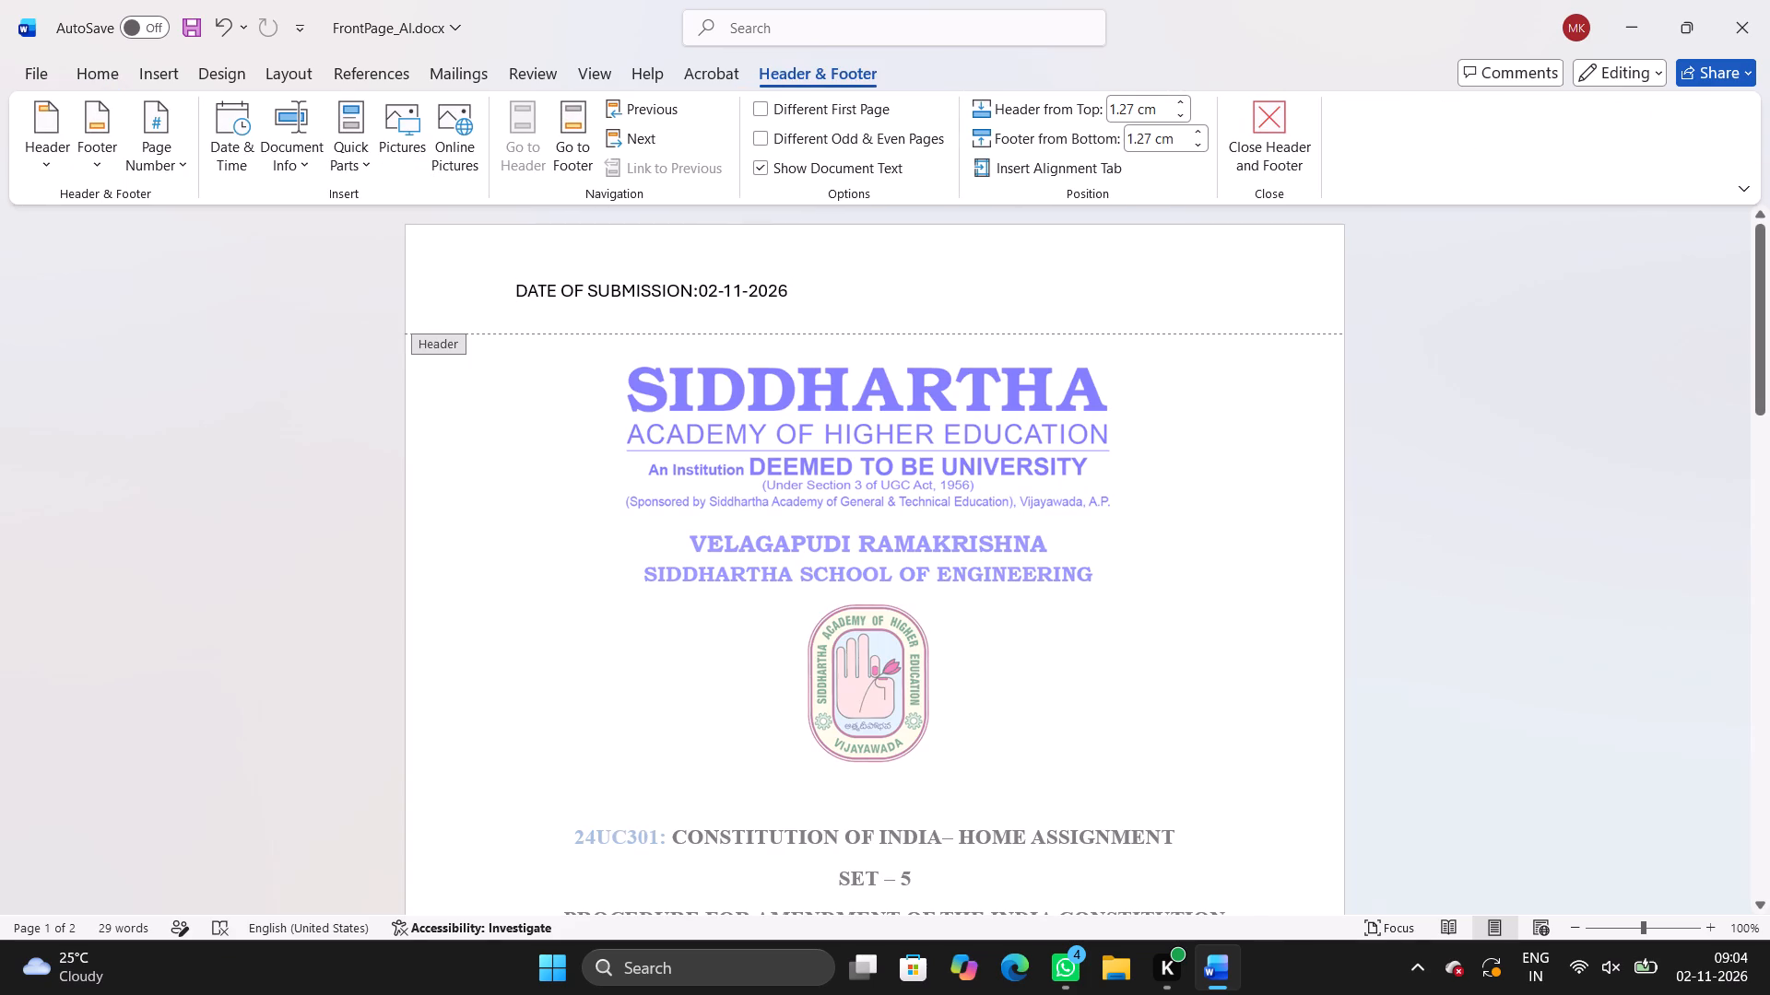
left_click_drag(691, 292, 526, 288)
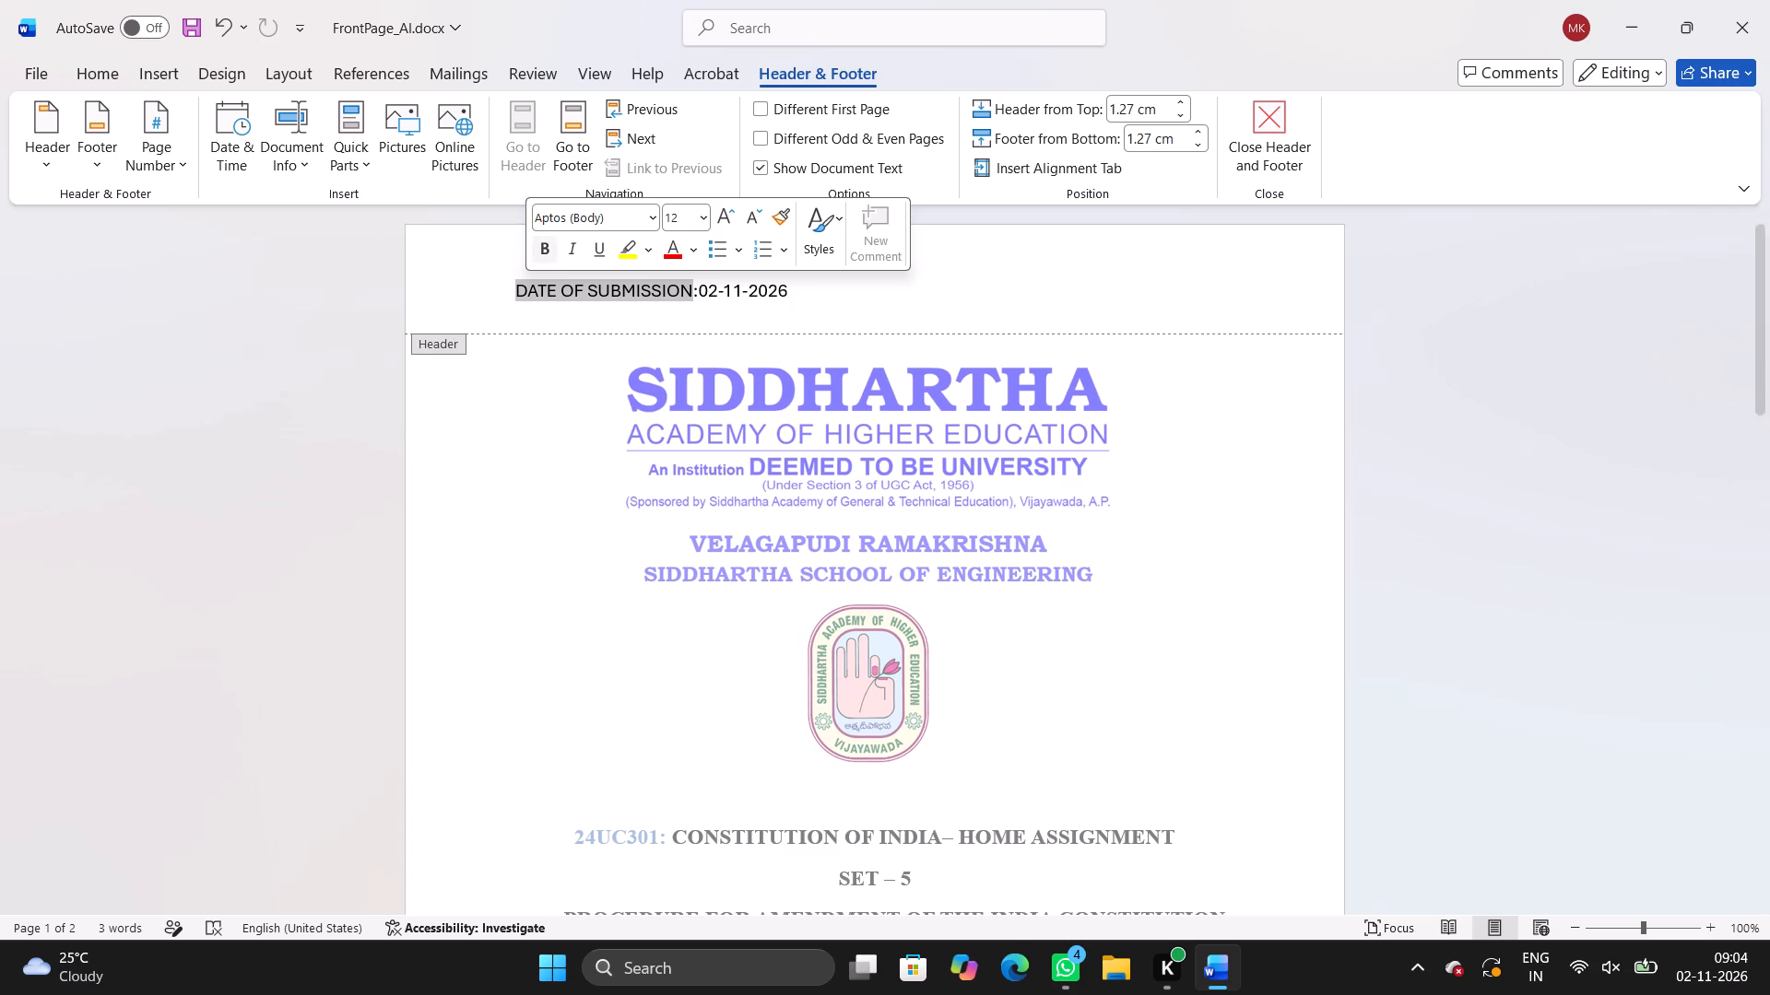
left_click(541, 245)
left_click(924, 287)
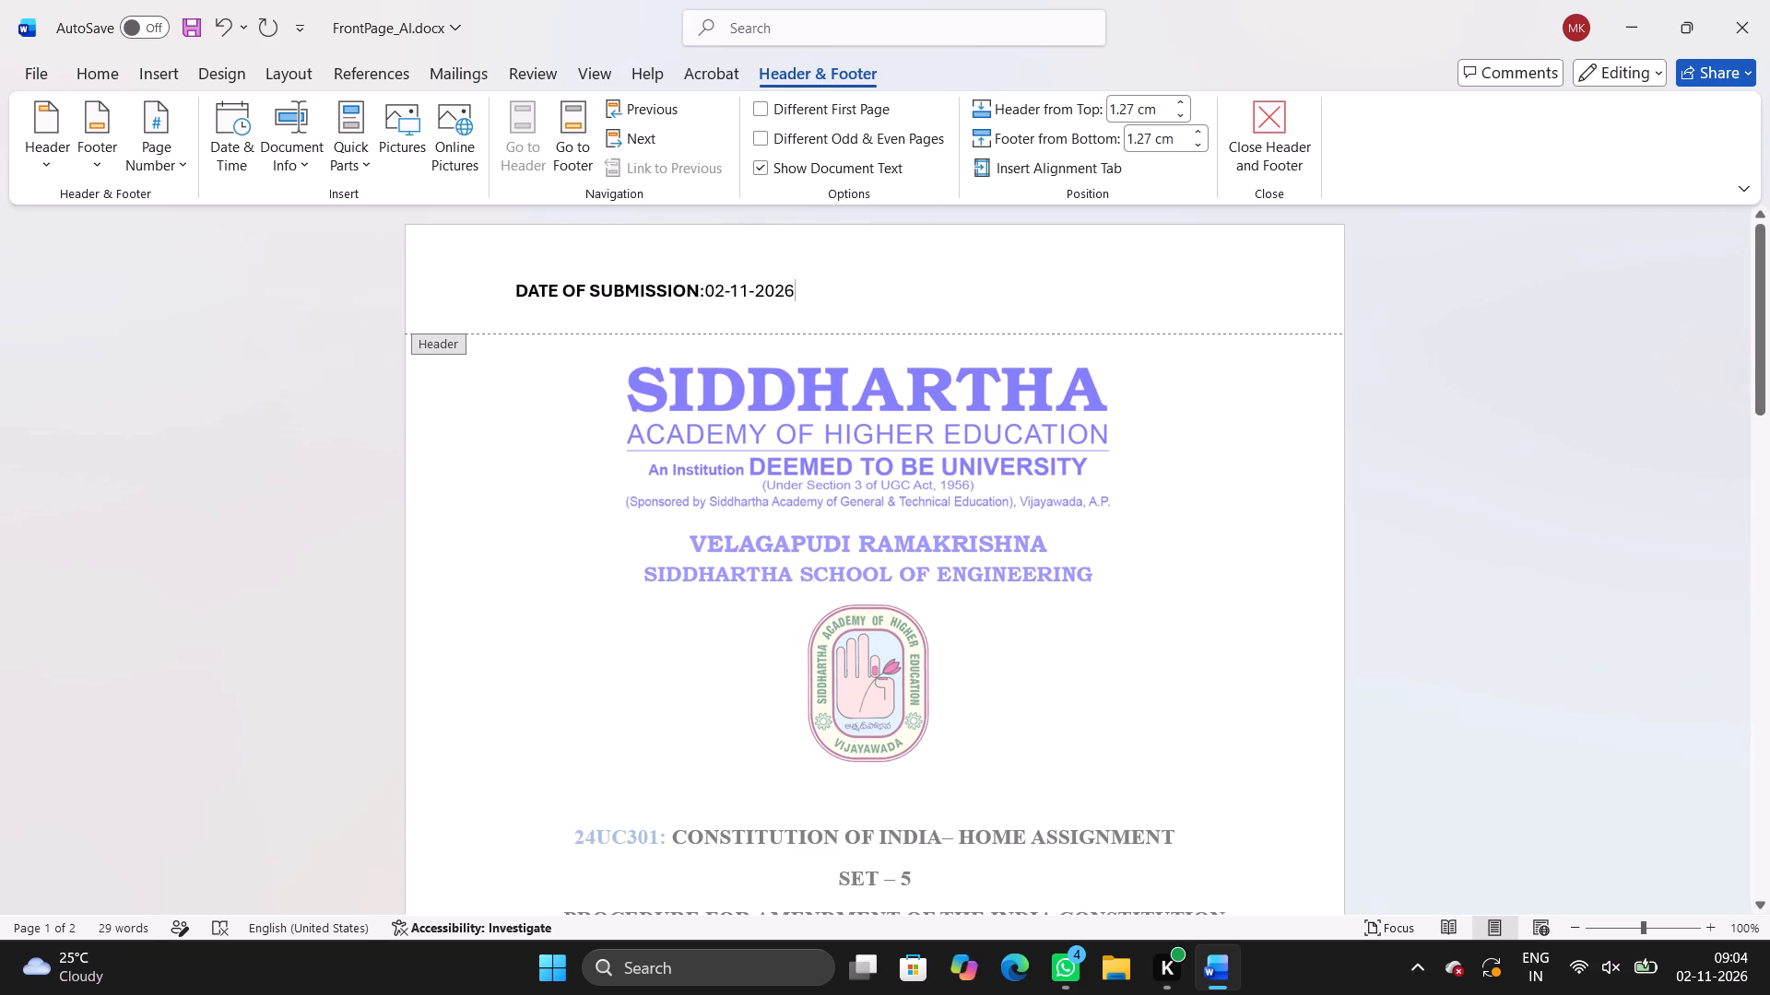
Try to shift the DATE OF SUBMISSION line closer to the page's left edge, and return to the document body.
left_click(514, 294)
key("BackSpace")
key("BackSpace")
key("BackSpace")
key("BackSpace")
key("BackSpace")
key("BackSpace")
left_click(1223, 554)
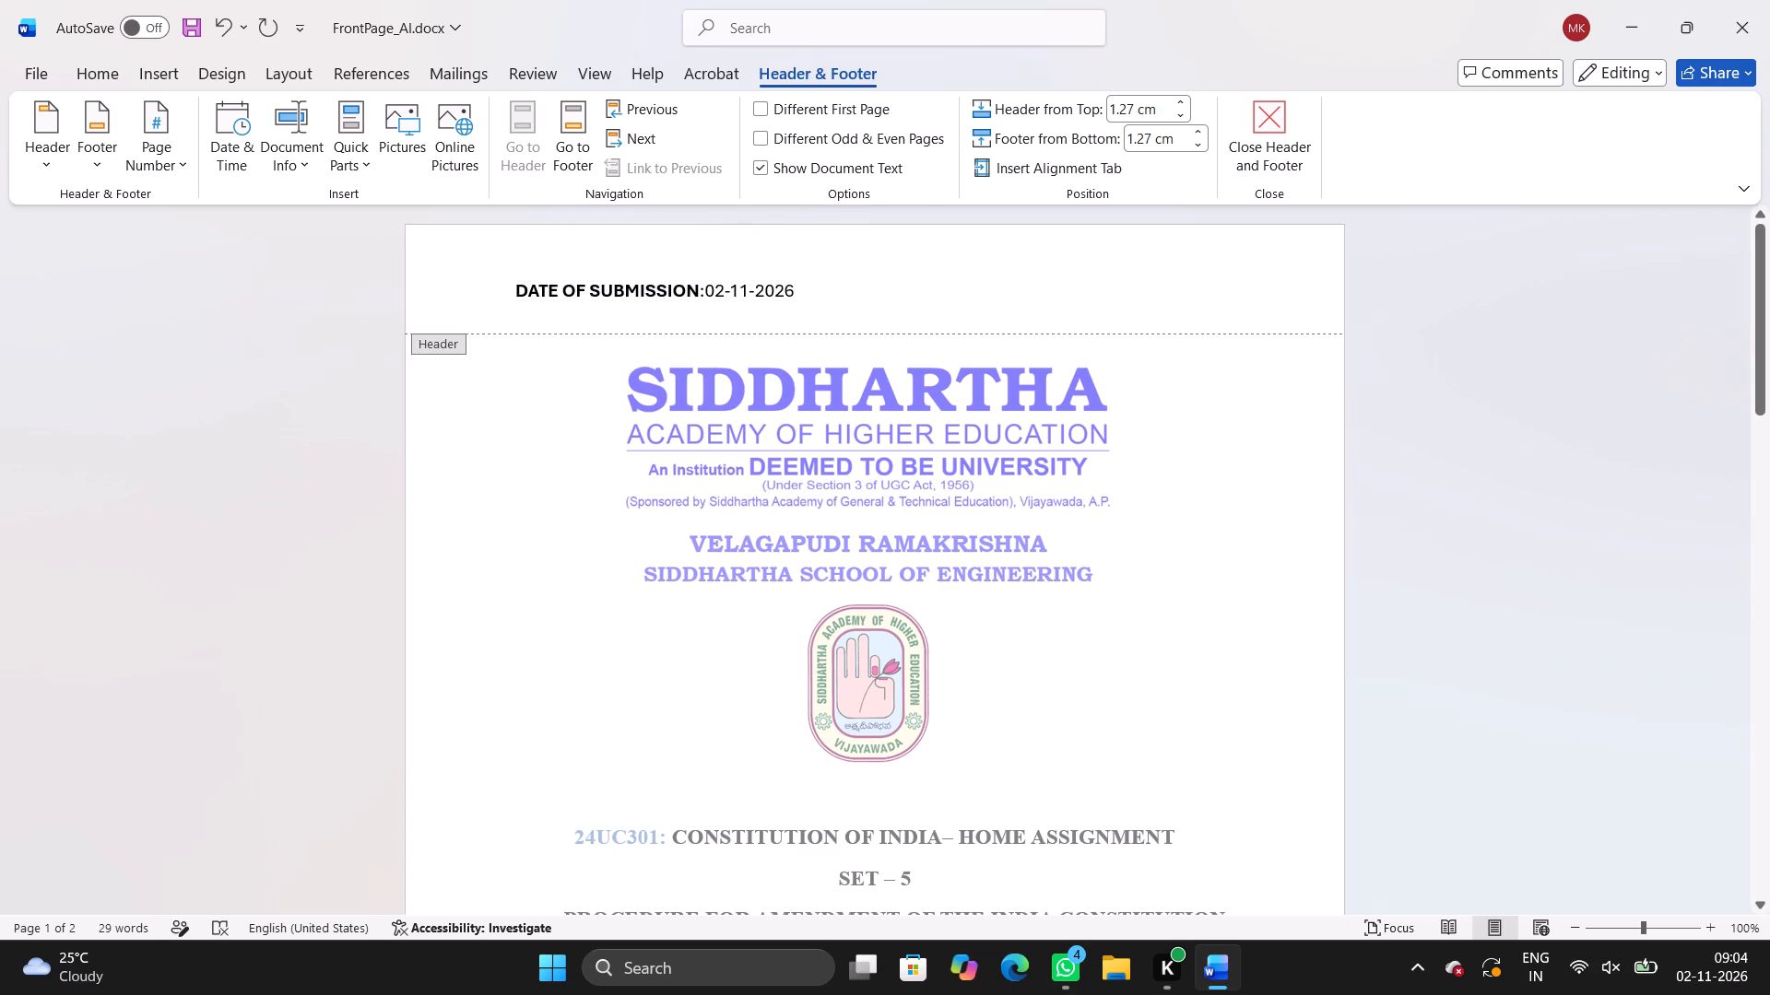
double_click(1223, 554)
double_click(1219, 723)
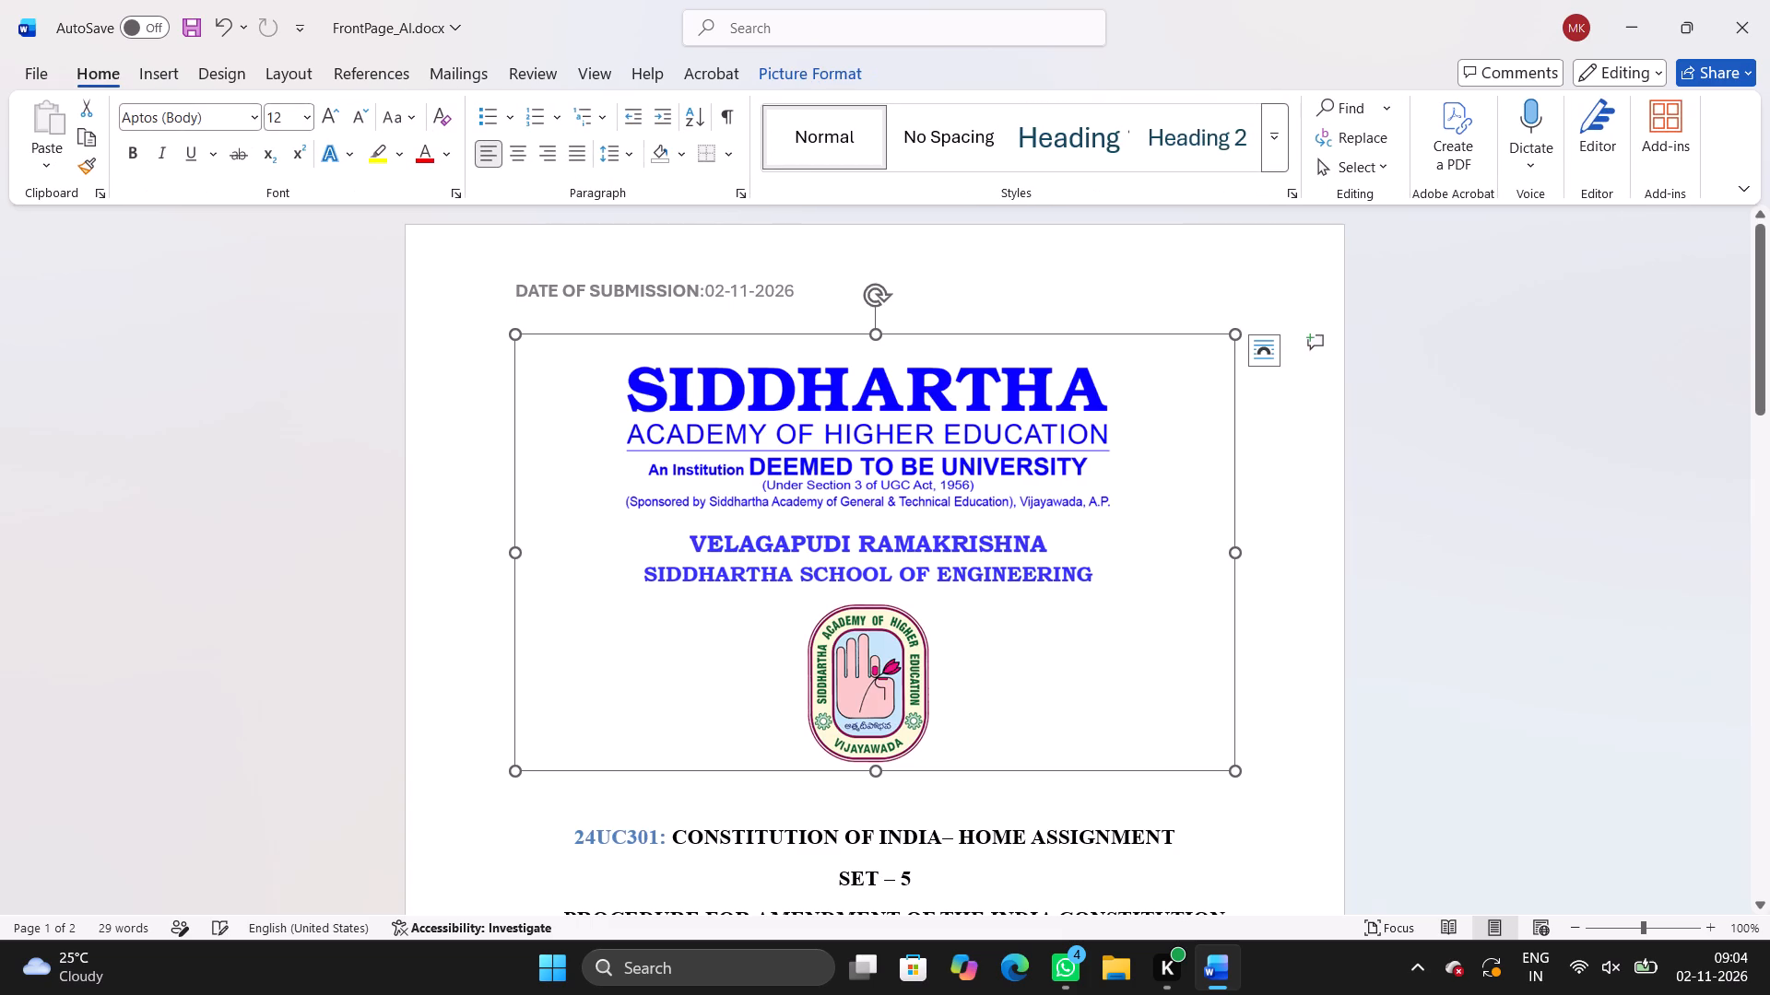
Remove the blank second page after the student details, keeping the word Year intact at the end of the class line.
double_click(1294, 812)
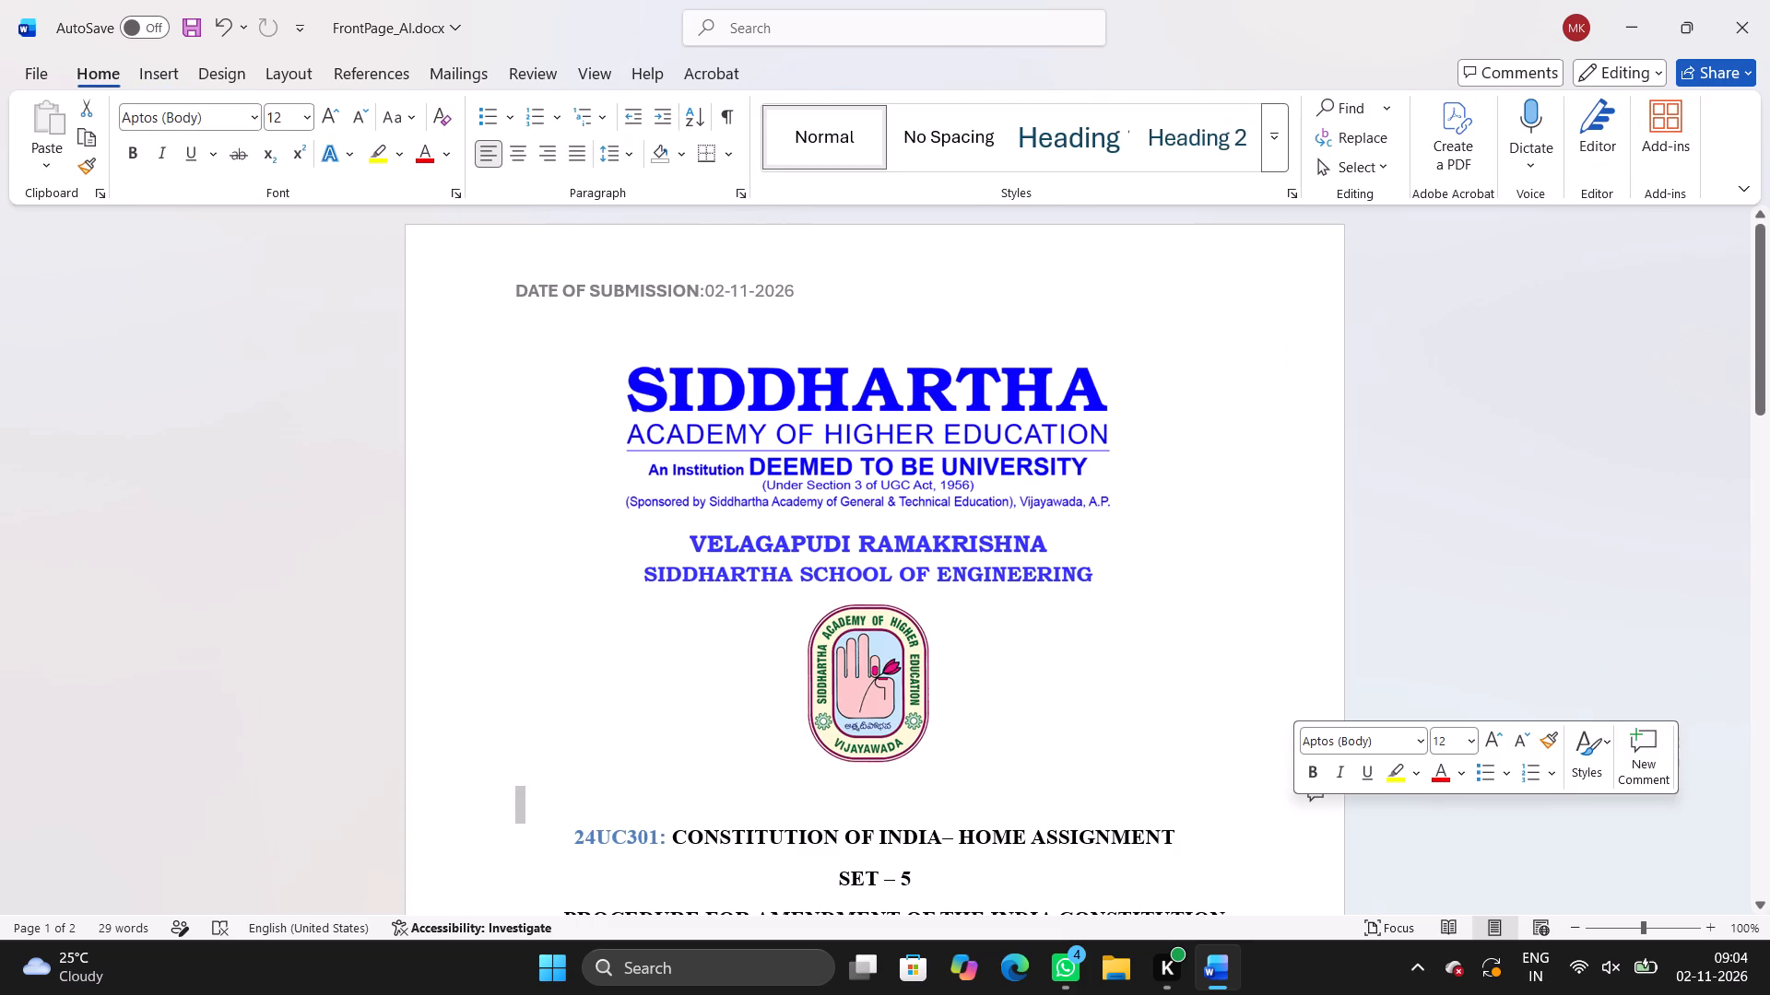
scroll(1174, 561, "down", 4)
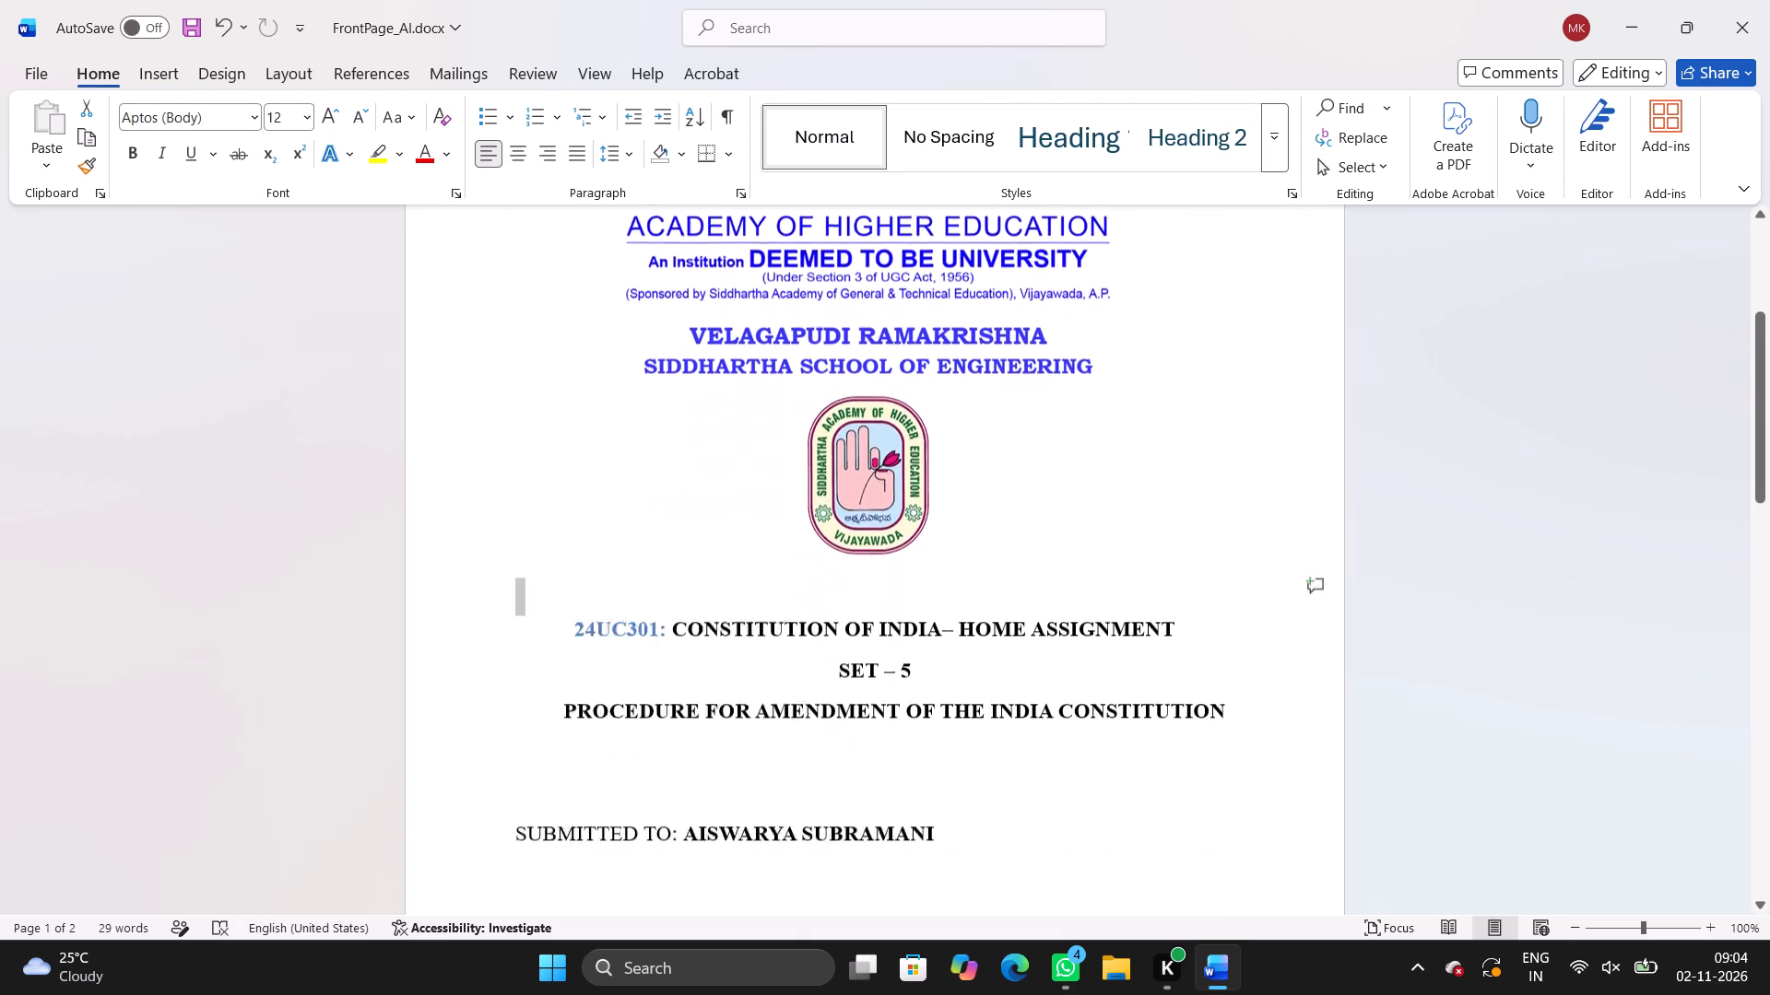
scroll(1174, 561, "down", 1)
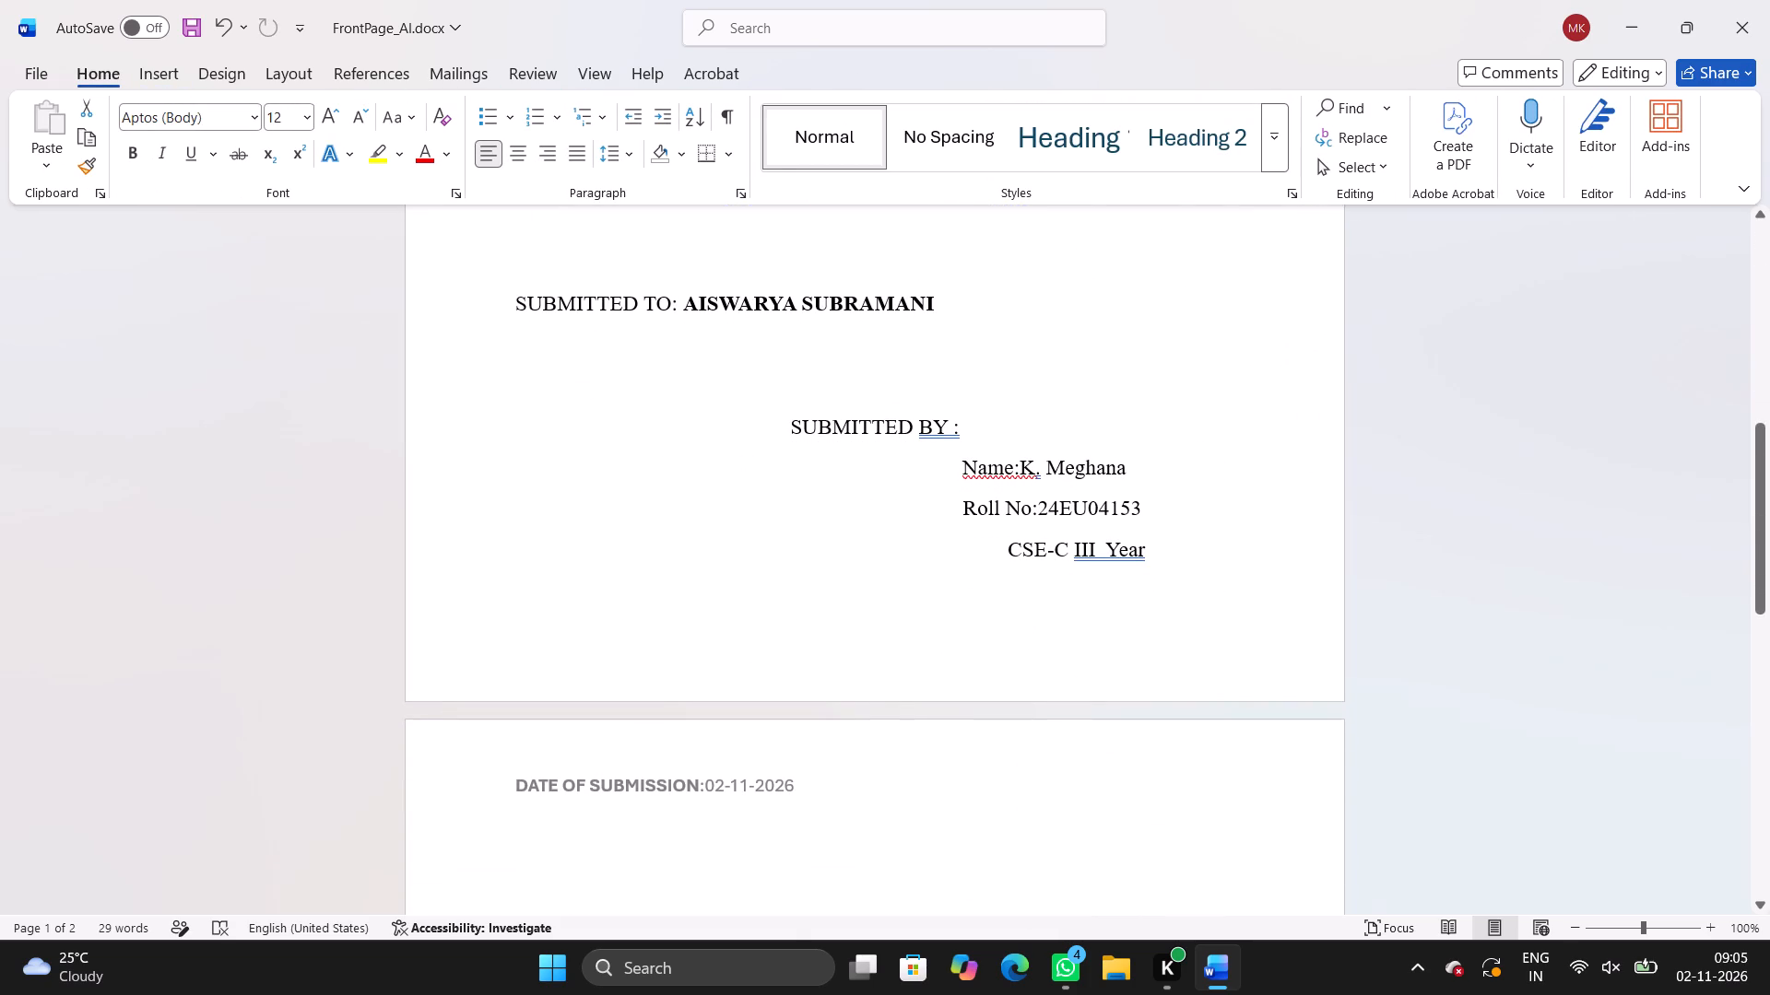
left_click(808, 785)
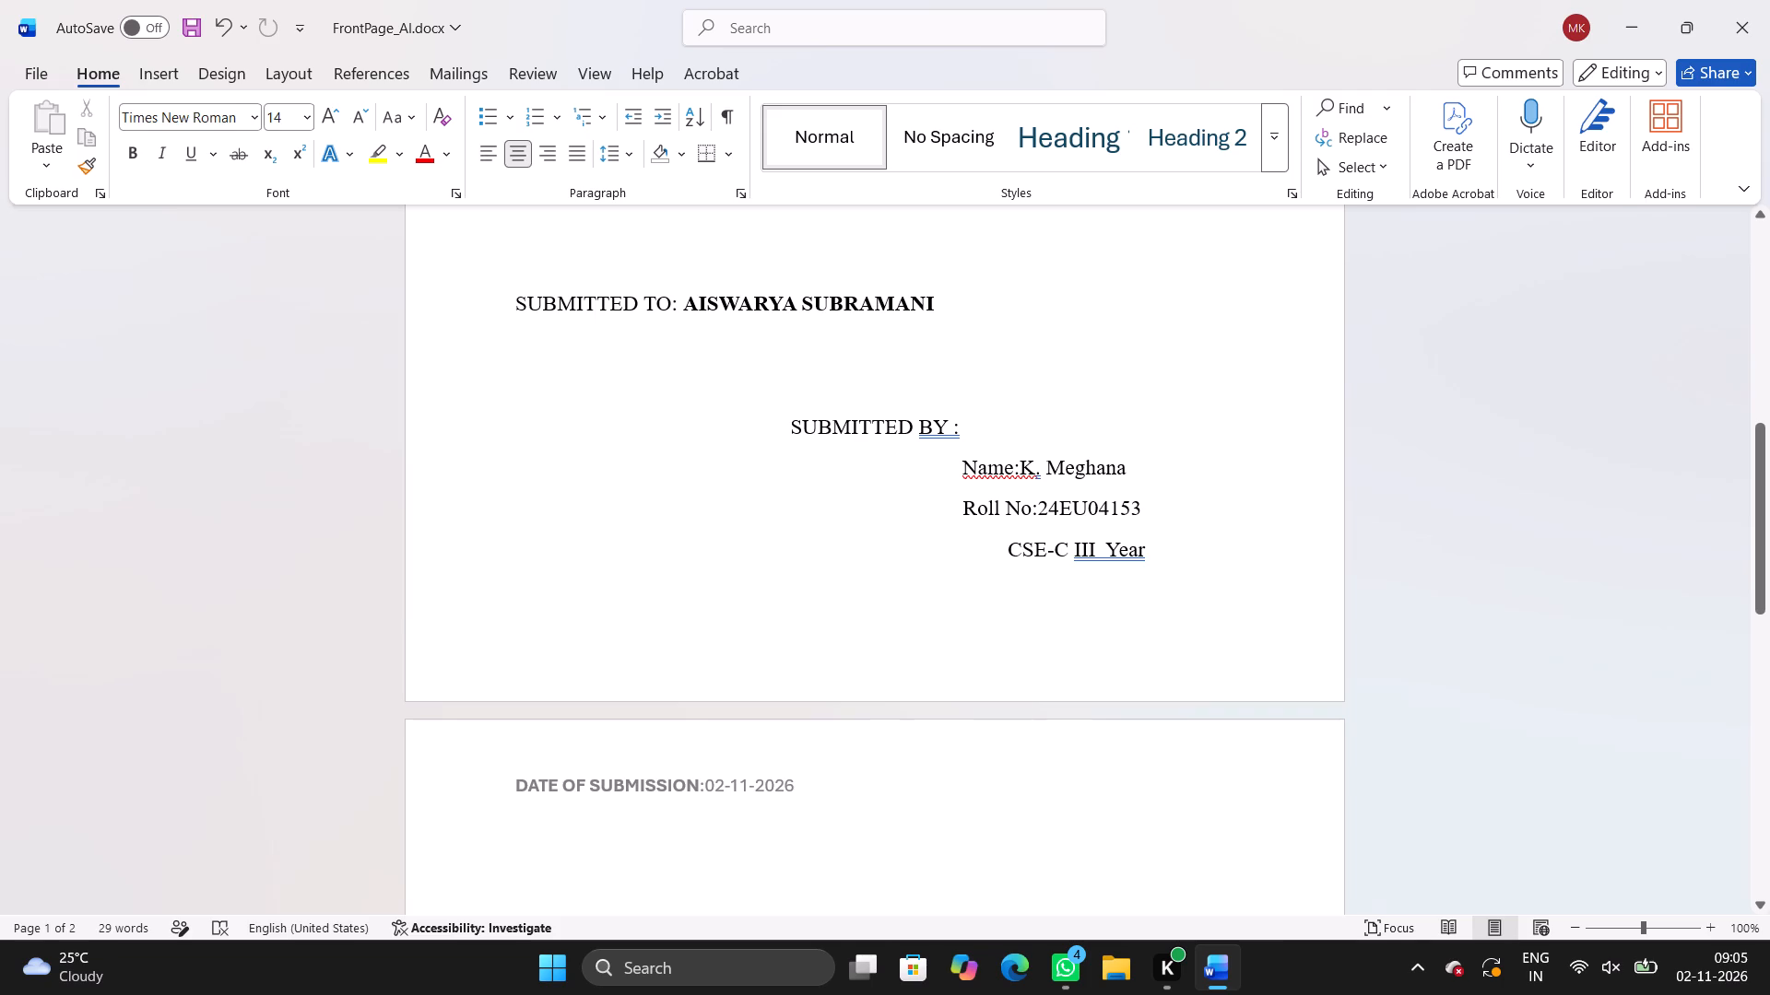
key("BackSpace")
key("BackSpace")
key("BackSpace")
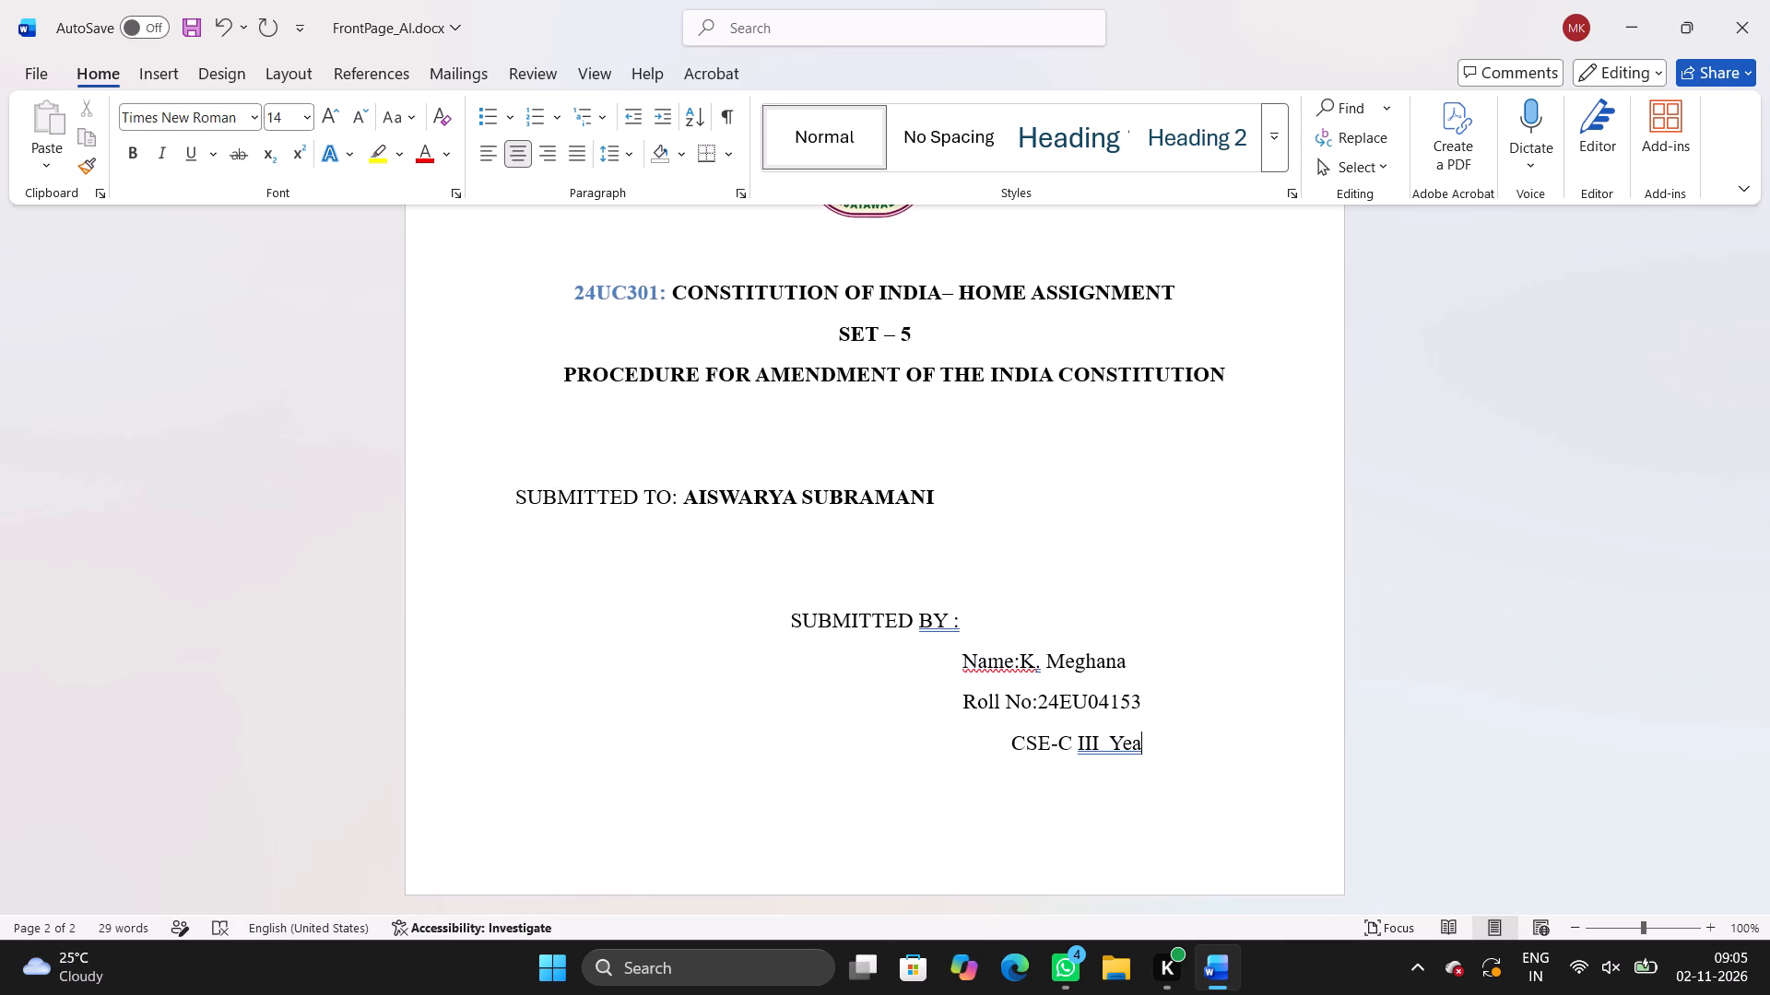
type("AR")
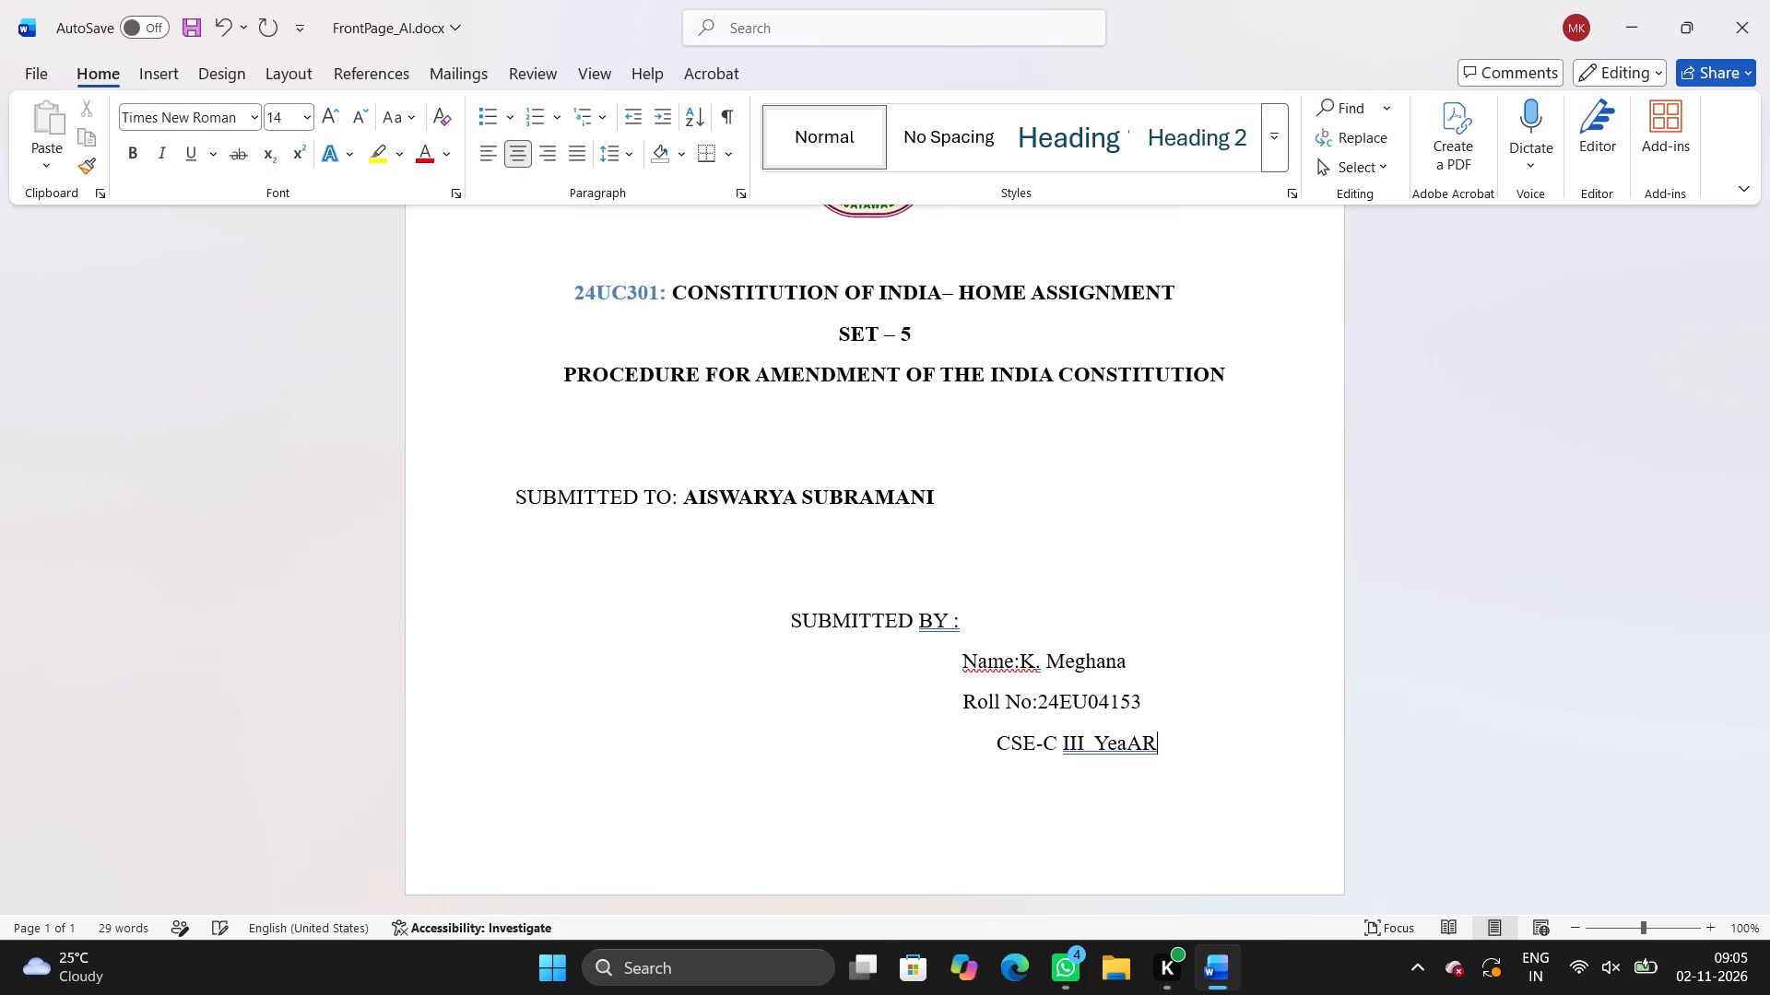
key("BackSpace")
key("BackSpace")
type("ar")
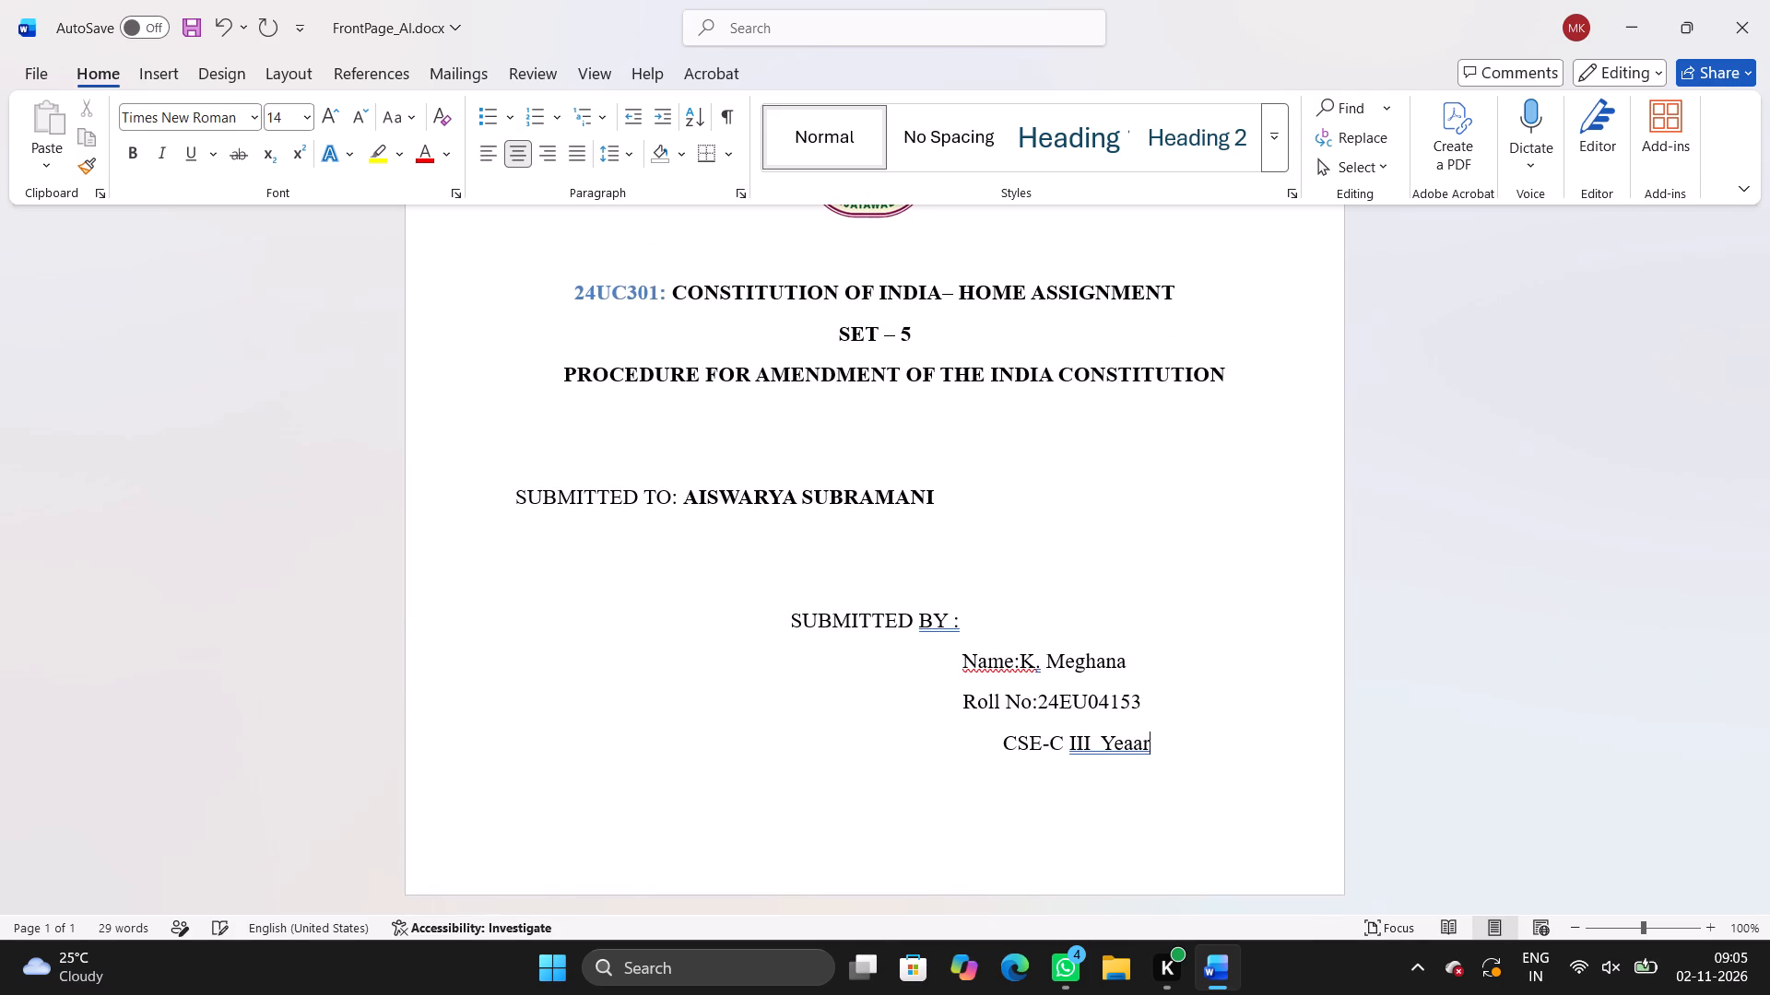
key("BackSpace")
key("BackSpace")
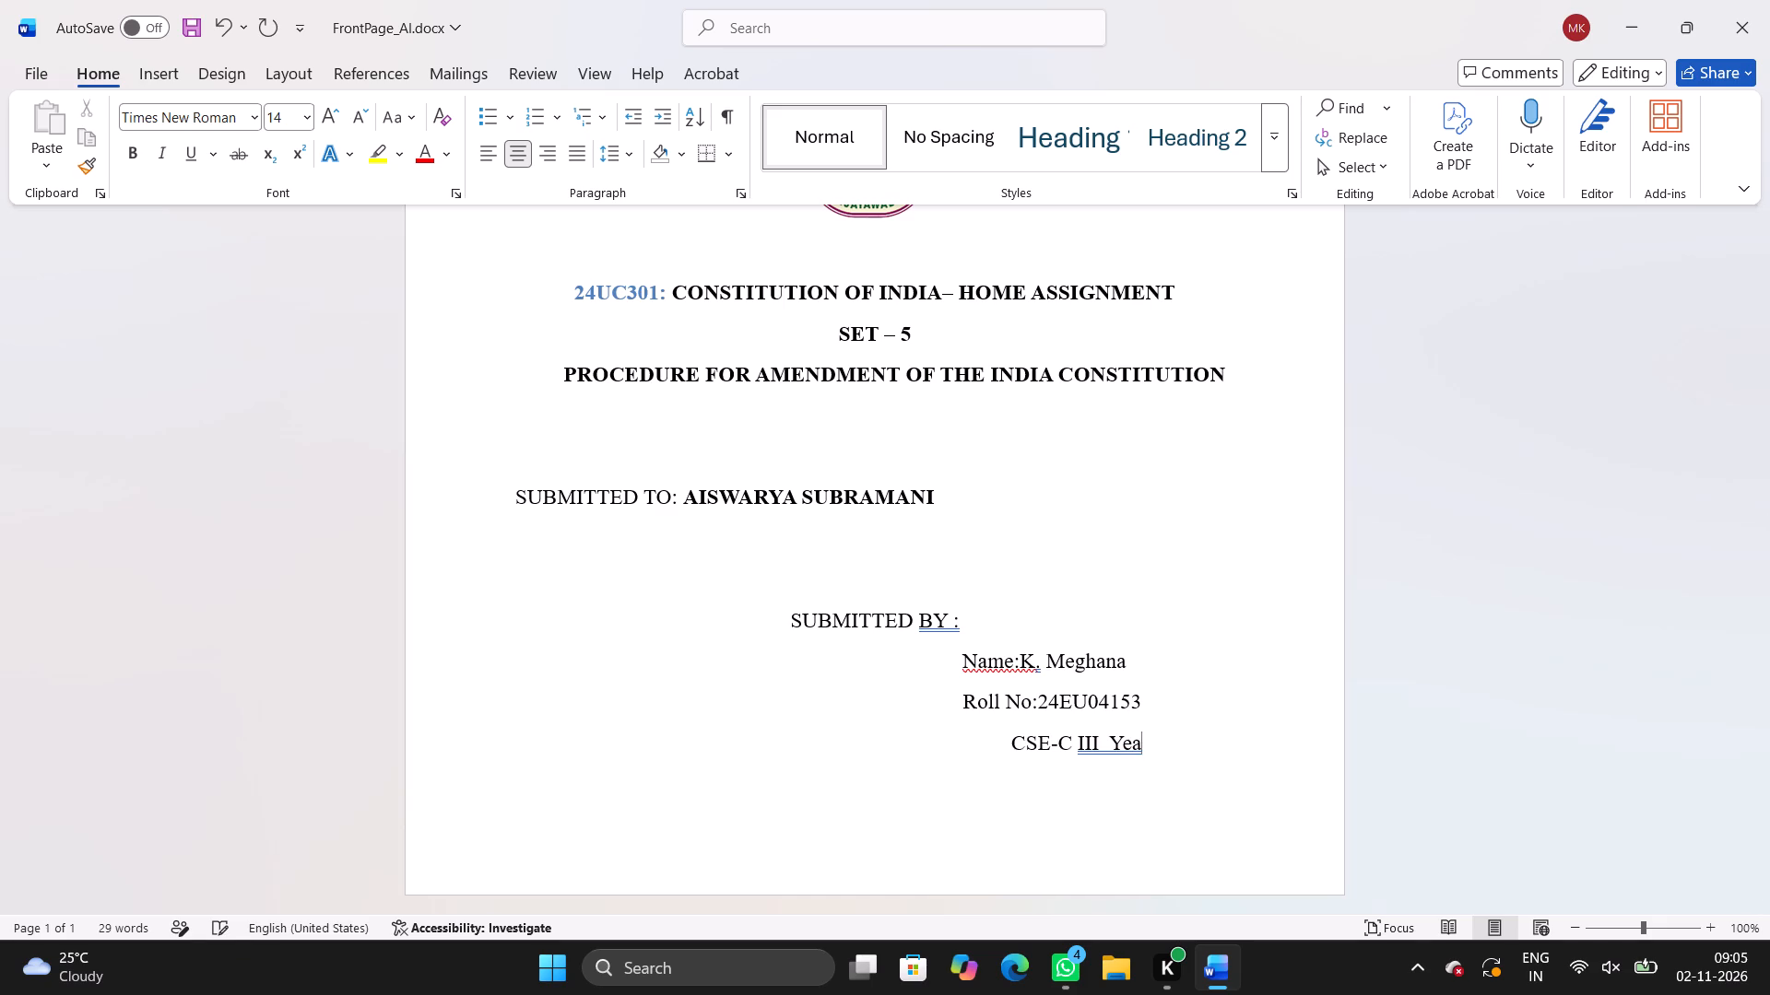
key("r")
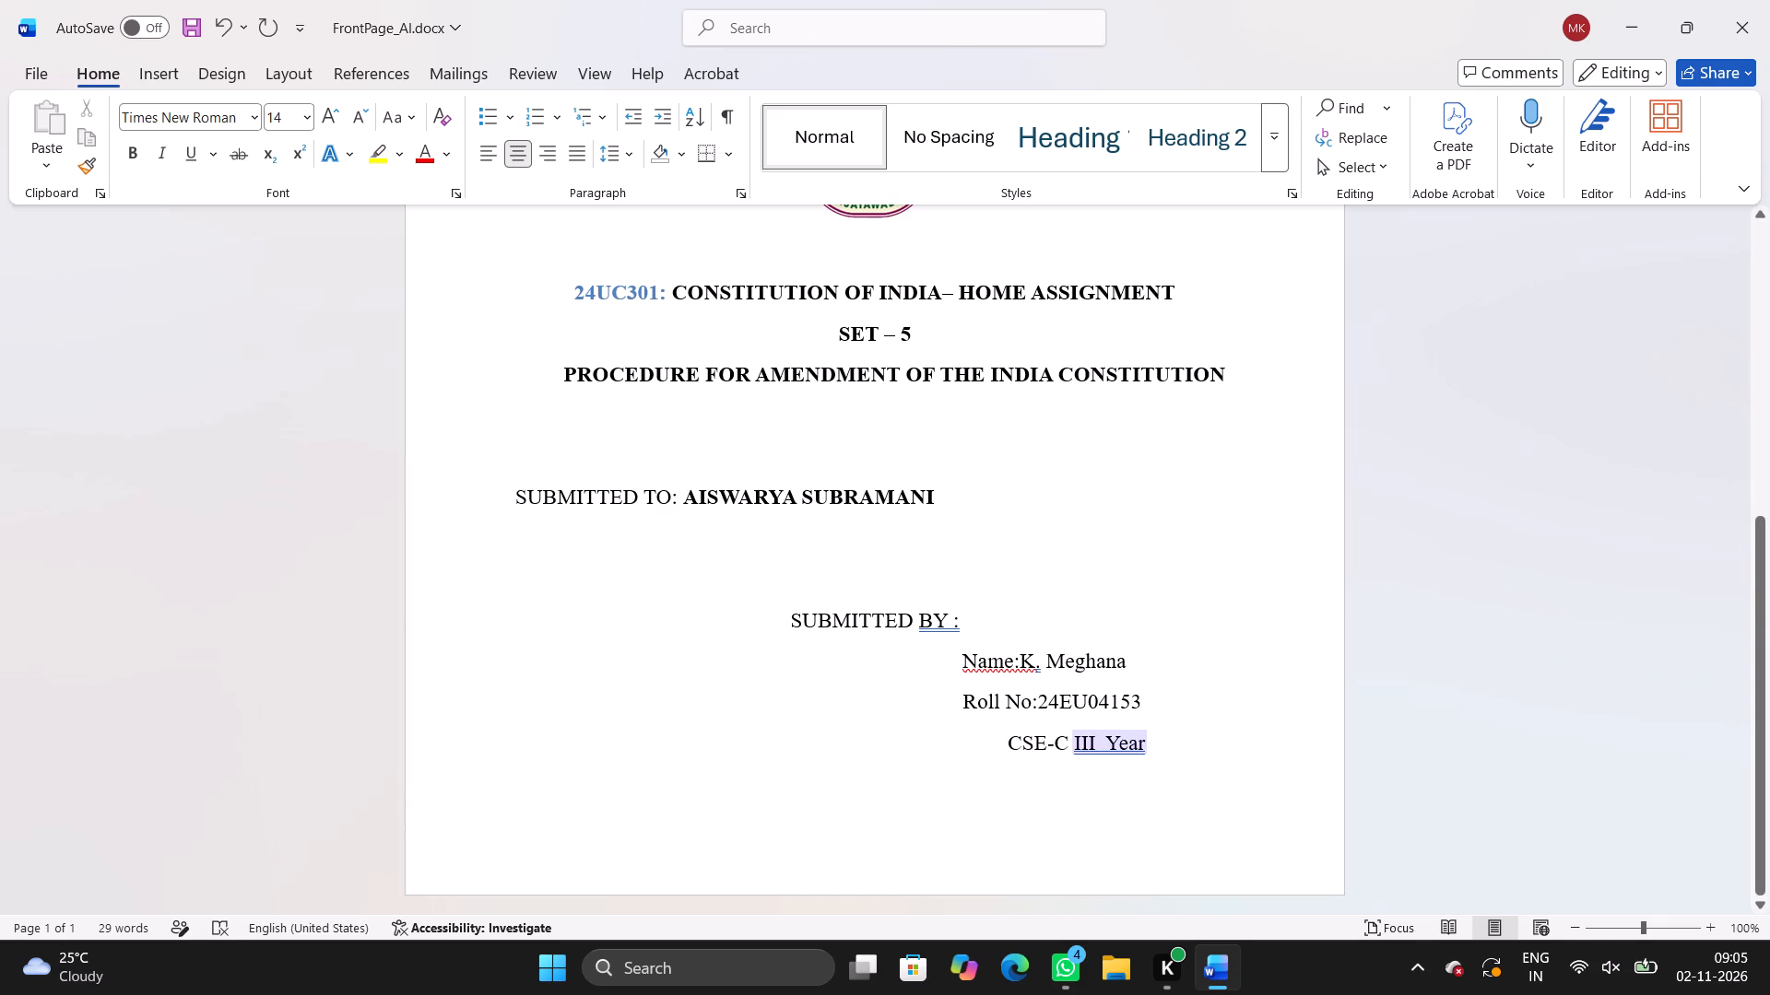
Insert rd after III in the class line so it reads CSE-C III rd Year.
left_click(1103, 739)
key("r")
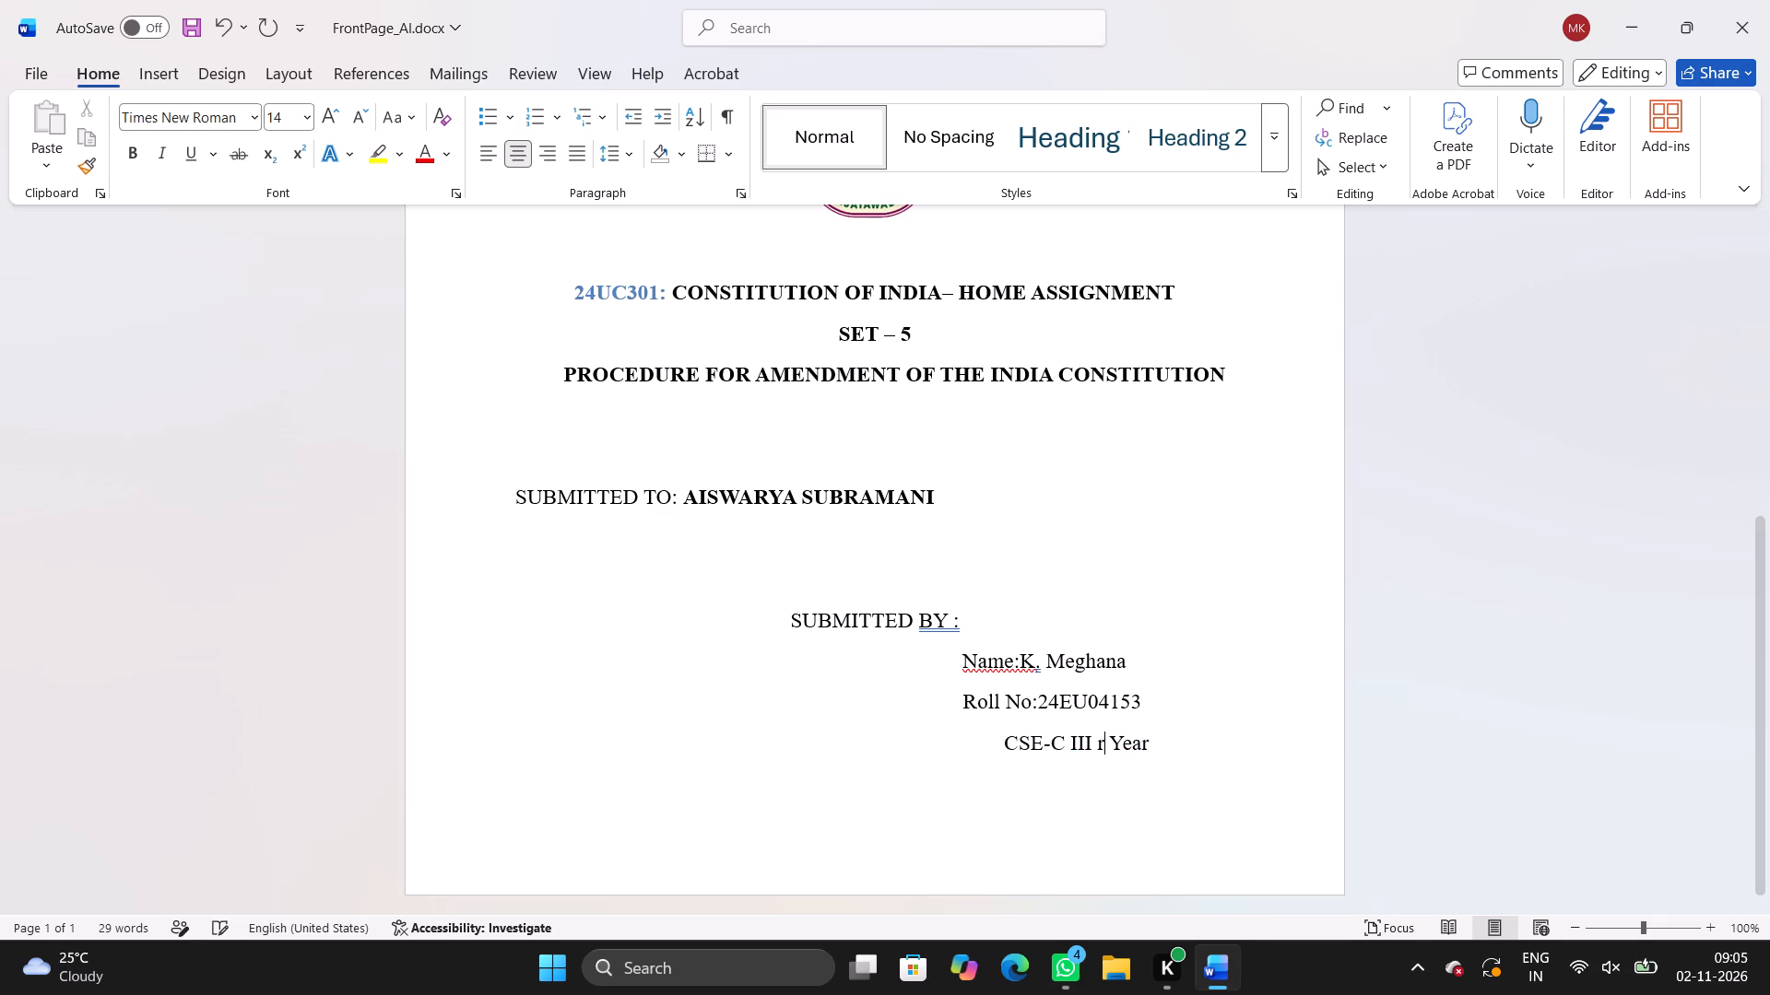
key("d")
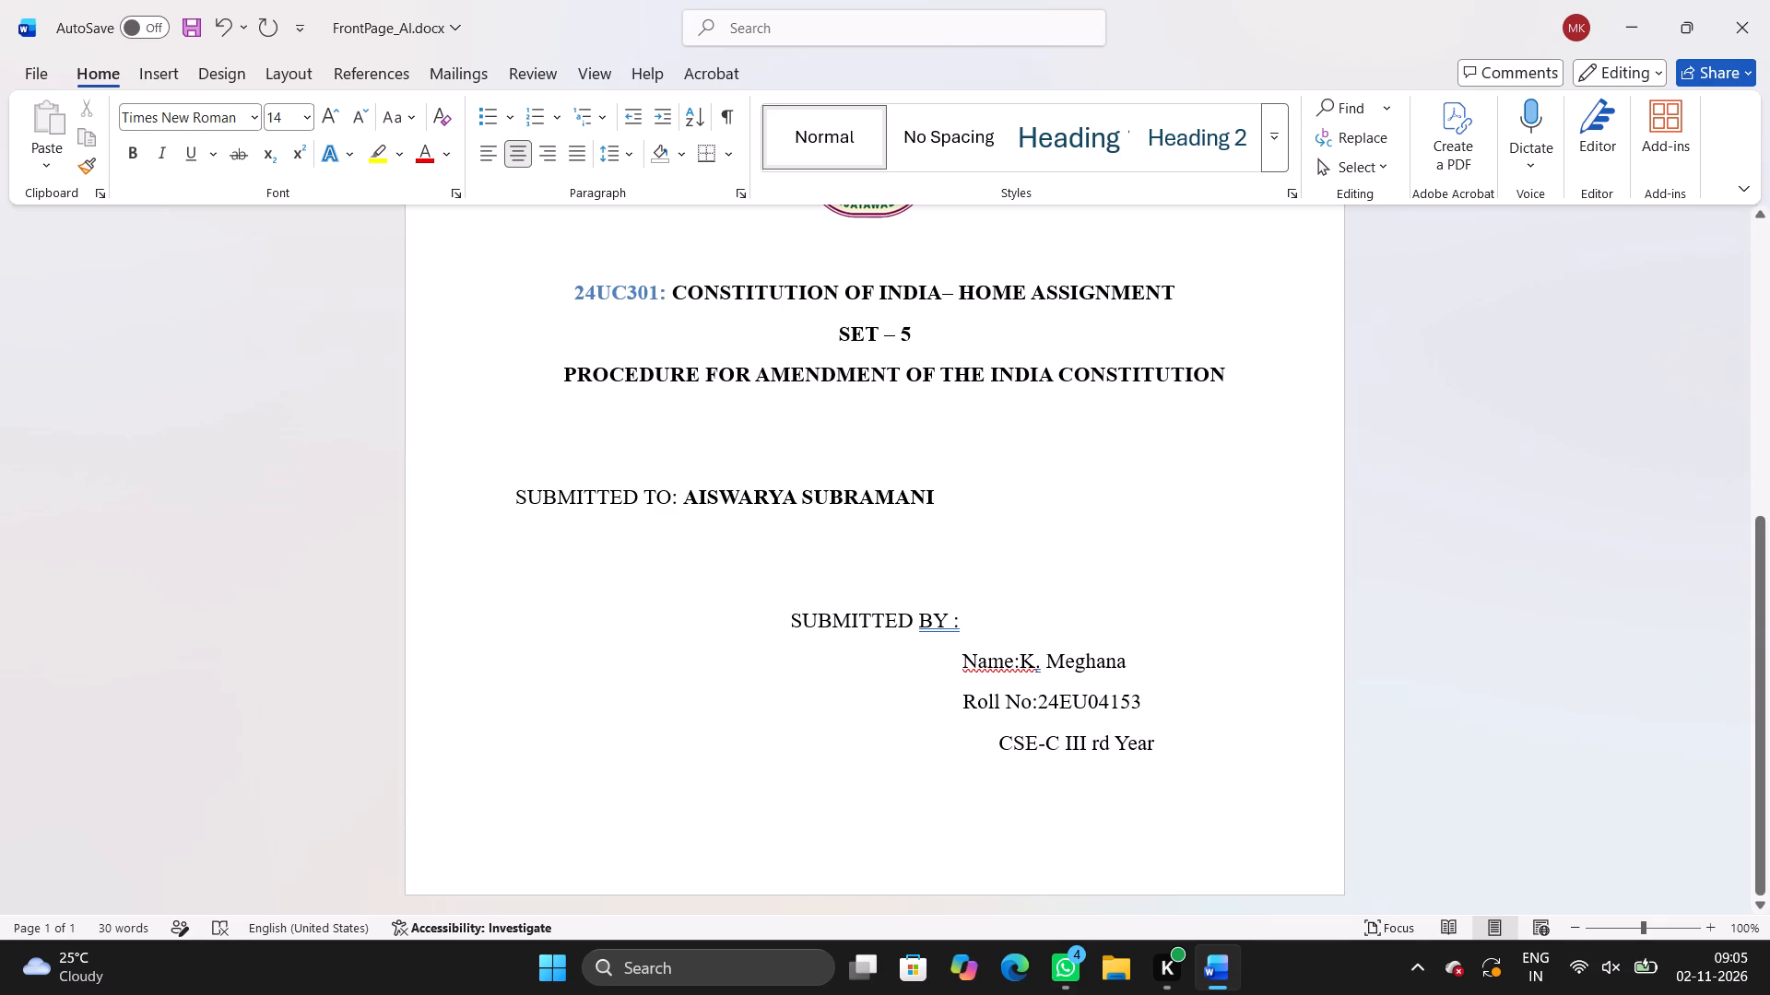
Delete several of the spaces in front of the CSE-C class line in the student details.
left_click(993, 751)
key("e")
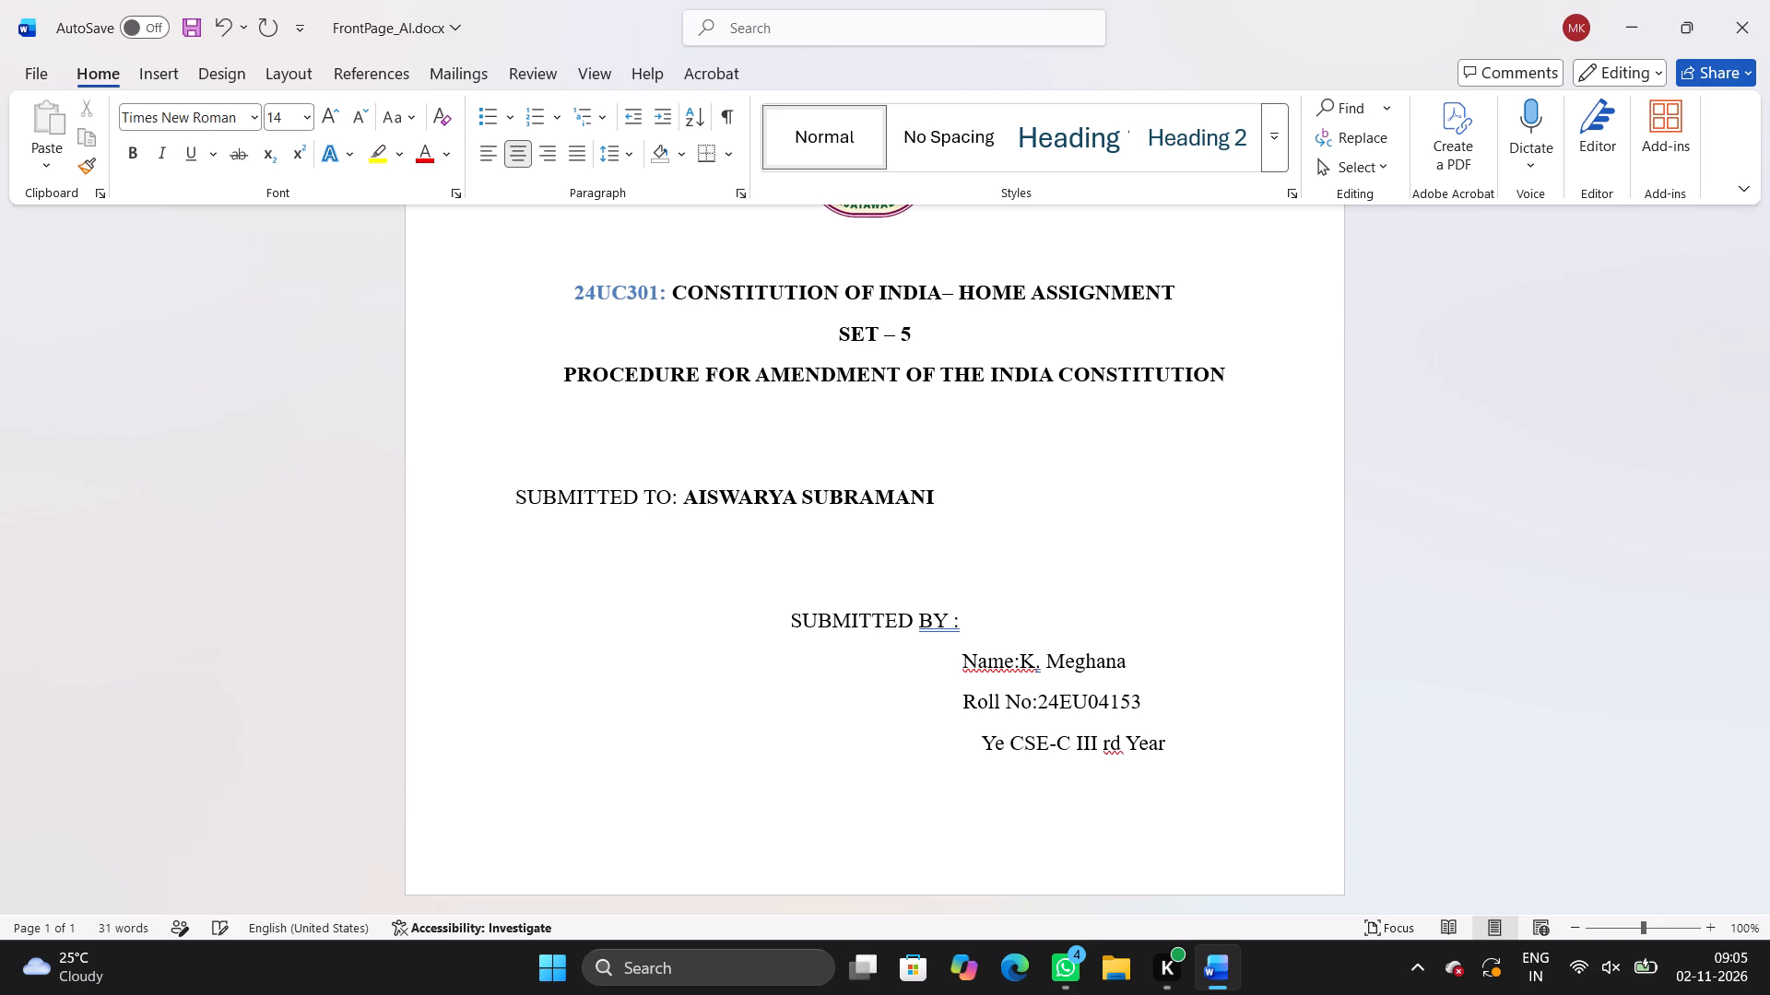
key("BackSpace")
key("BackSpace")
key("BackSpace")
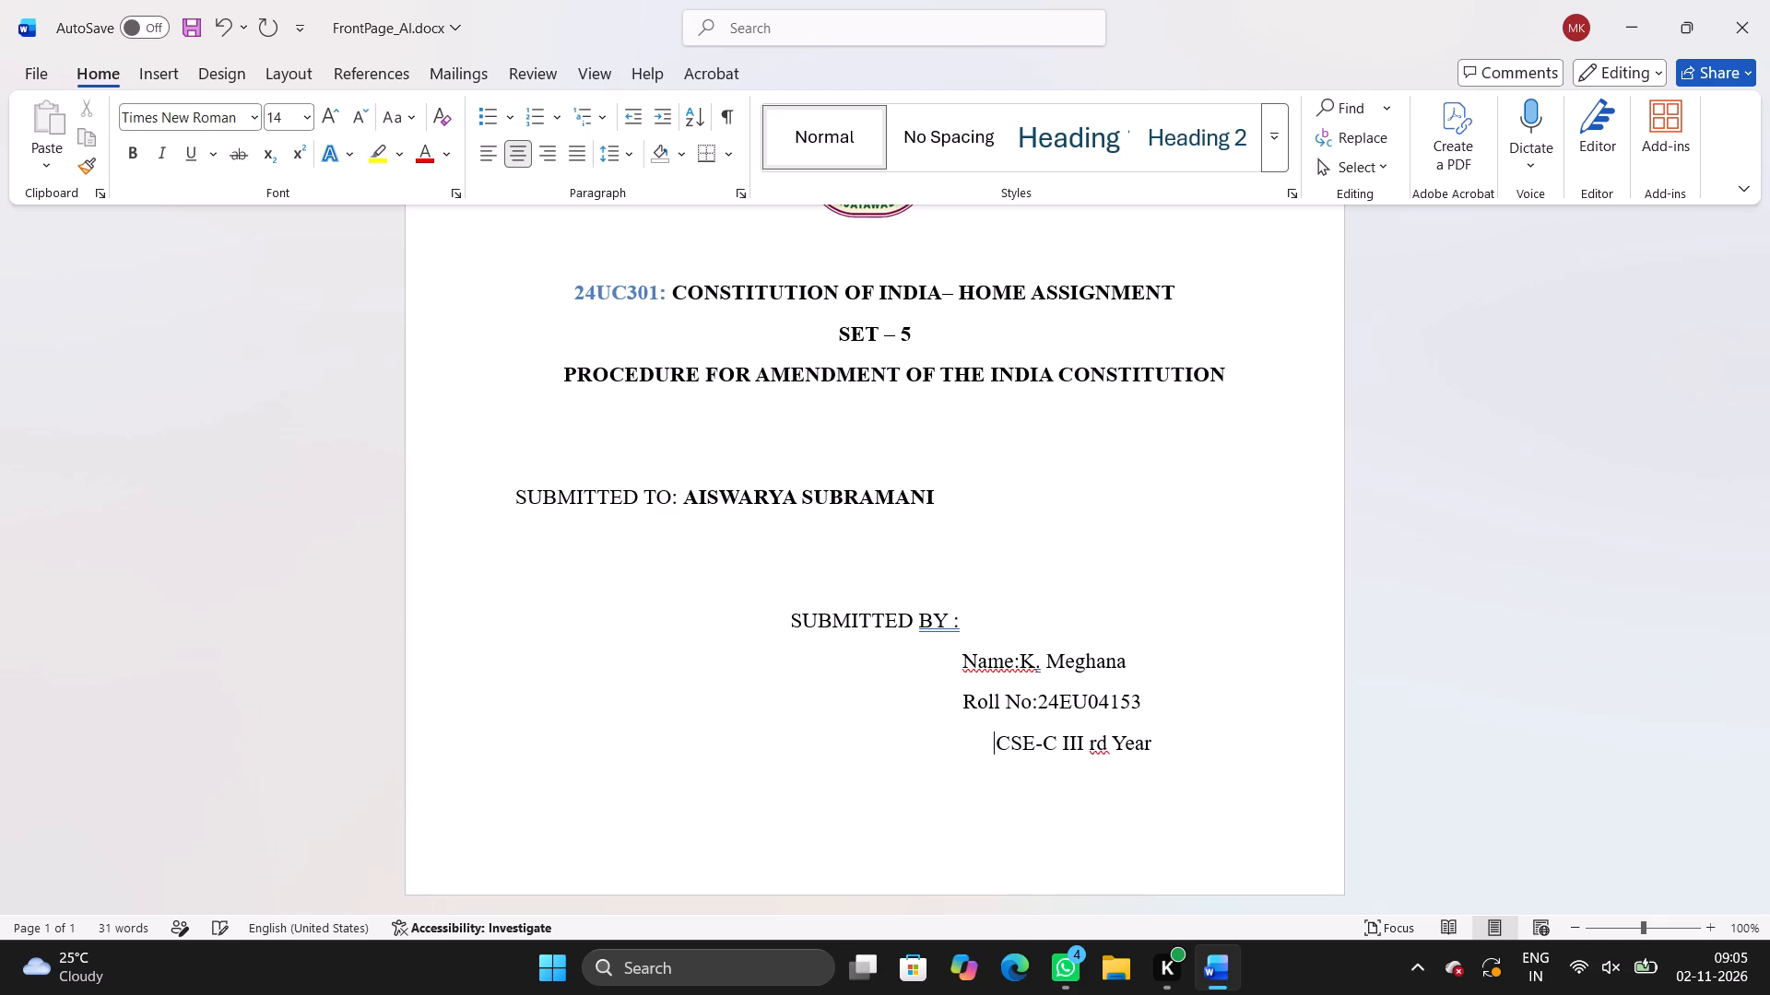
key("BackSpace")
key("BackSpace")
key("BackSpace")
key("BackSpace")
key("BackSpace")
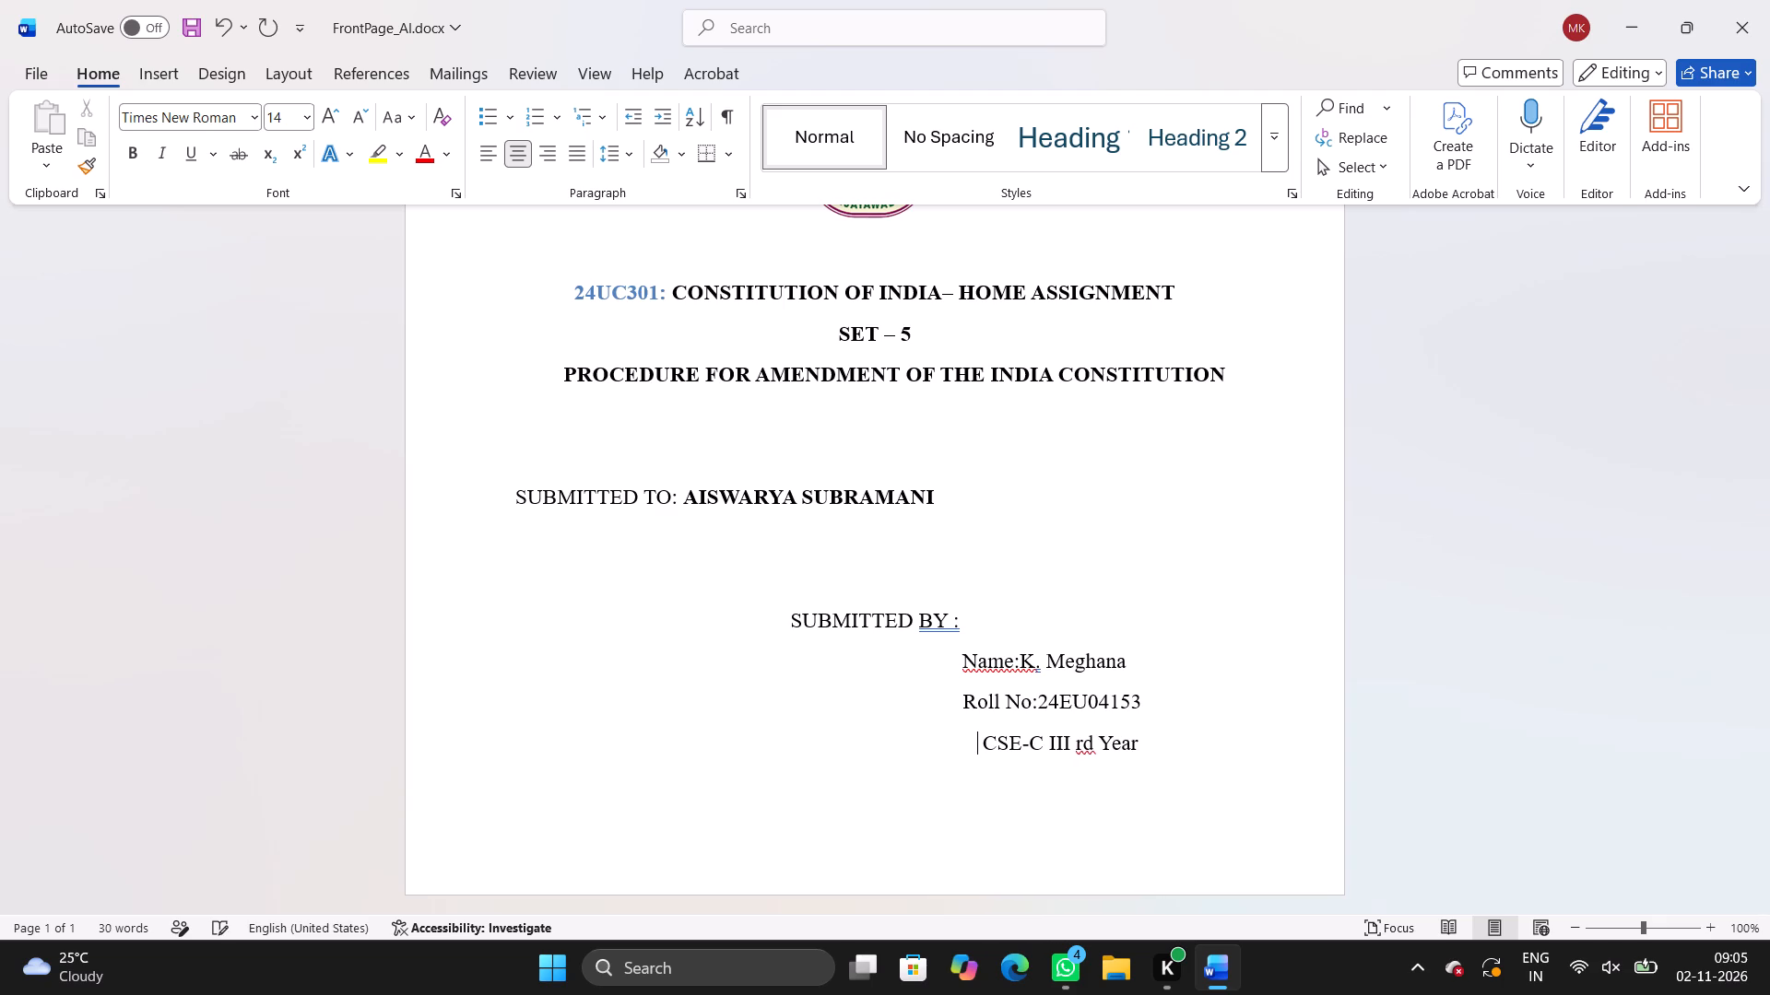
Add the label Section and Year: in front of CSE-C in the class line.
type("sectiona nd")
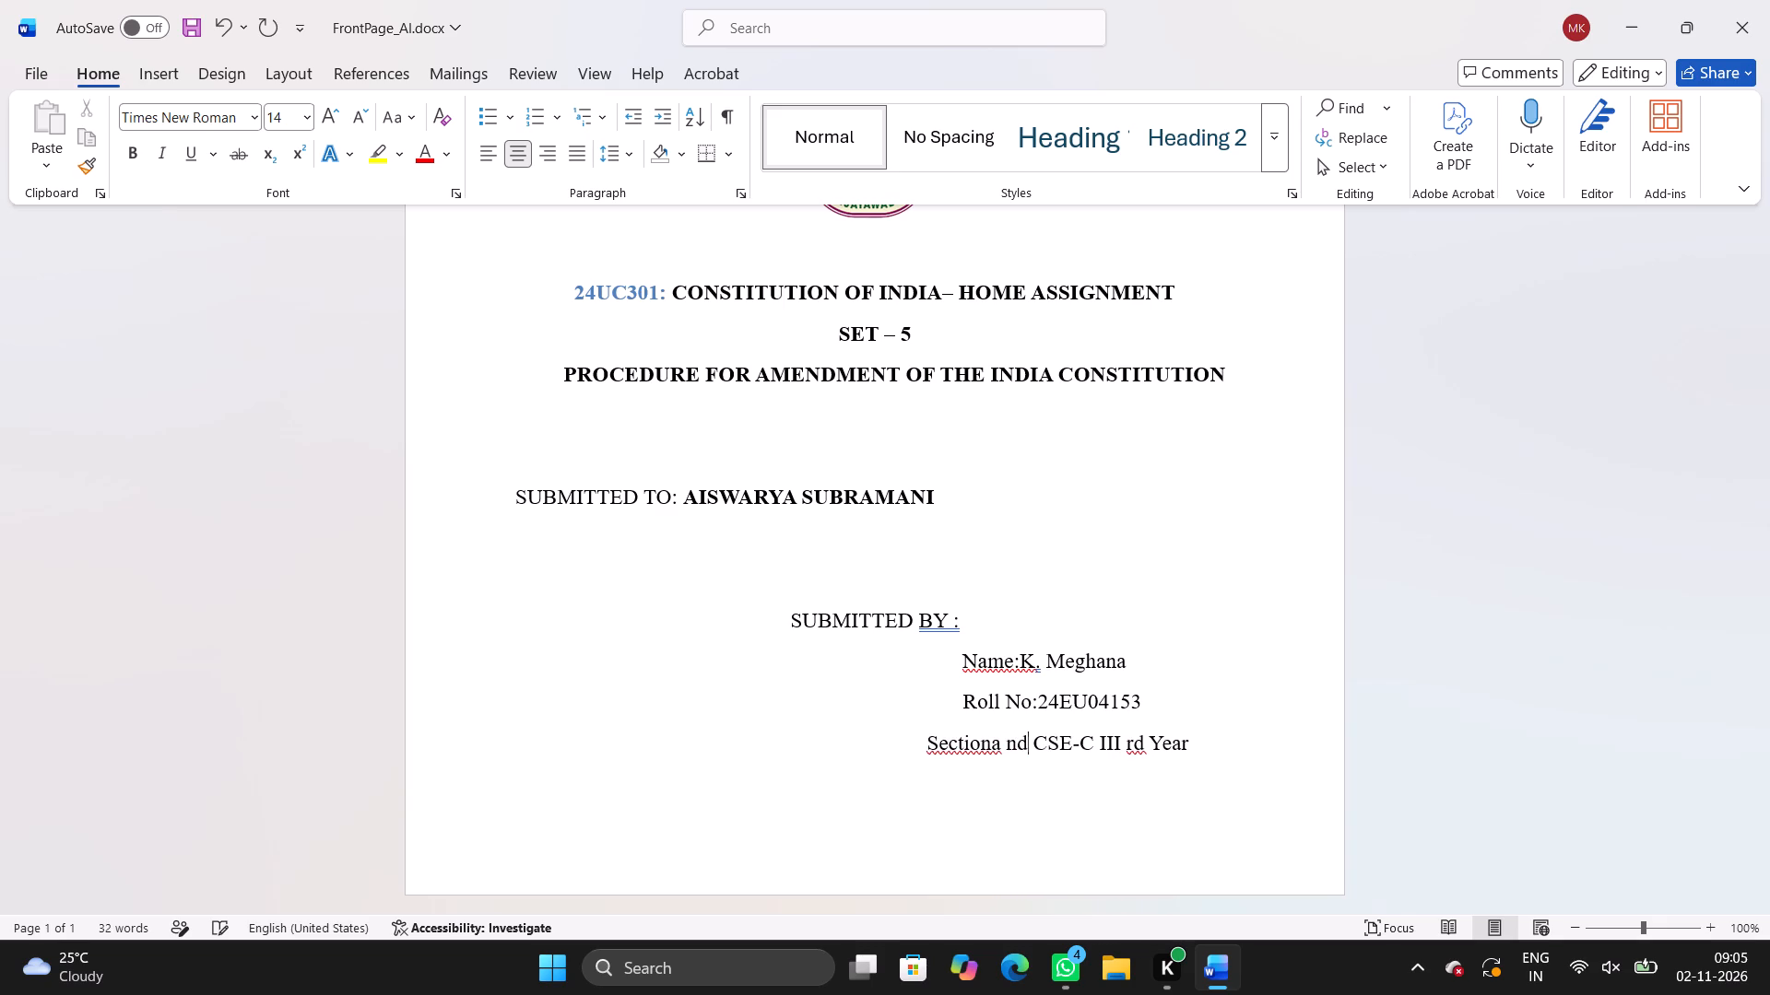
key("BackSpace")
key("BackSpace")
key("BackSpace")
key("space")
key("BackSpace")
key("BackSpace")
key("space")
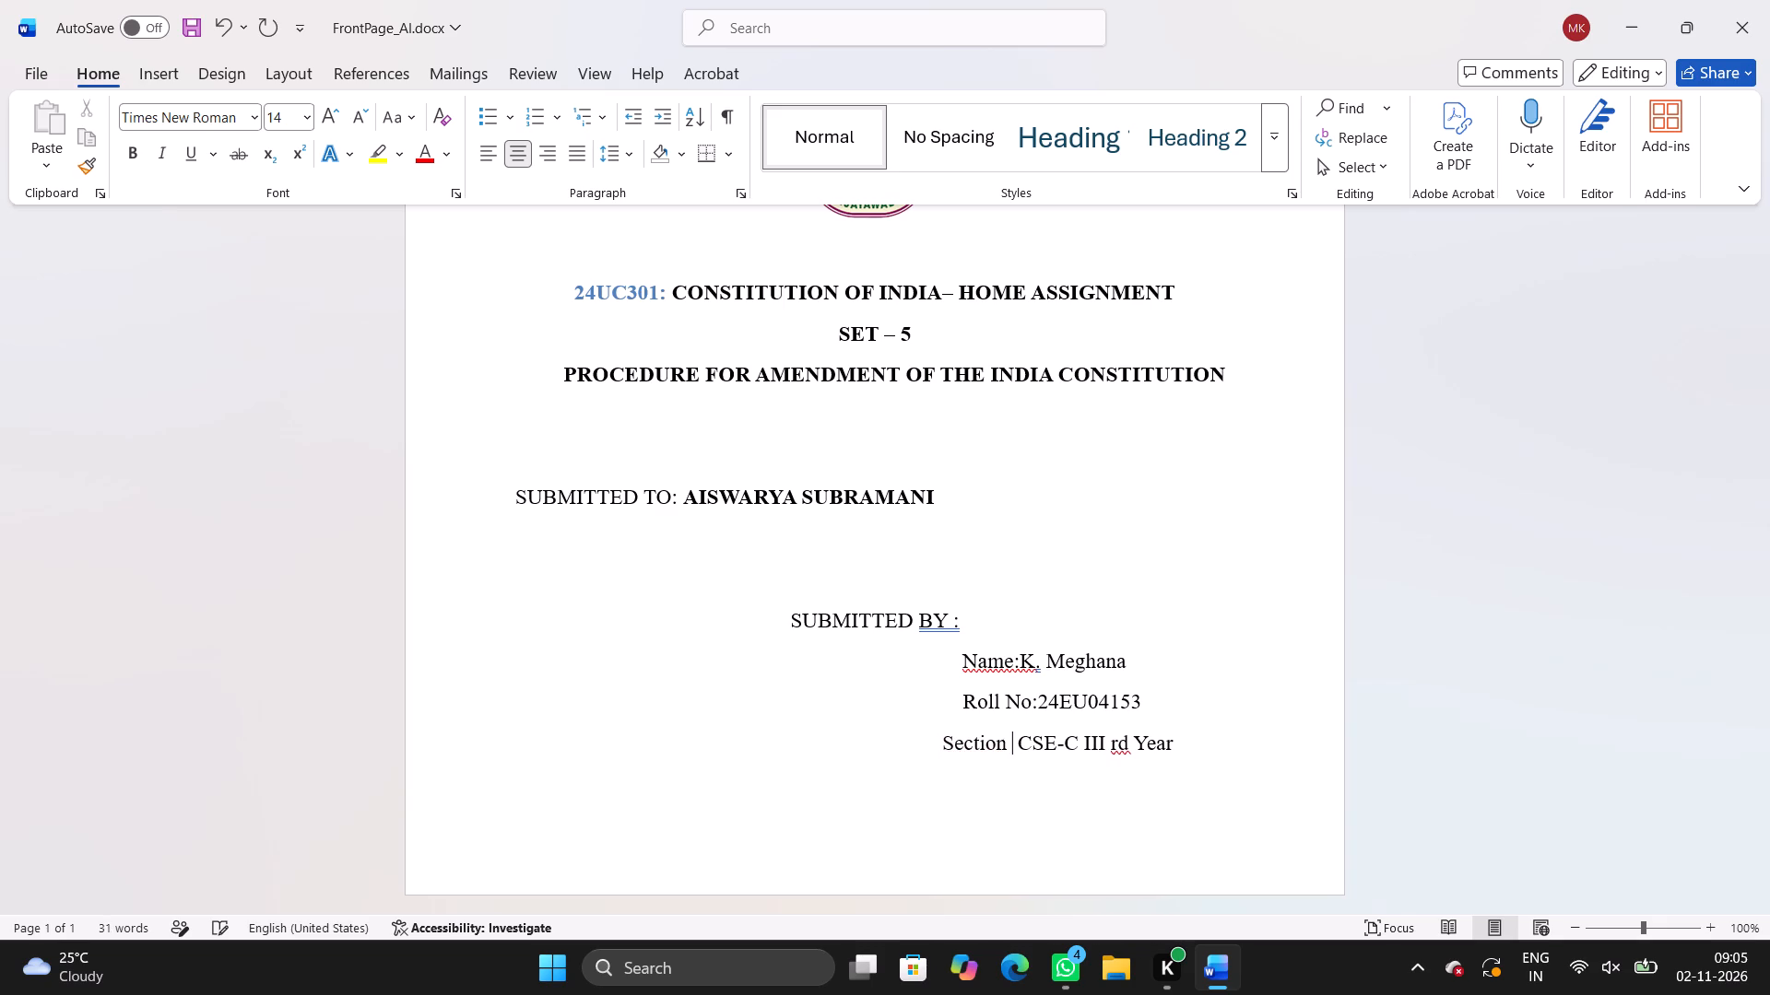
type("and yr")
key("BackSpace")
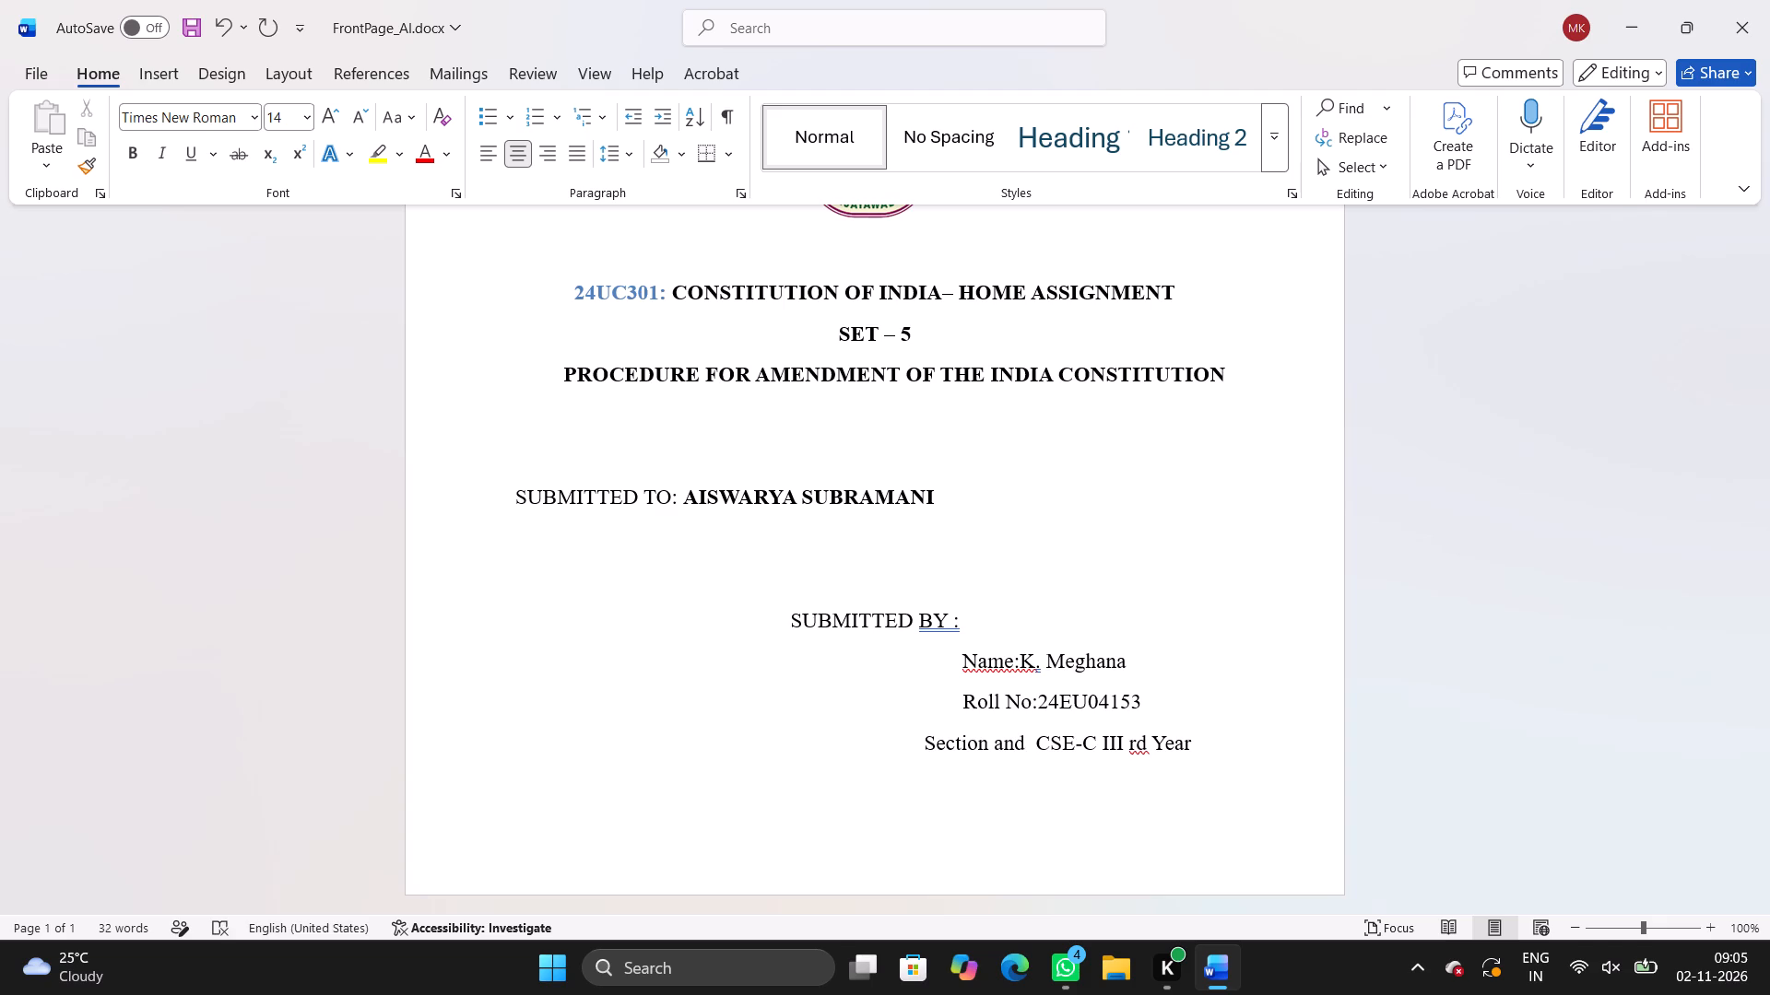
type("ear")
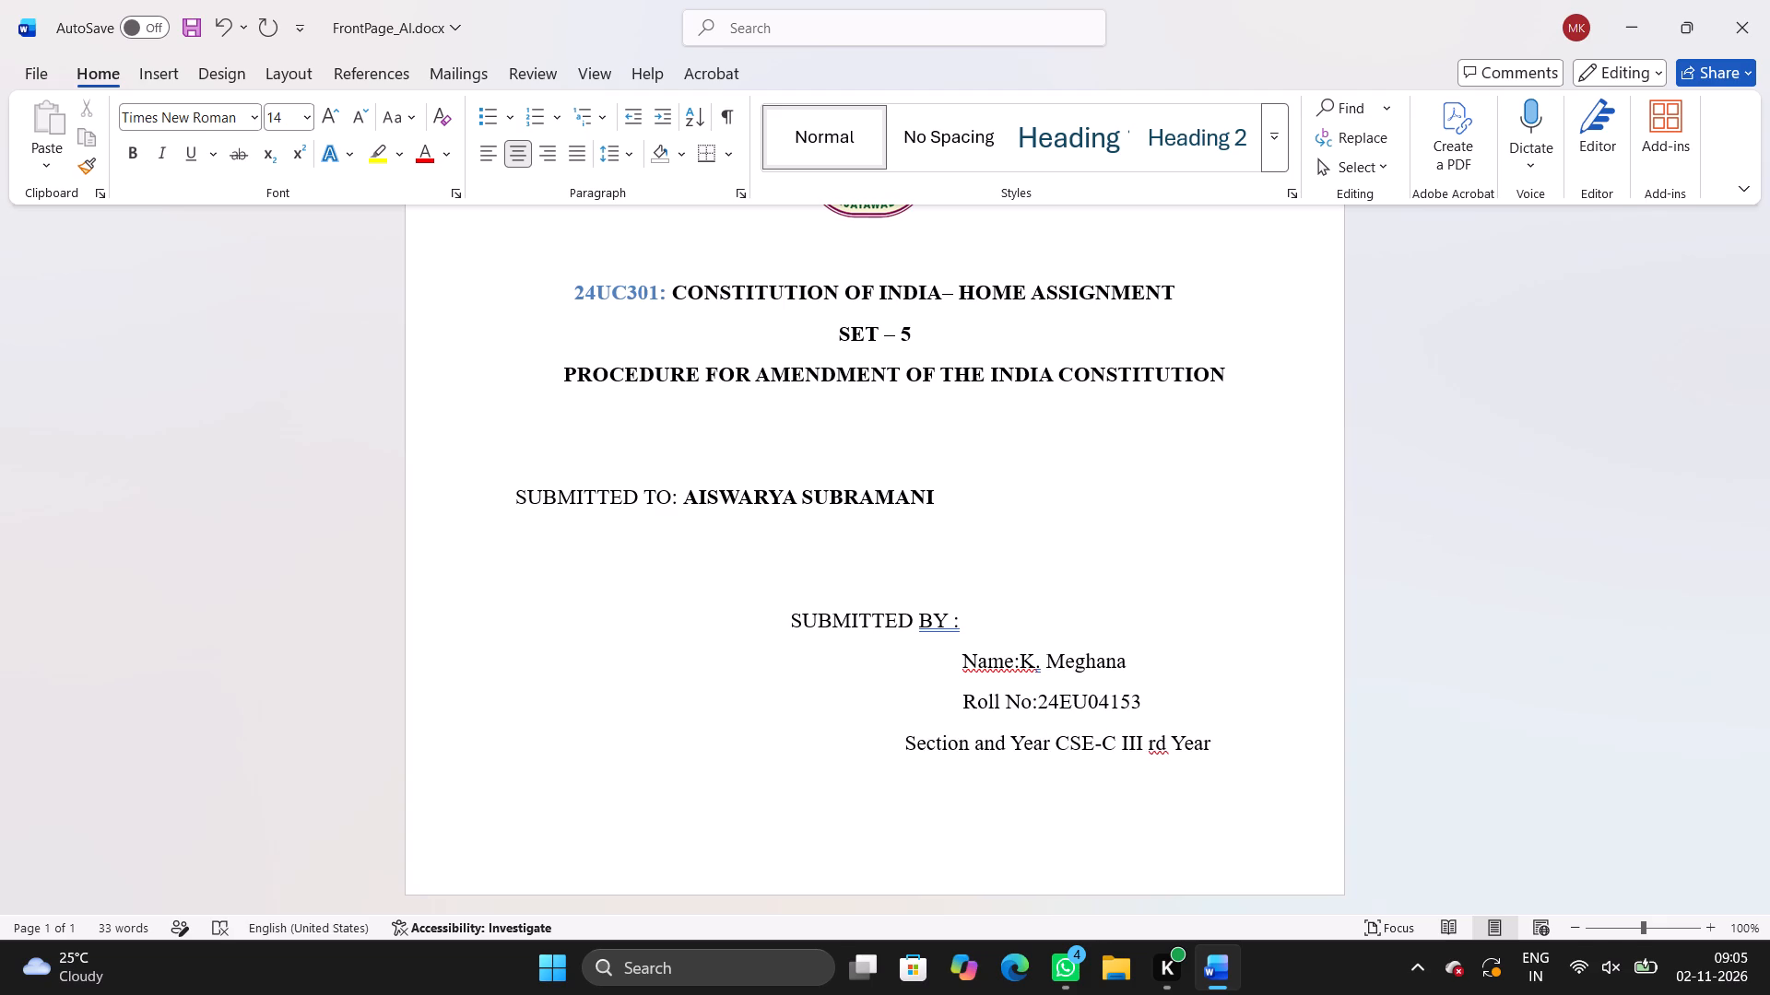
key("shift+colon")
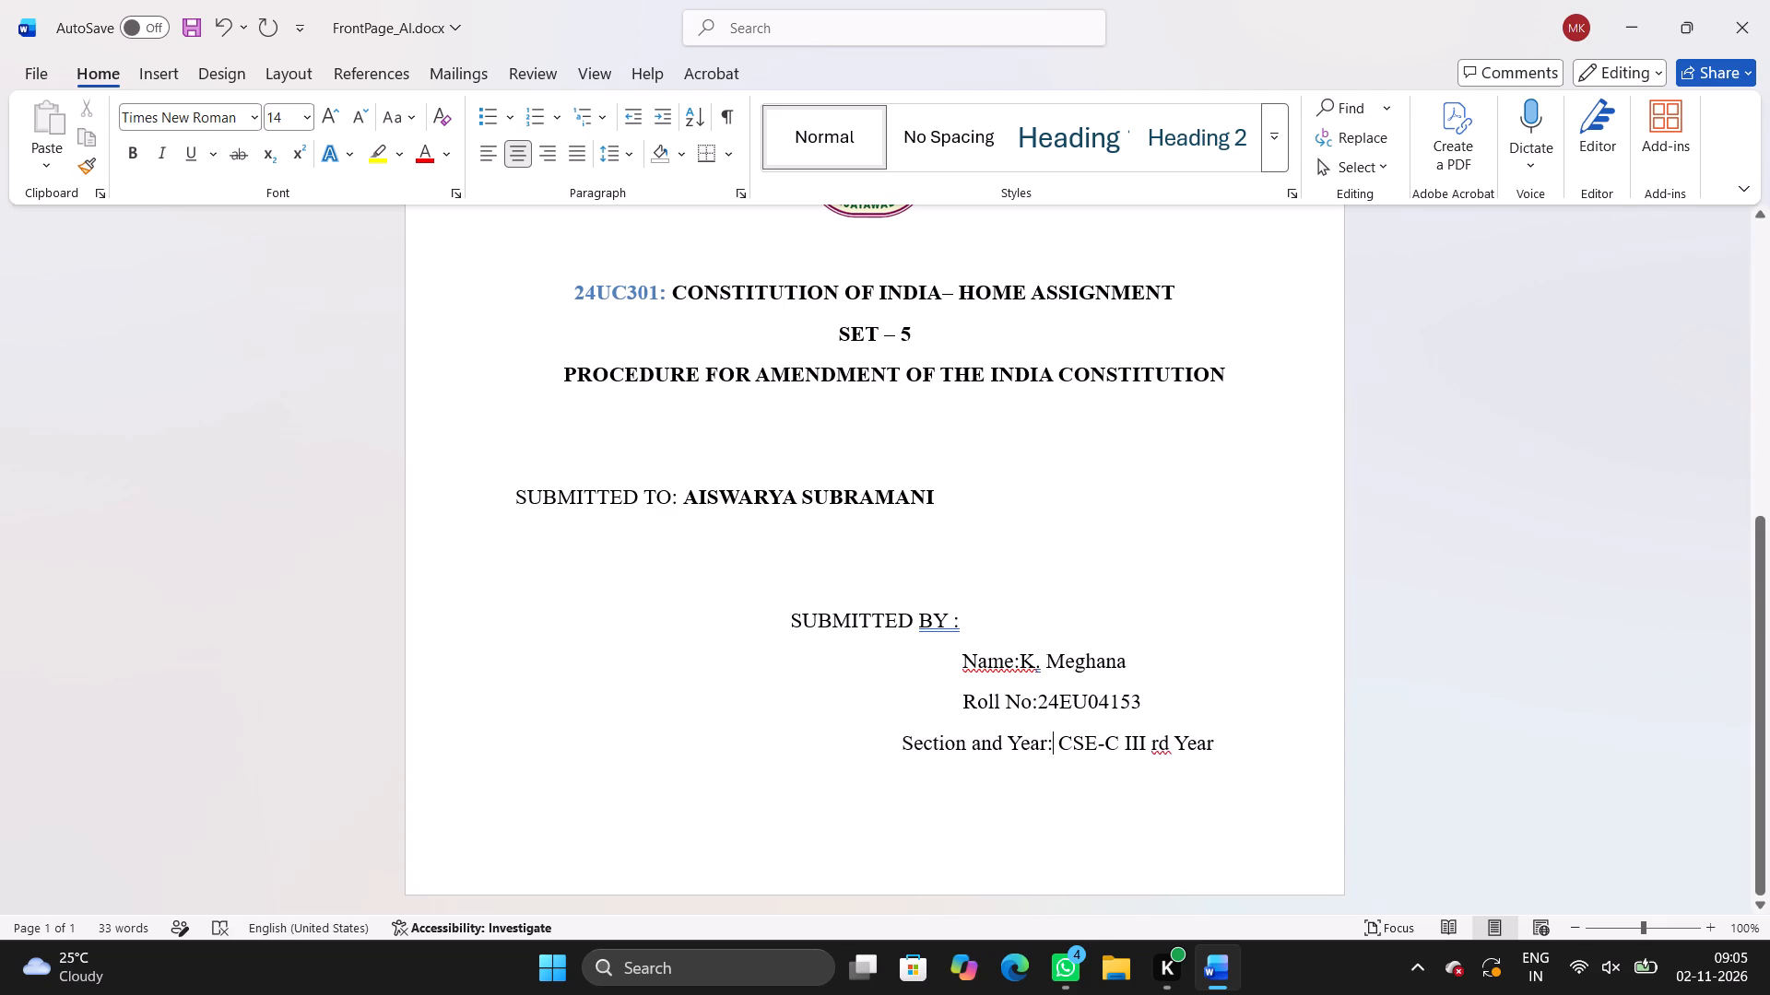
Put a single space between the Name: label and the student's name.
left_click(1024, 665)
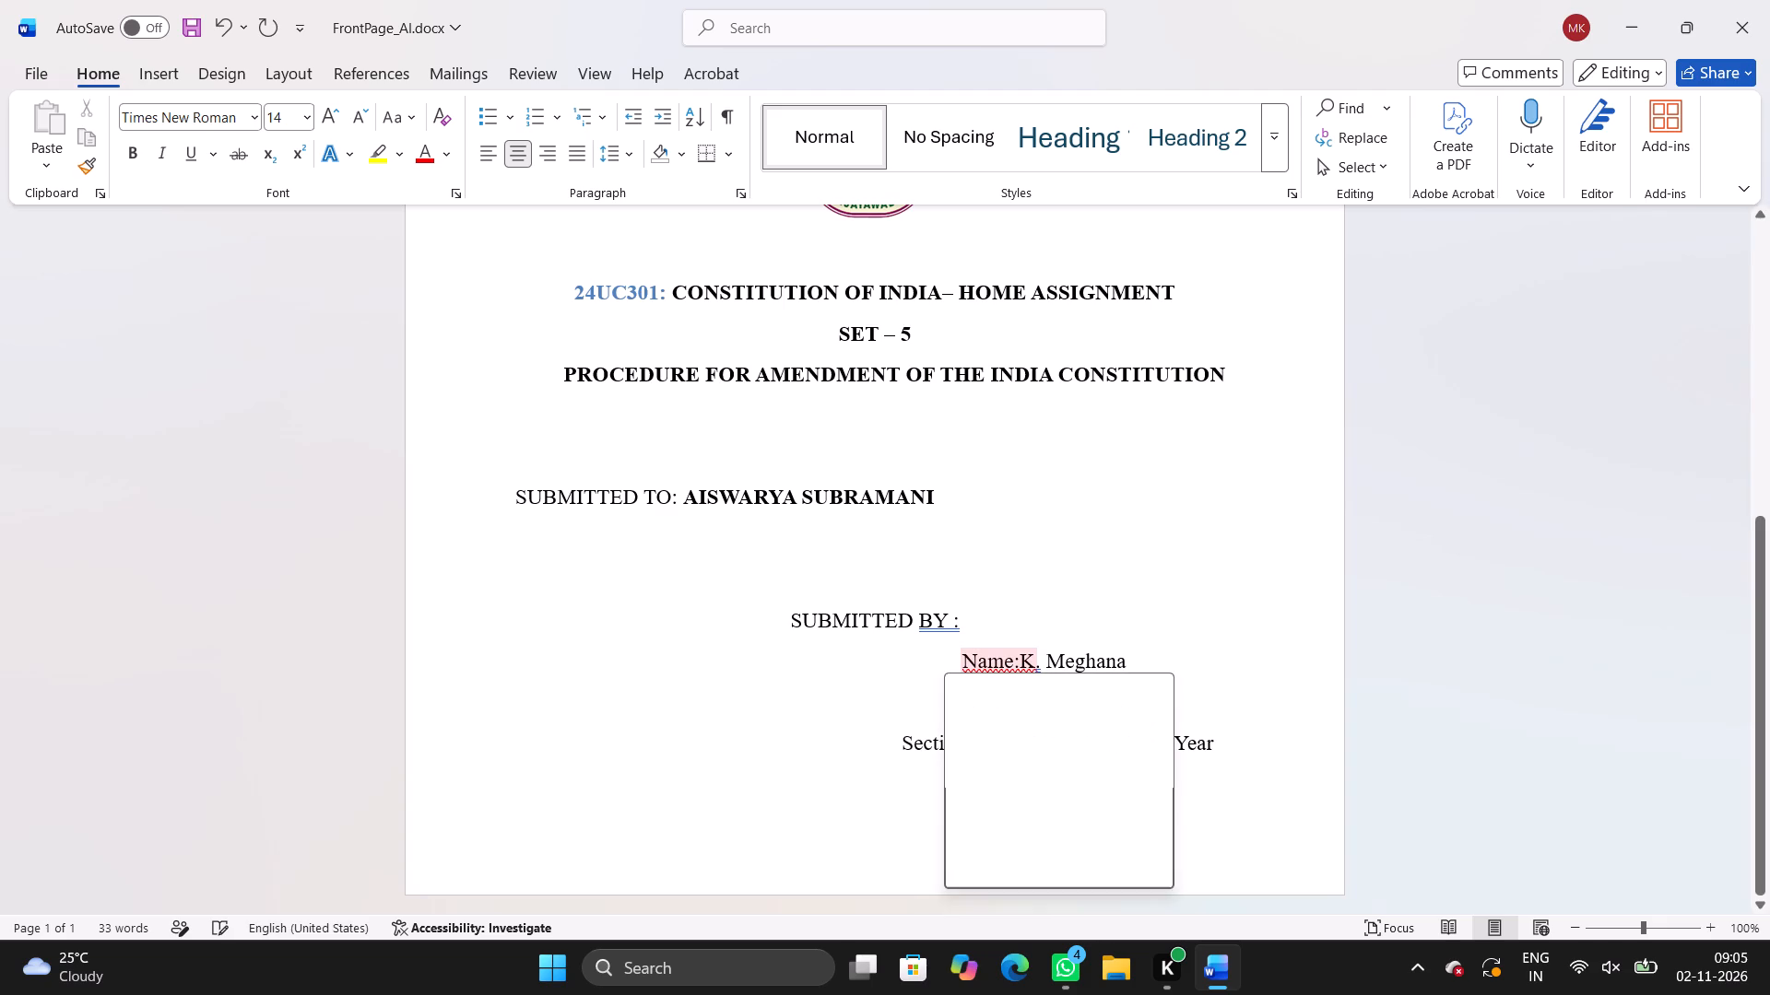
key("space")
key("space")
key("space")
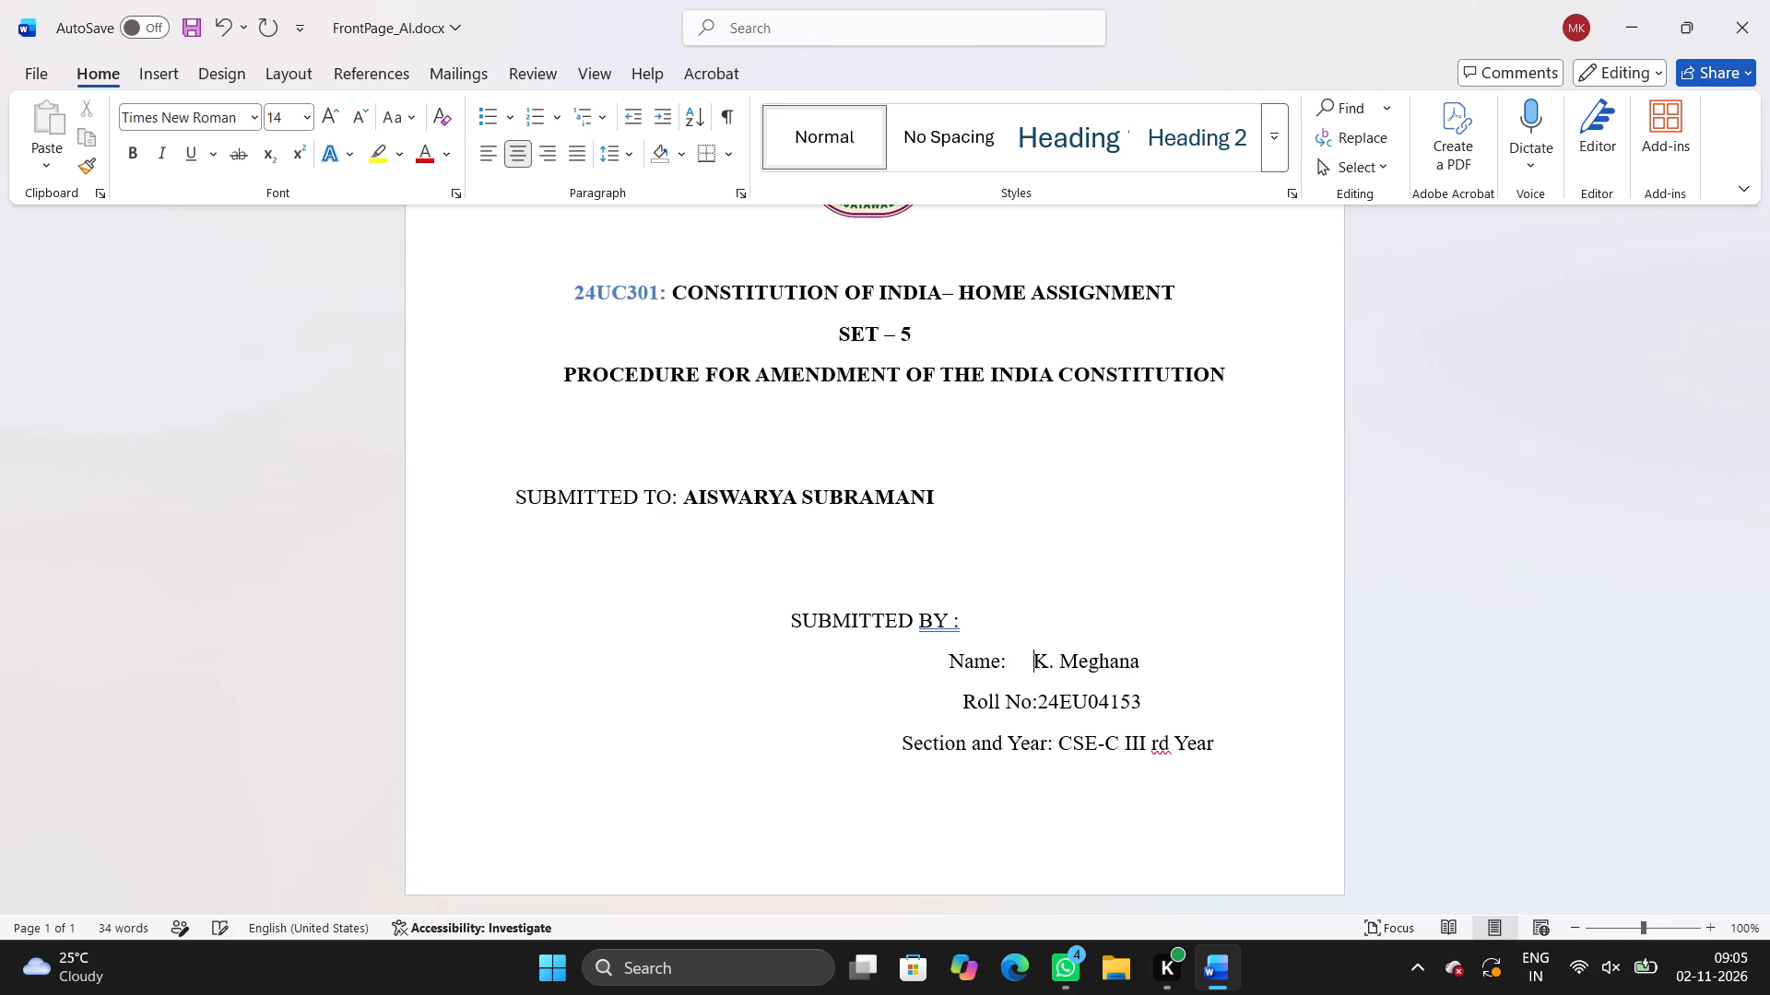
key("BackSpace")
key("BackSpace")
key("BackSpace")
key("BackSpace")
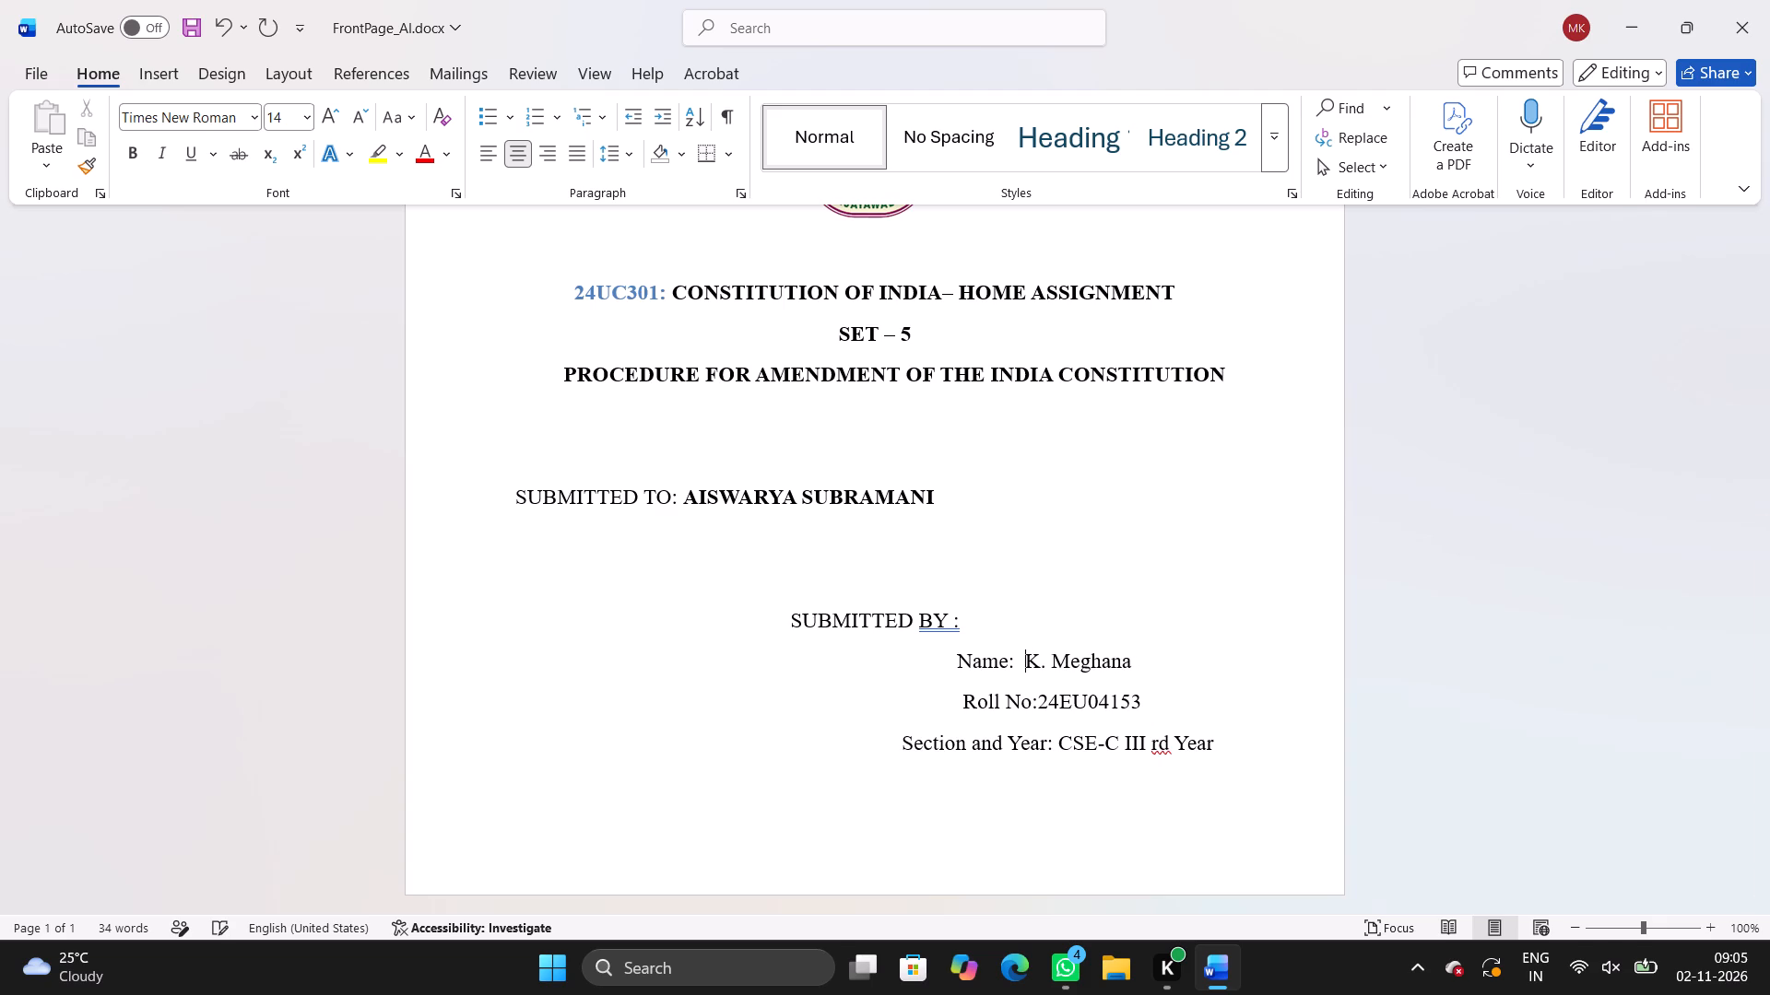
Shift the Roll No line toward the page's left by deleting some of its leading spaces.
left_click(965, 697)
key("BackSpace")
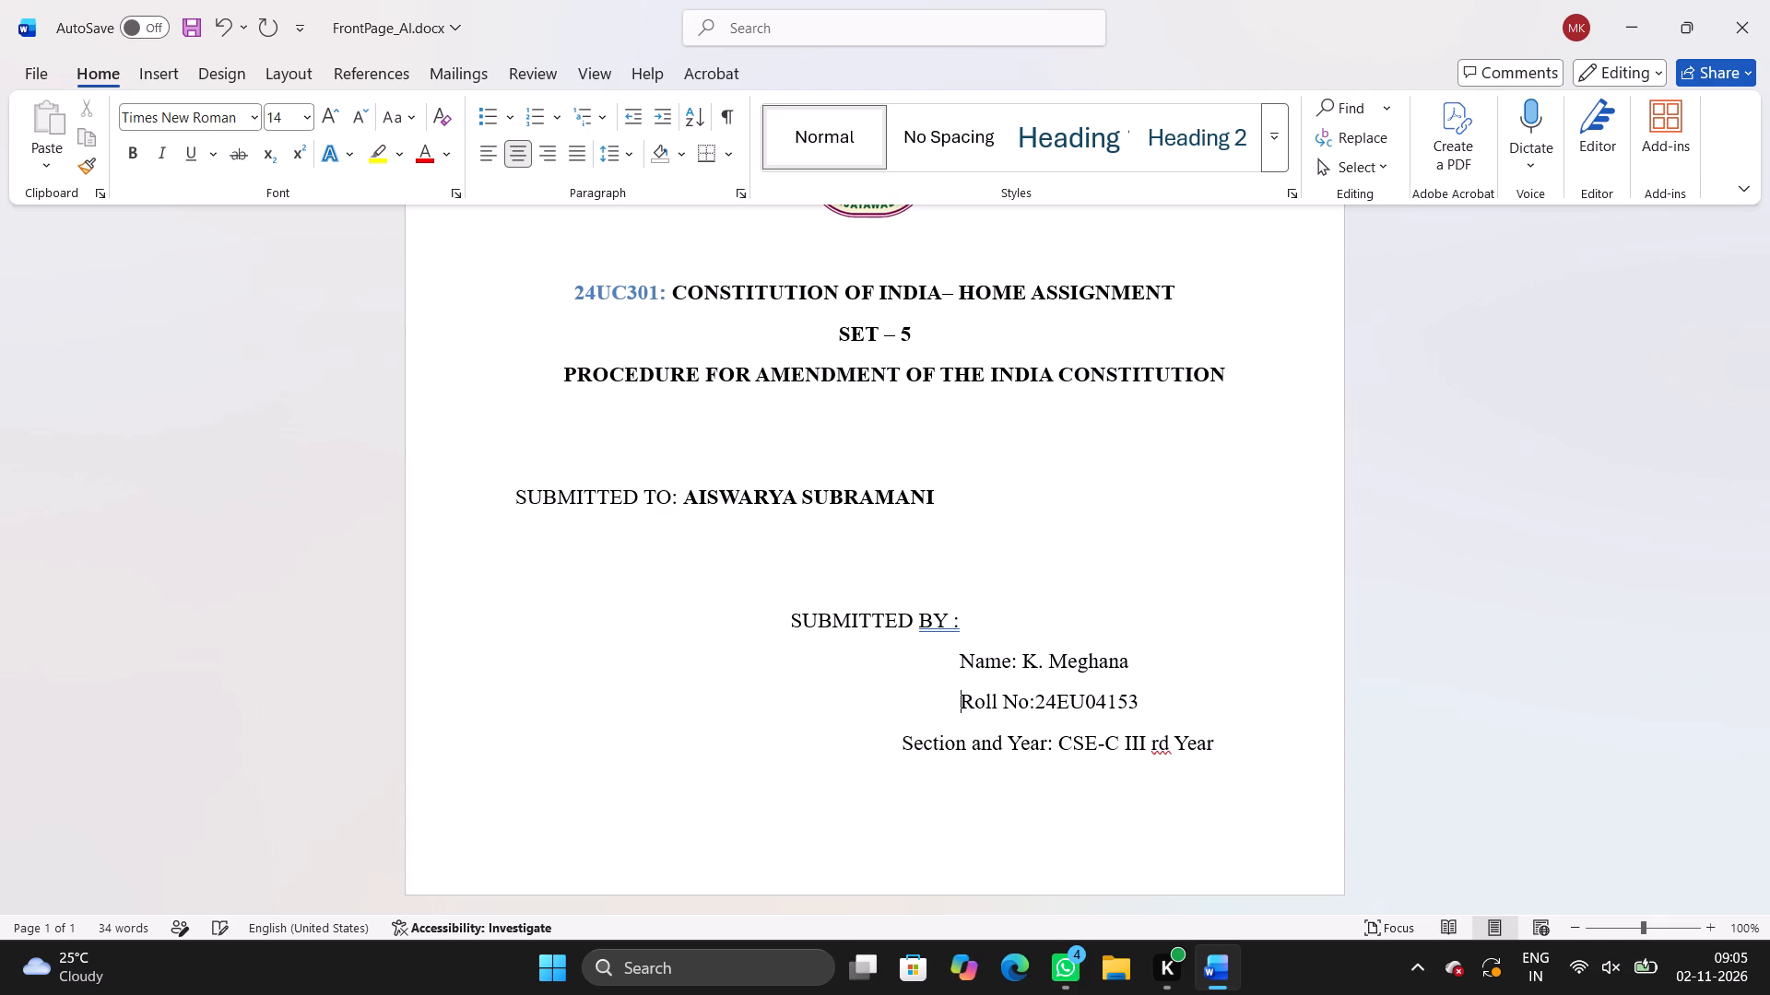
key("BackSpace")
key("BackSpace")
key("BackSpace")
key("BackSpace")
key("BackSpace")
key("BackSpace")
key("BackSpace")
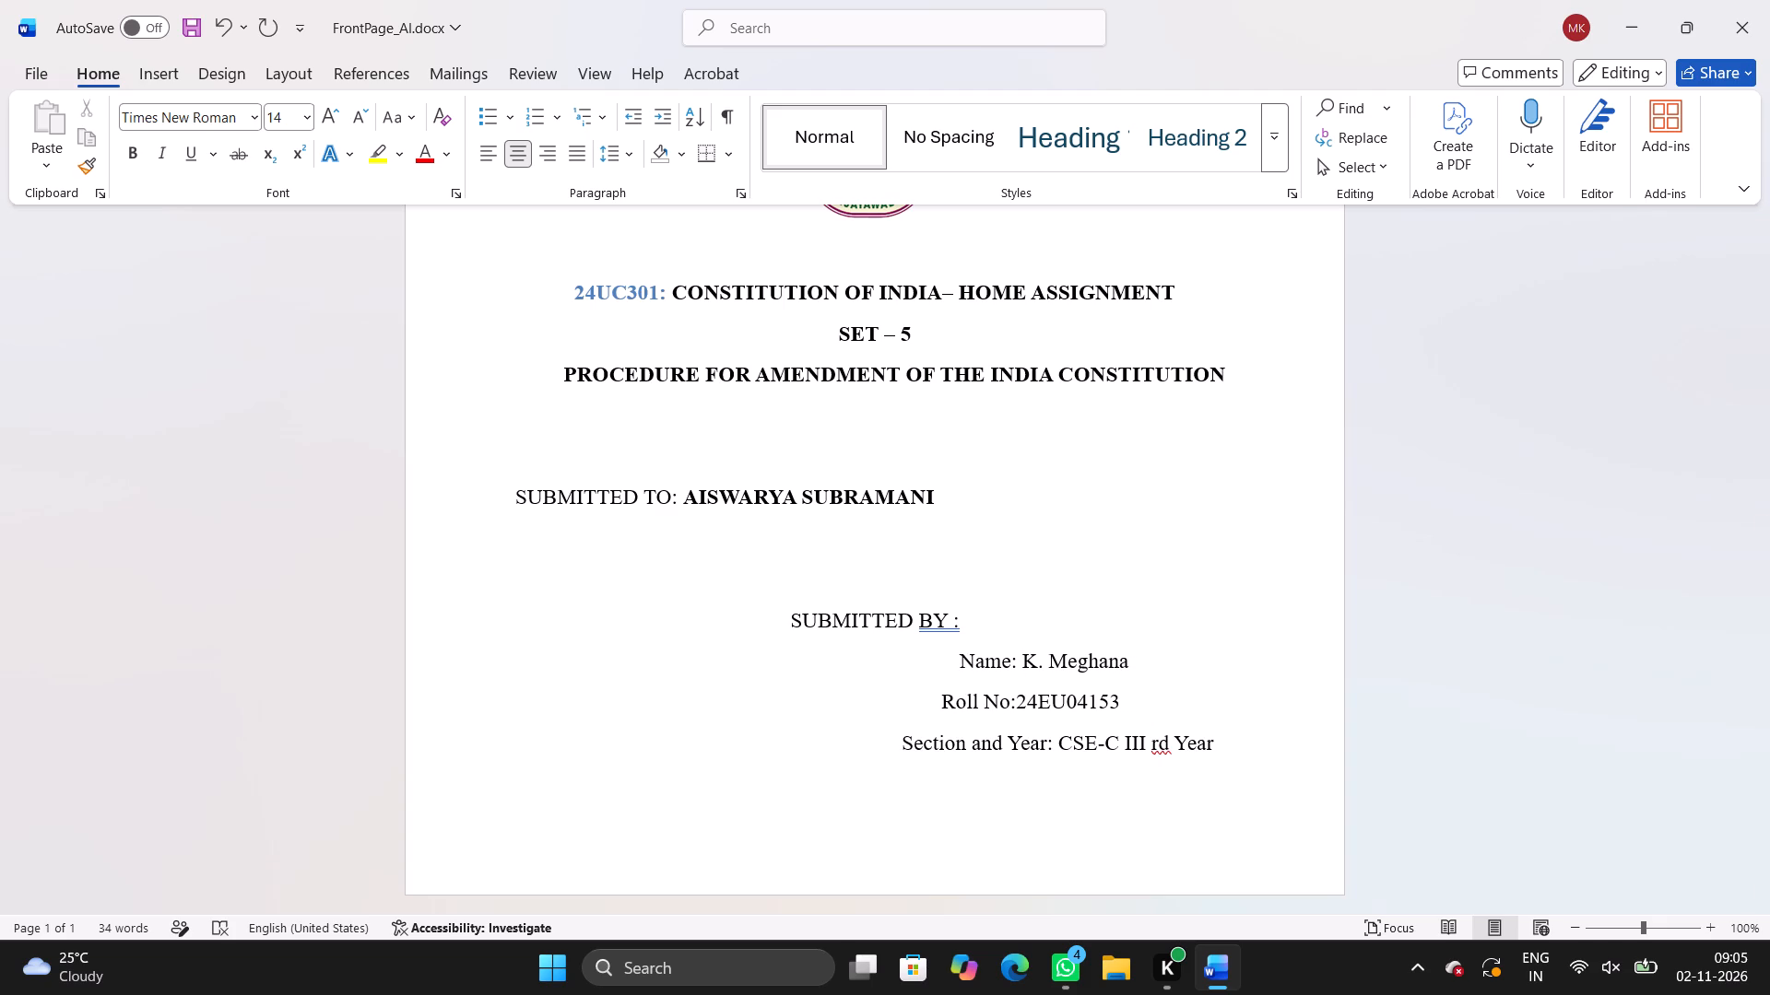
key("space")
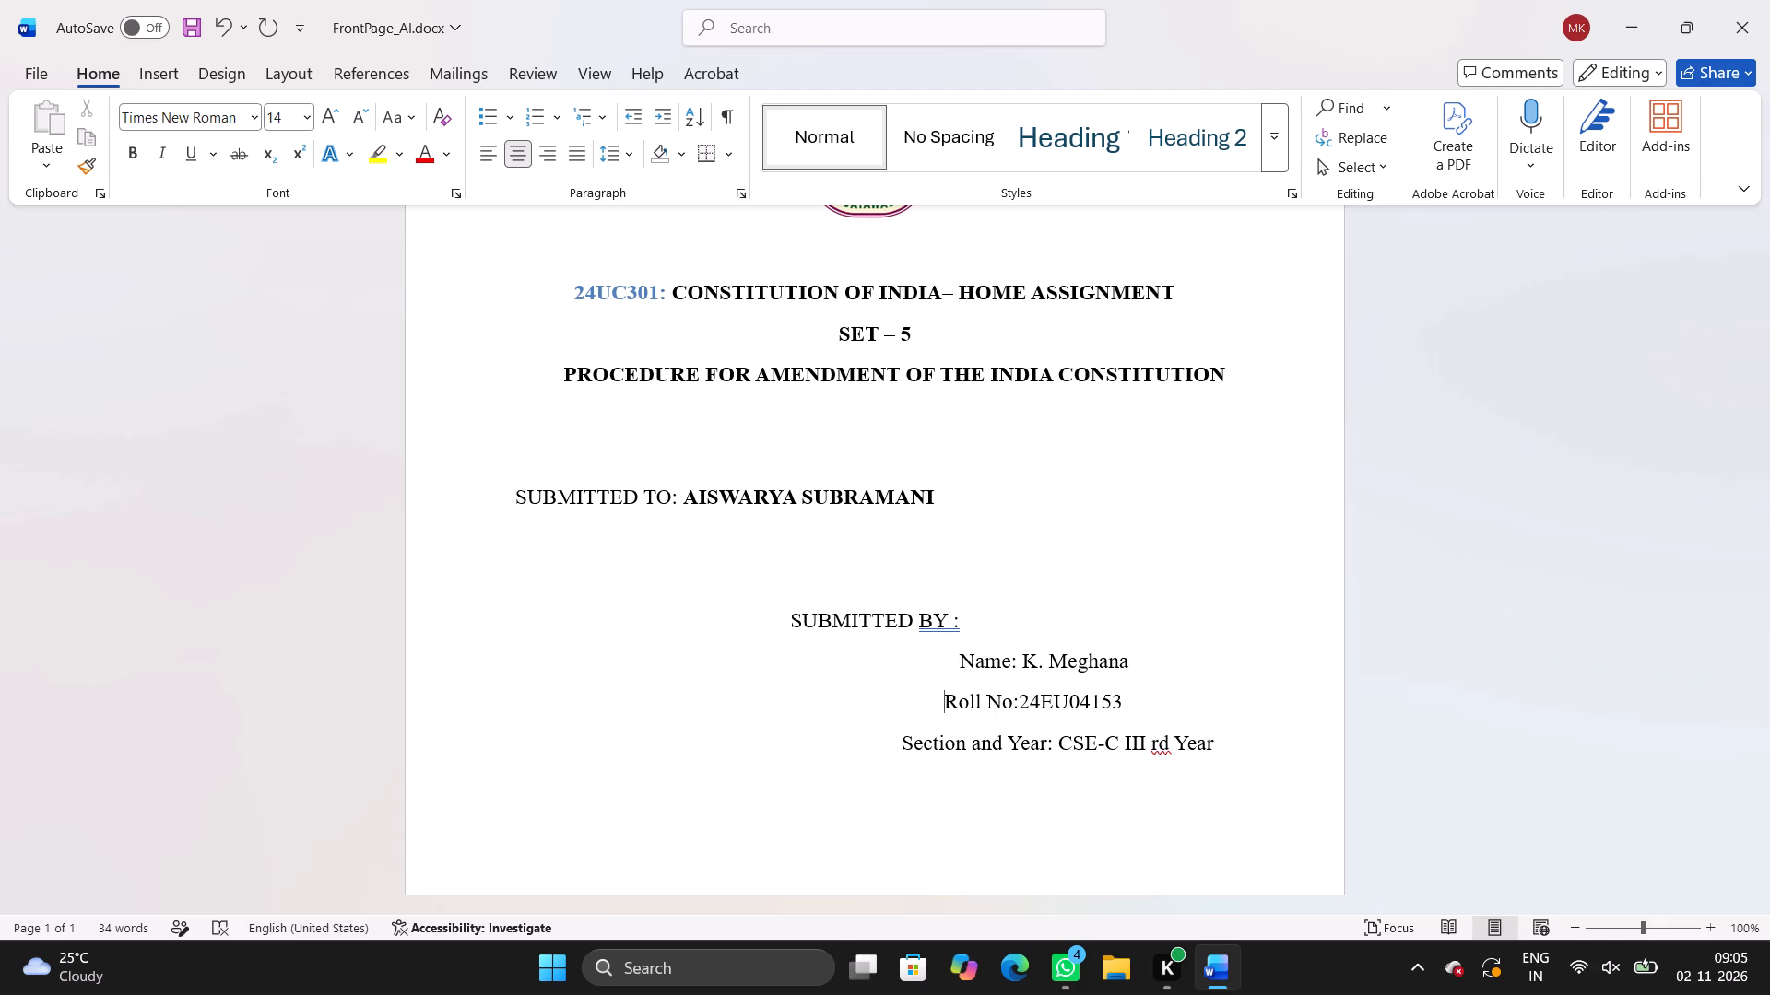
left_click_drag(965, 697, 1030, 765)
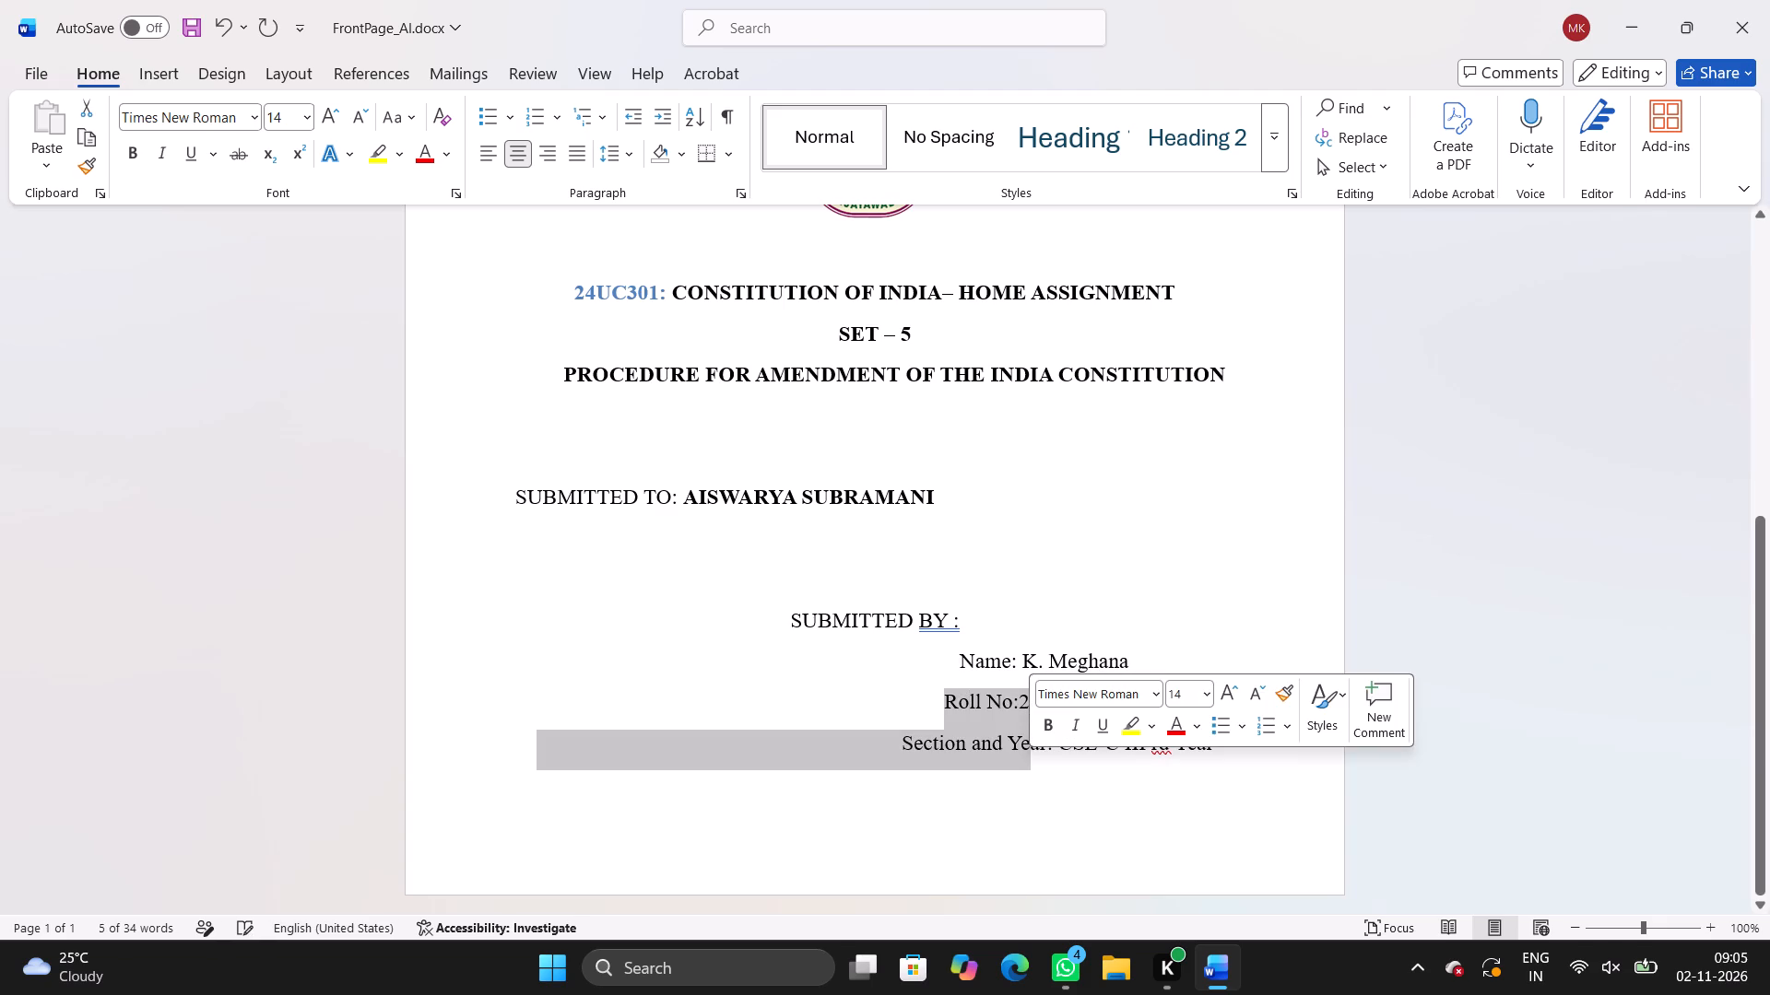
left_click(1005, 809)
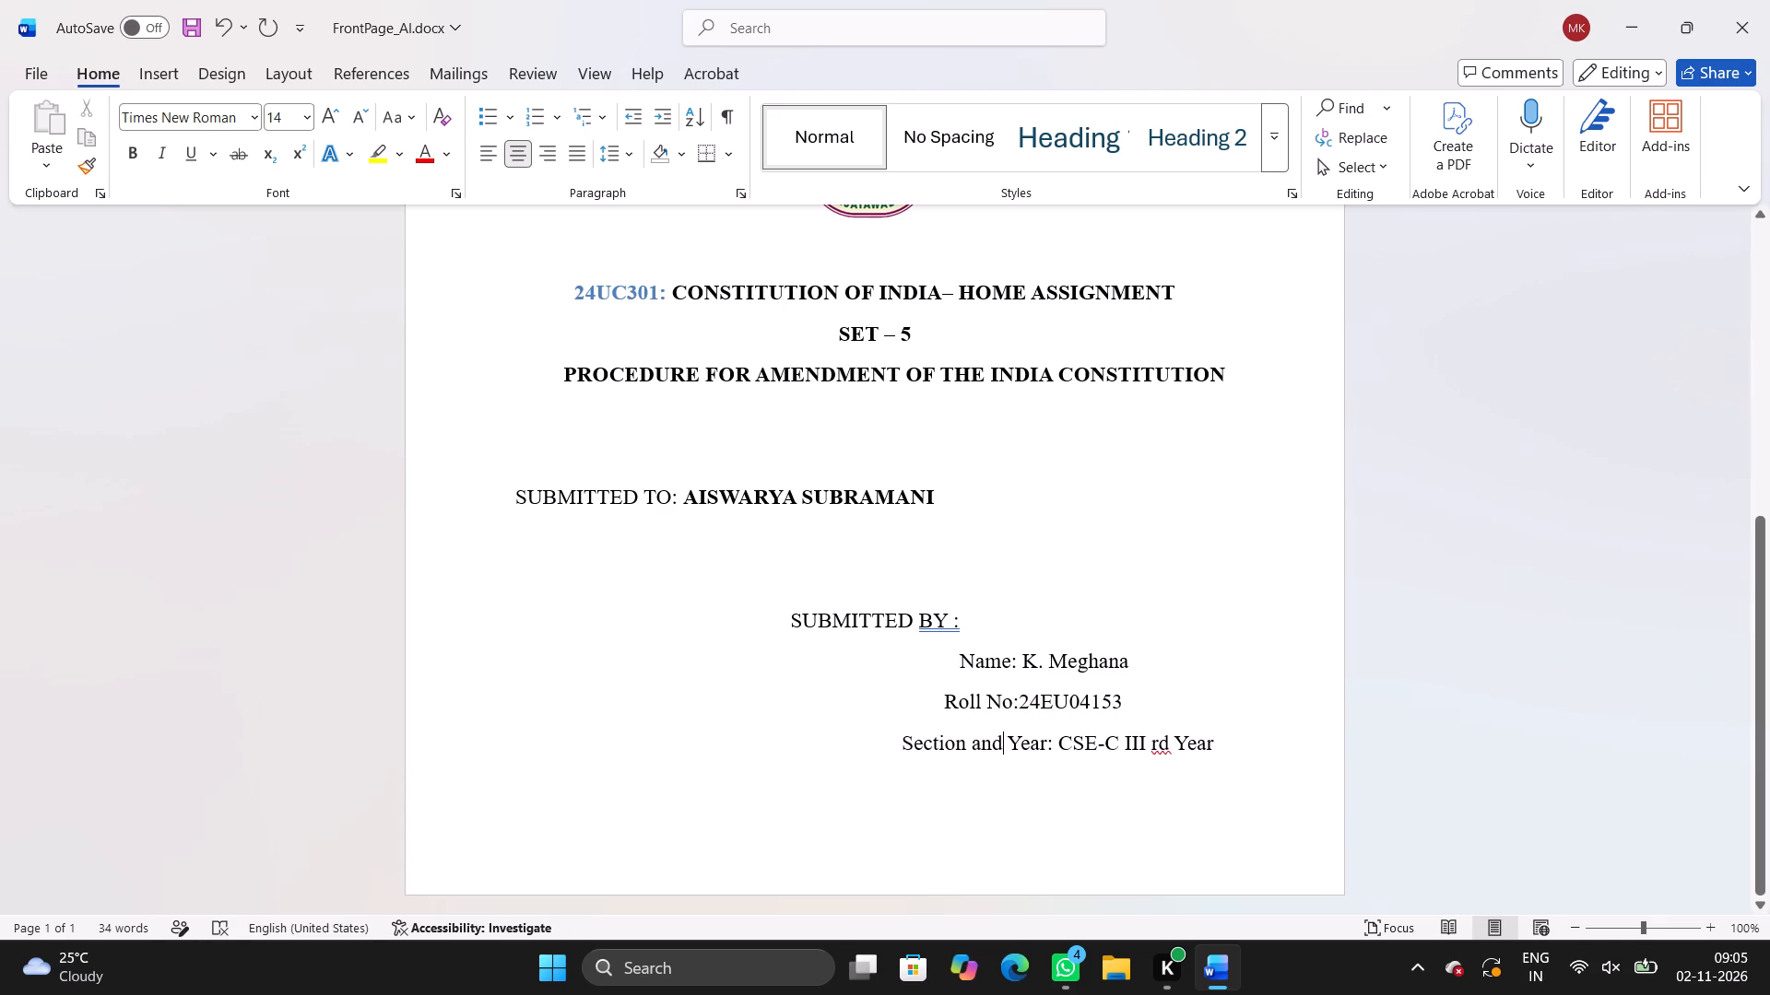
Insert two spaces after Roll No: and nudge the line back slightly with two more leading spaces.
left_click(1020, 704)
key("space")
key("space")
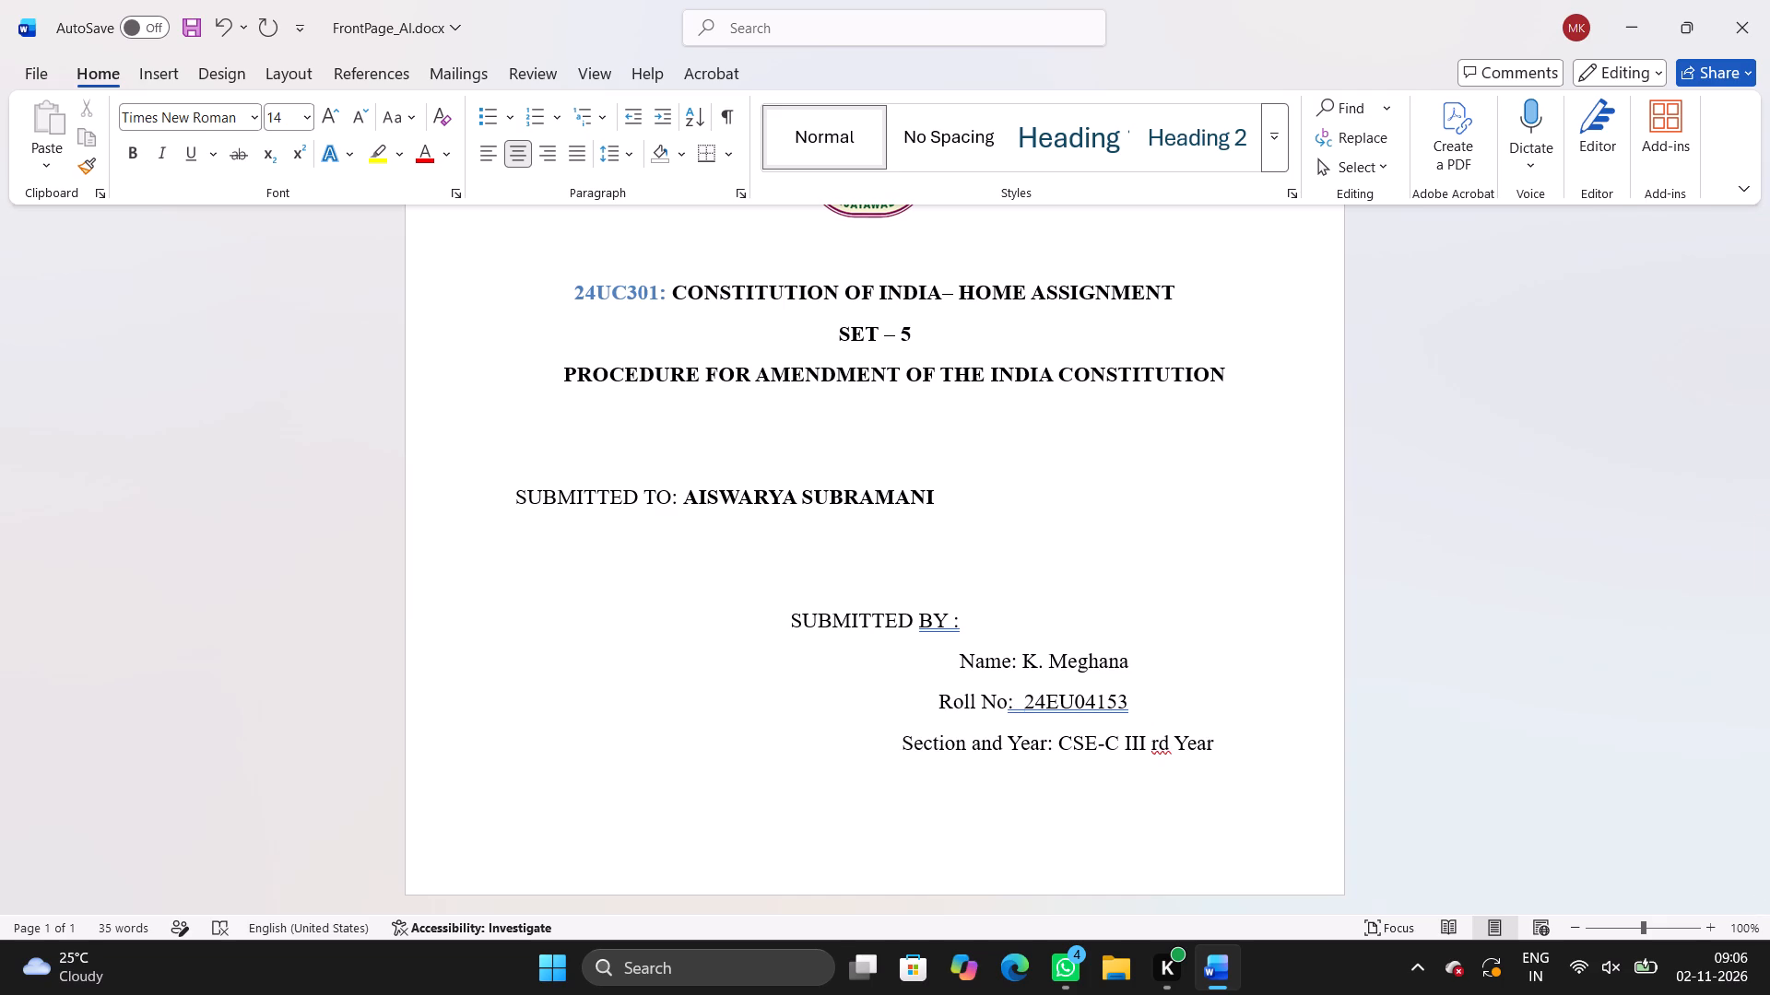
left_click(930, 703)
key("space")
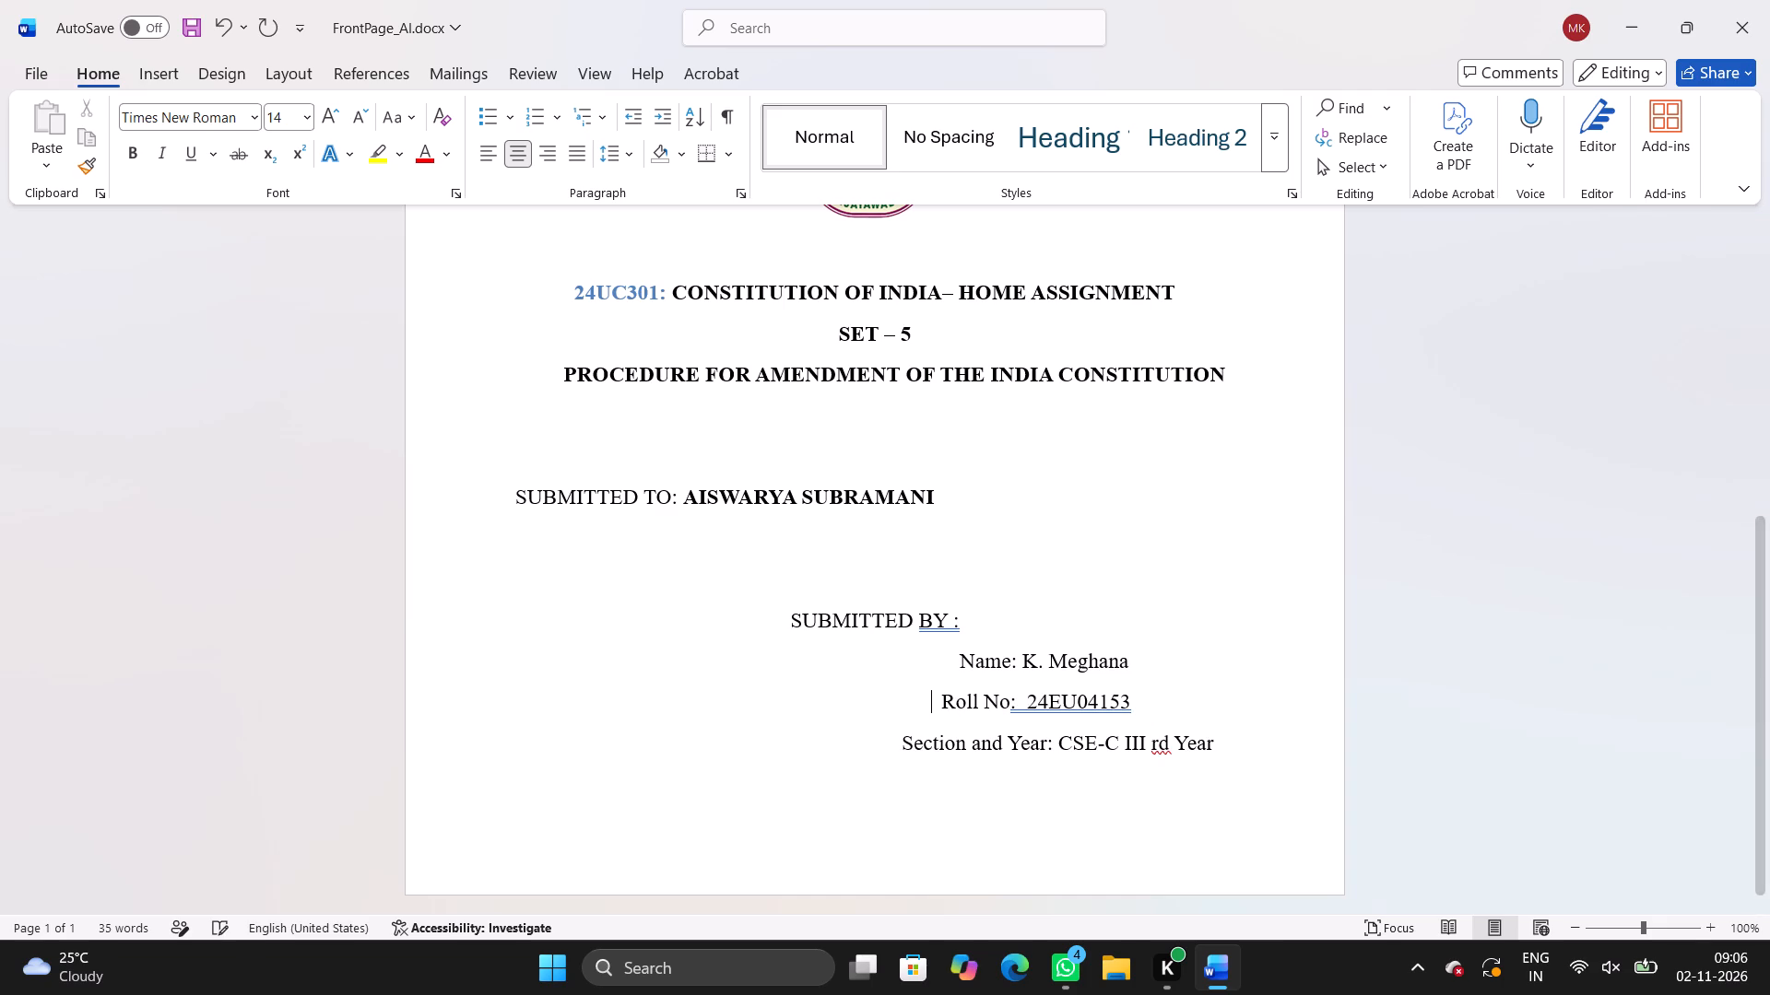
key("space")
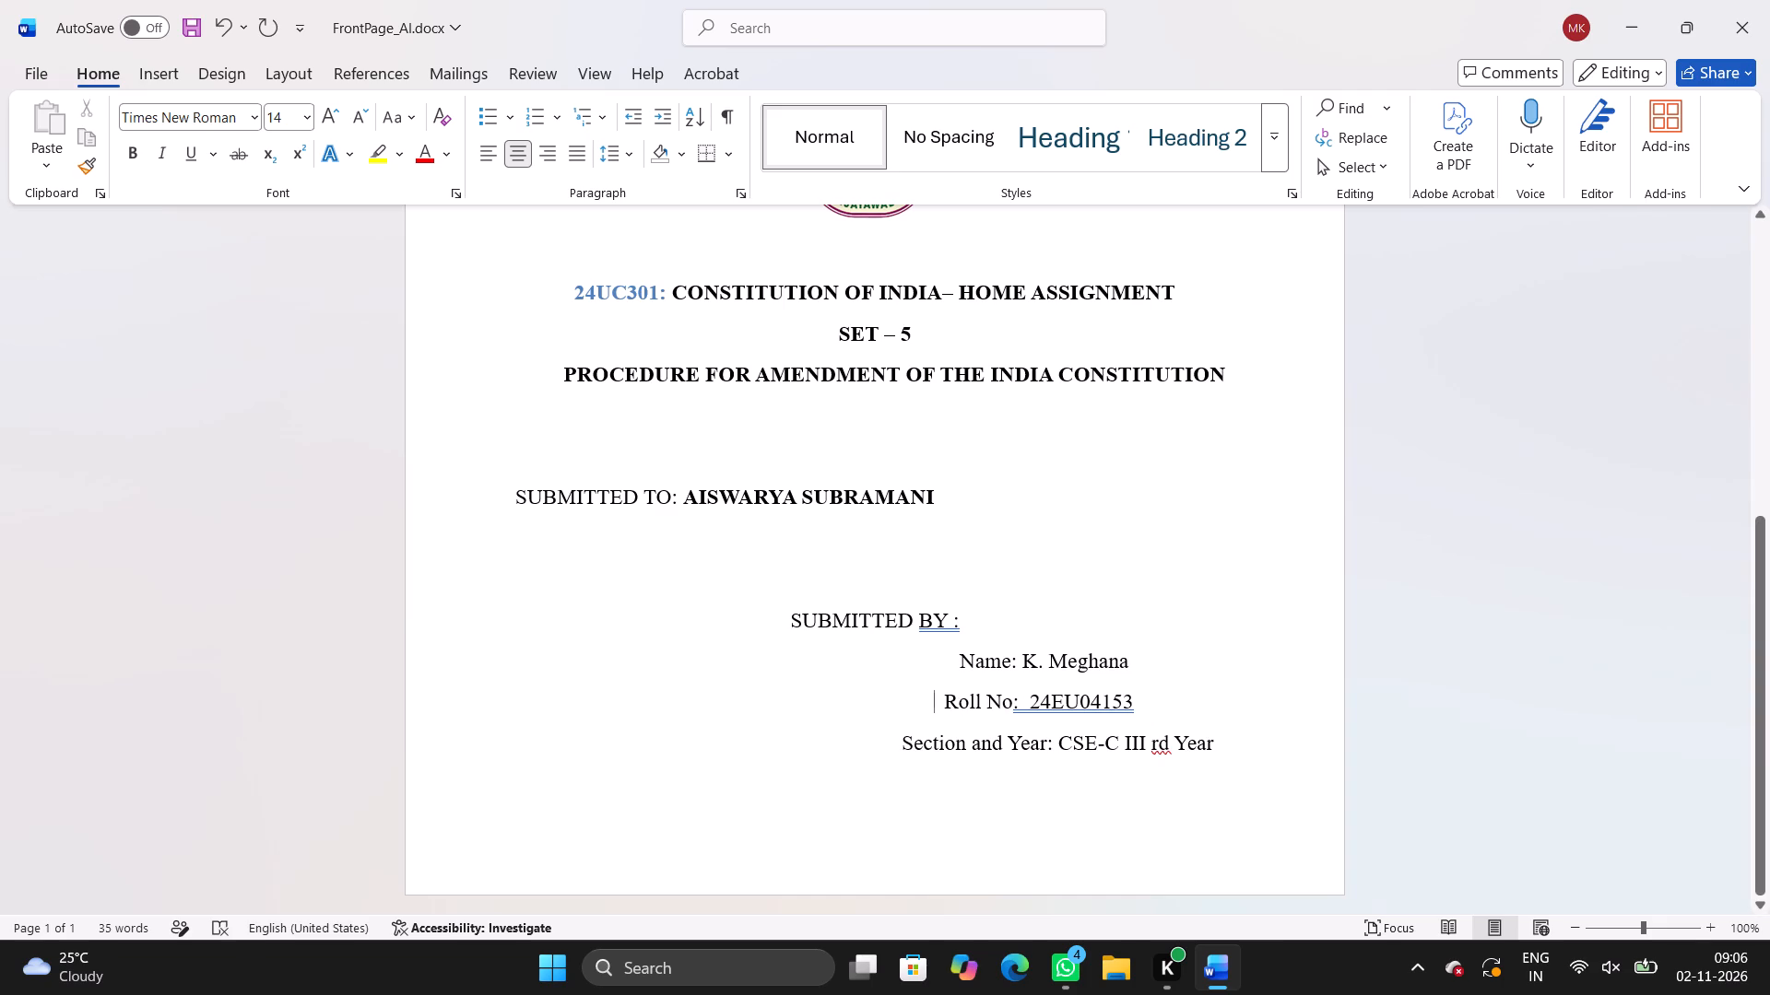
Shift the Section and Year line toward the page's left by deleting eleven of its leading spaces.
left_click(1050, 745)
left_click(903, 745)
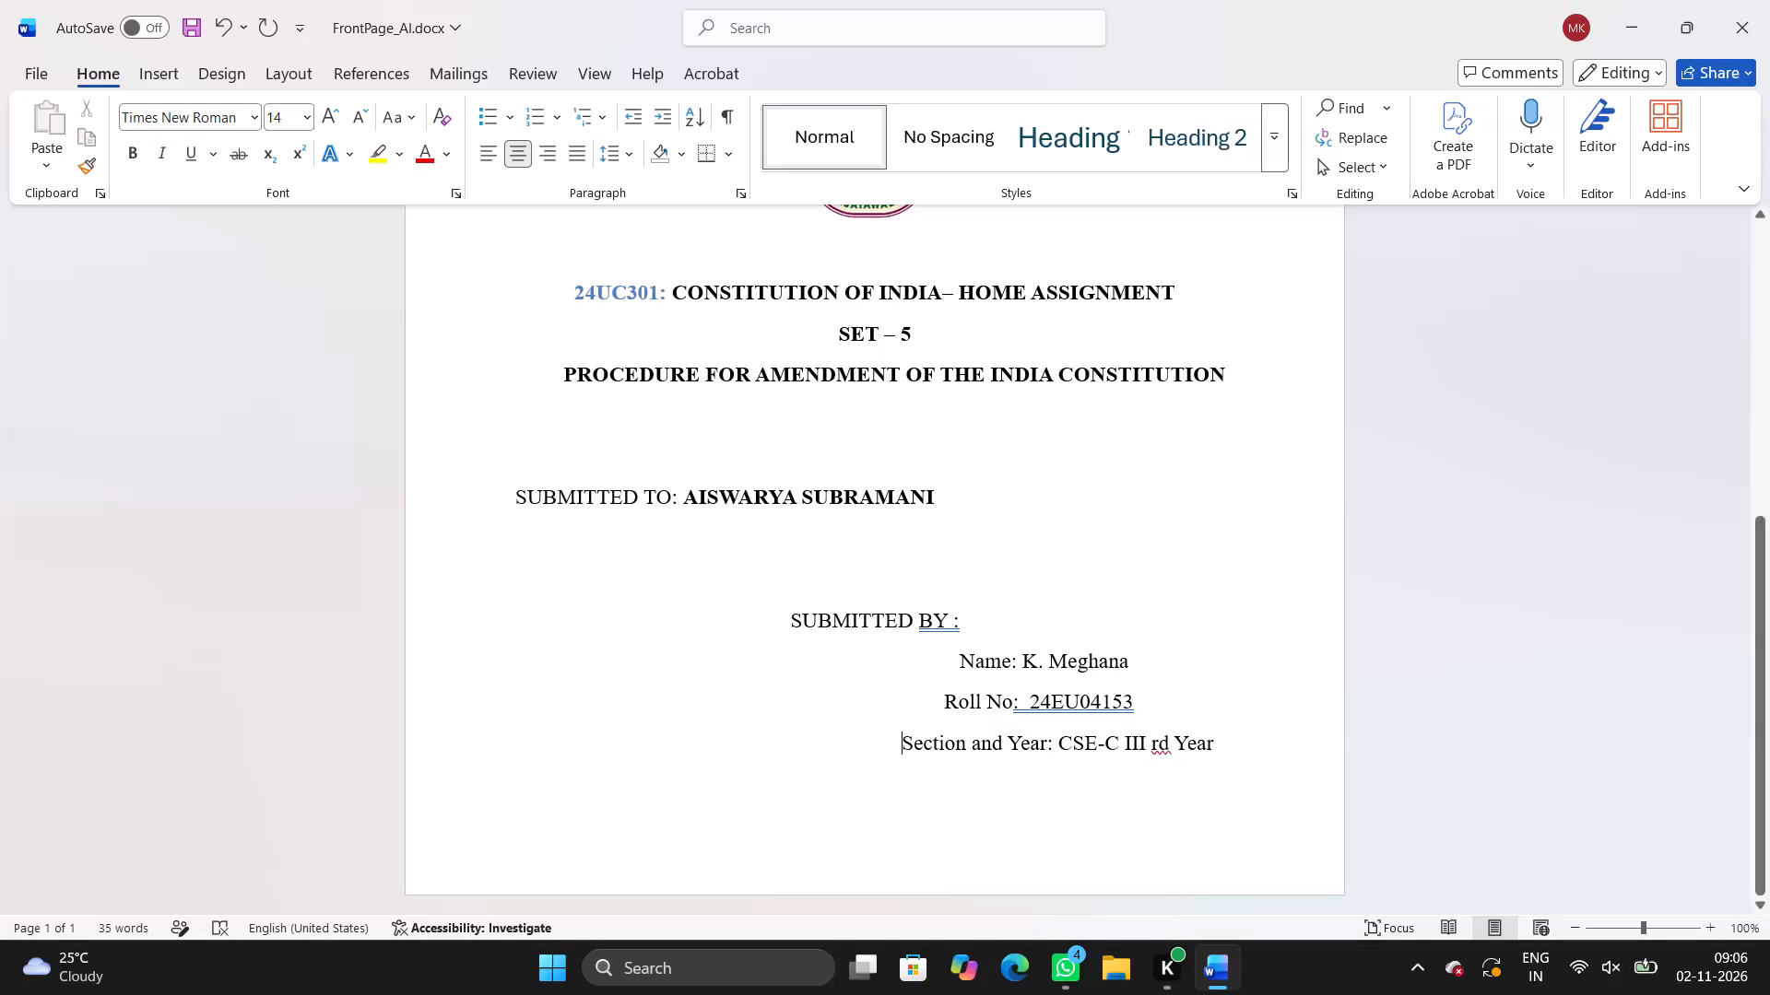
key("BackSpace")
key("BackSpace")
key("BackSpace")
key("BackSpace")
key("BackSpace")
key("BackSpace")
key("BackSpace")
key("BackSpace")
key("BackSpace")
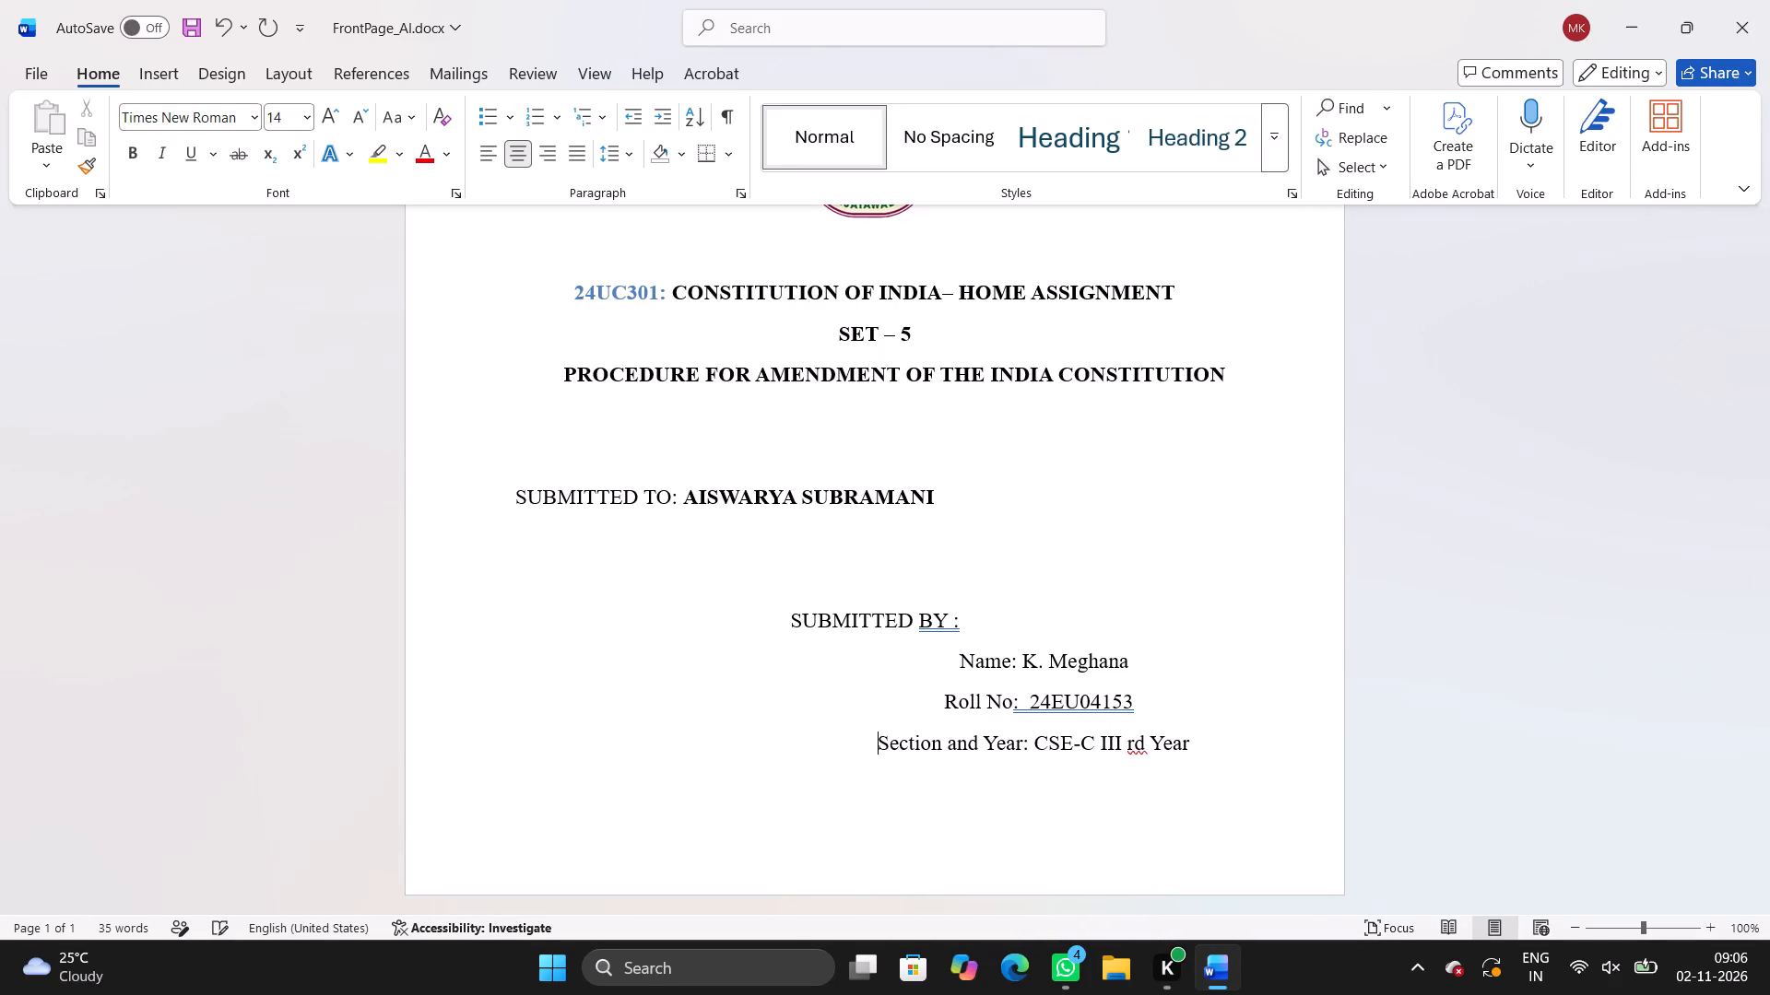
key("BackSpace")
key("BackSpace")
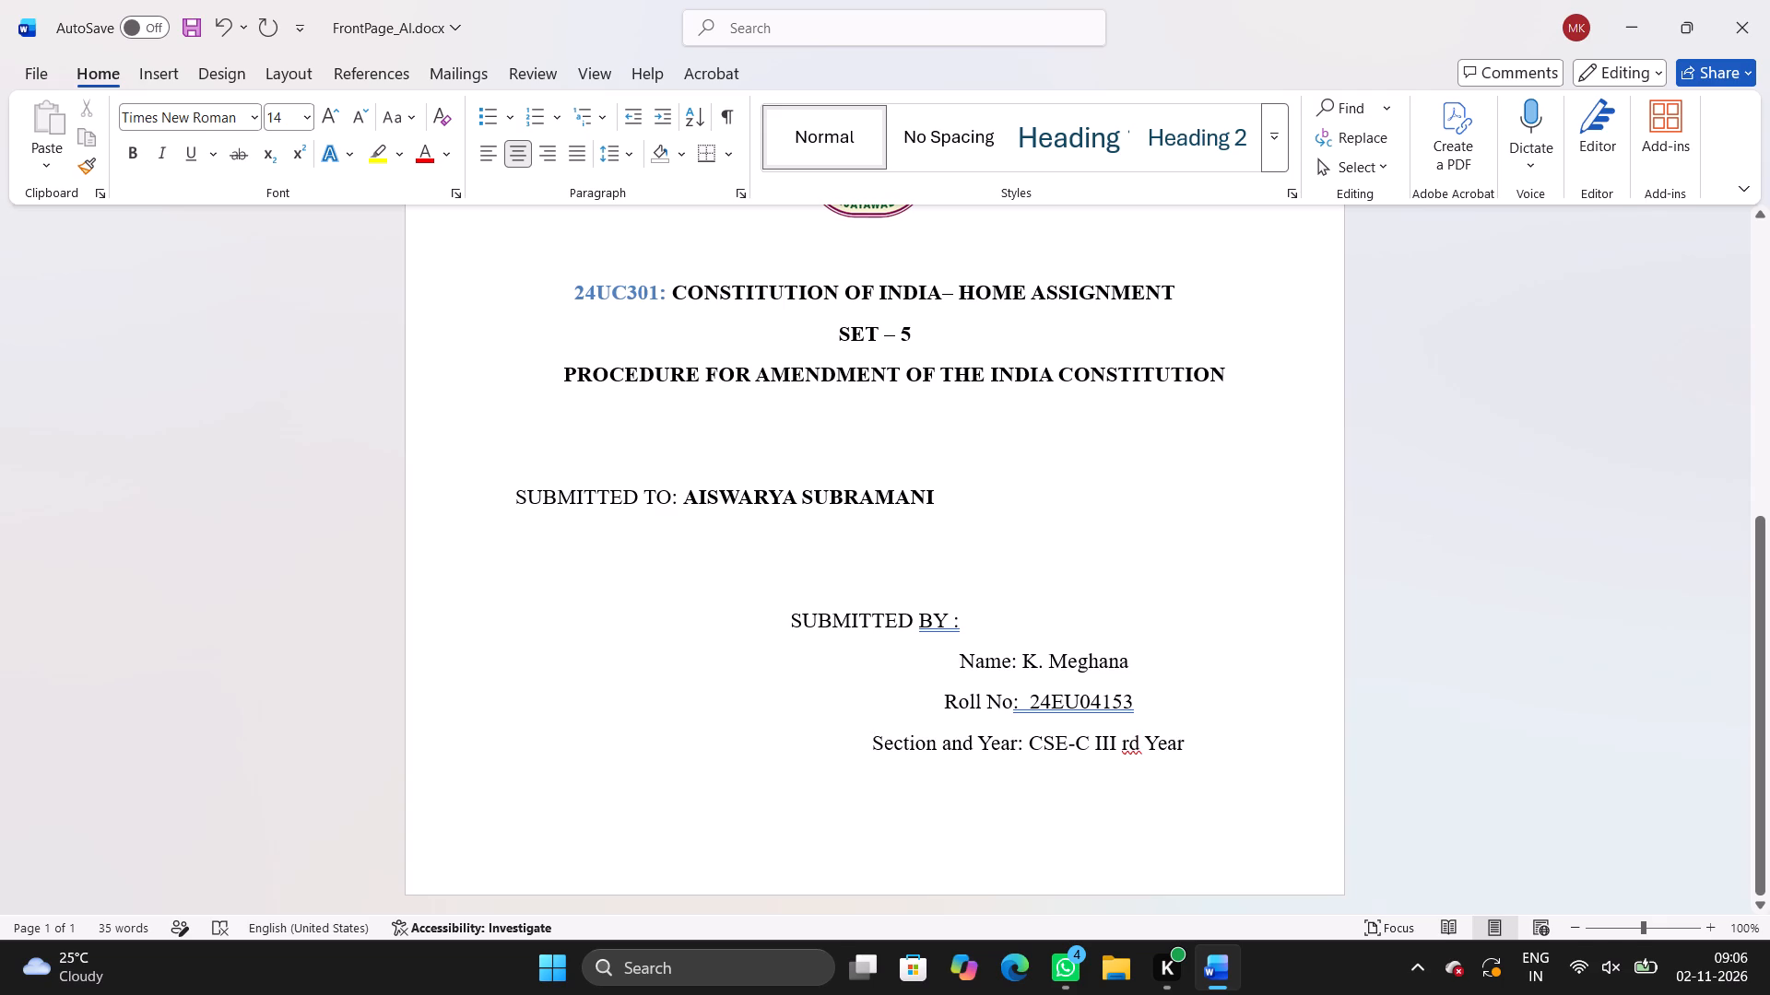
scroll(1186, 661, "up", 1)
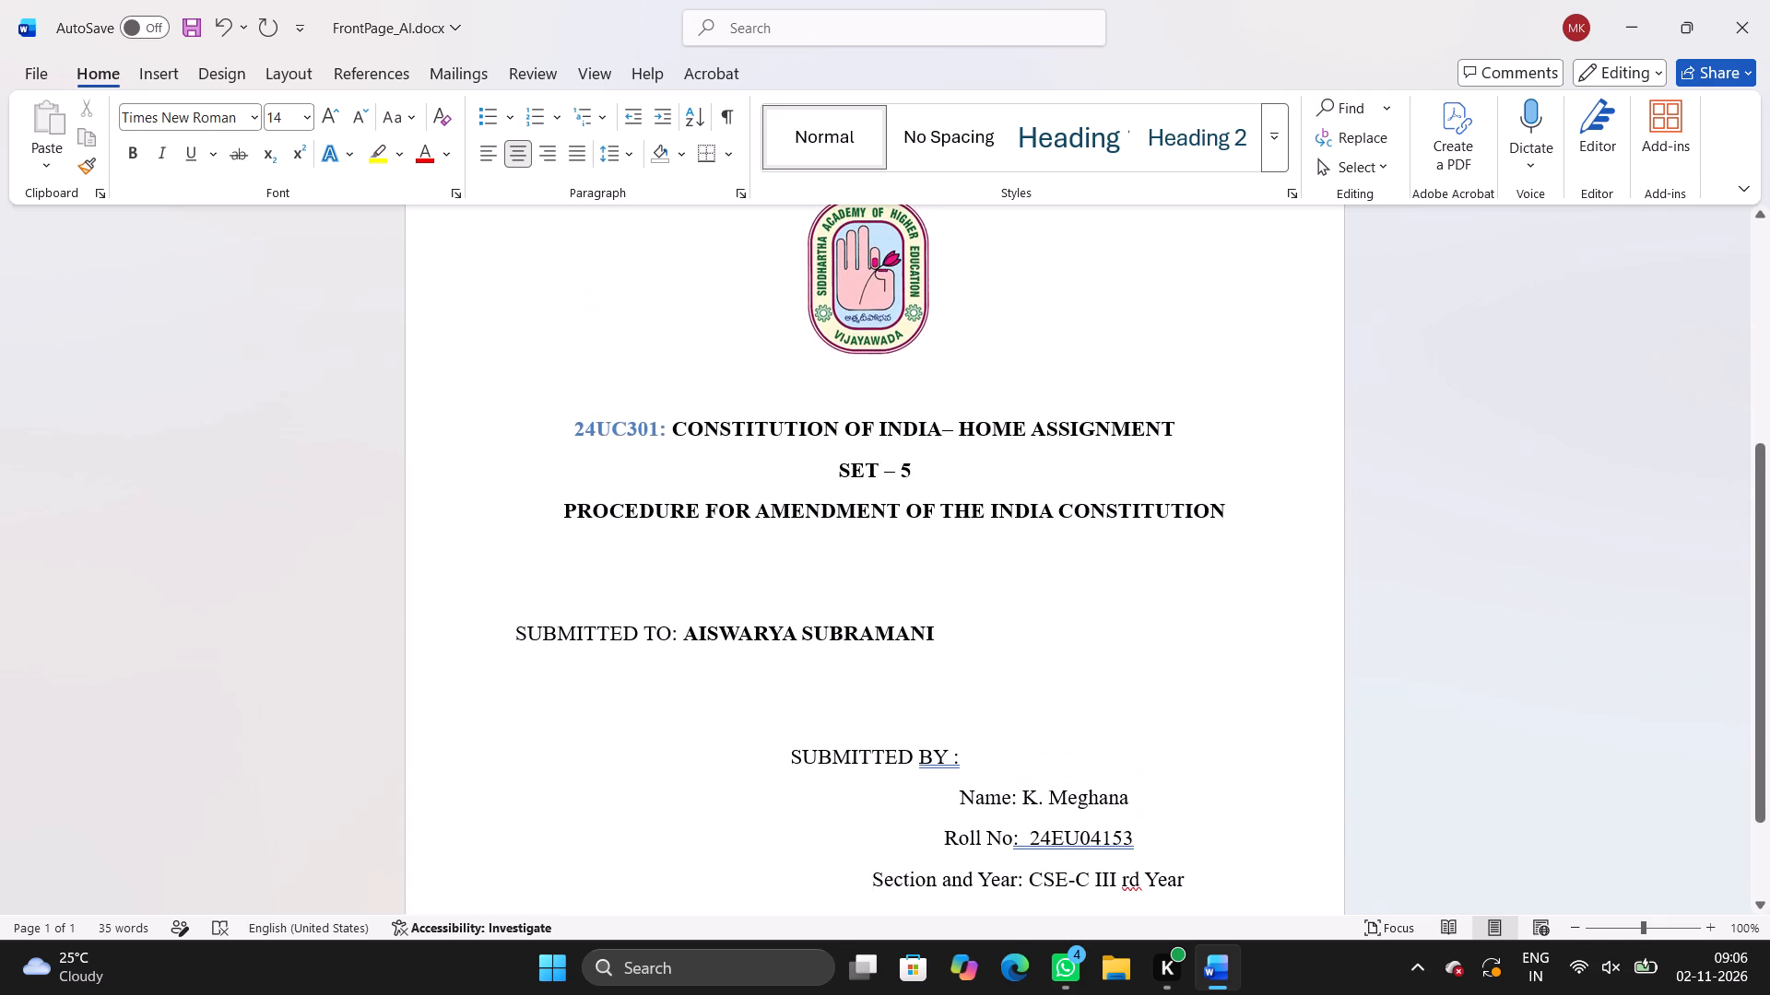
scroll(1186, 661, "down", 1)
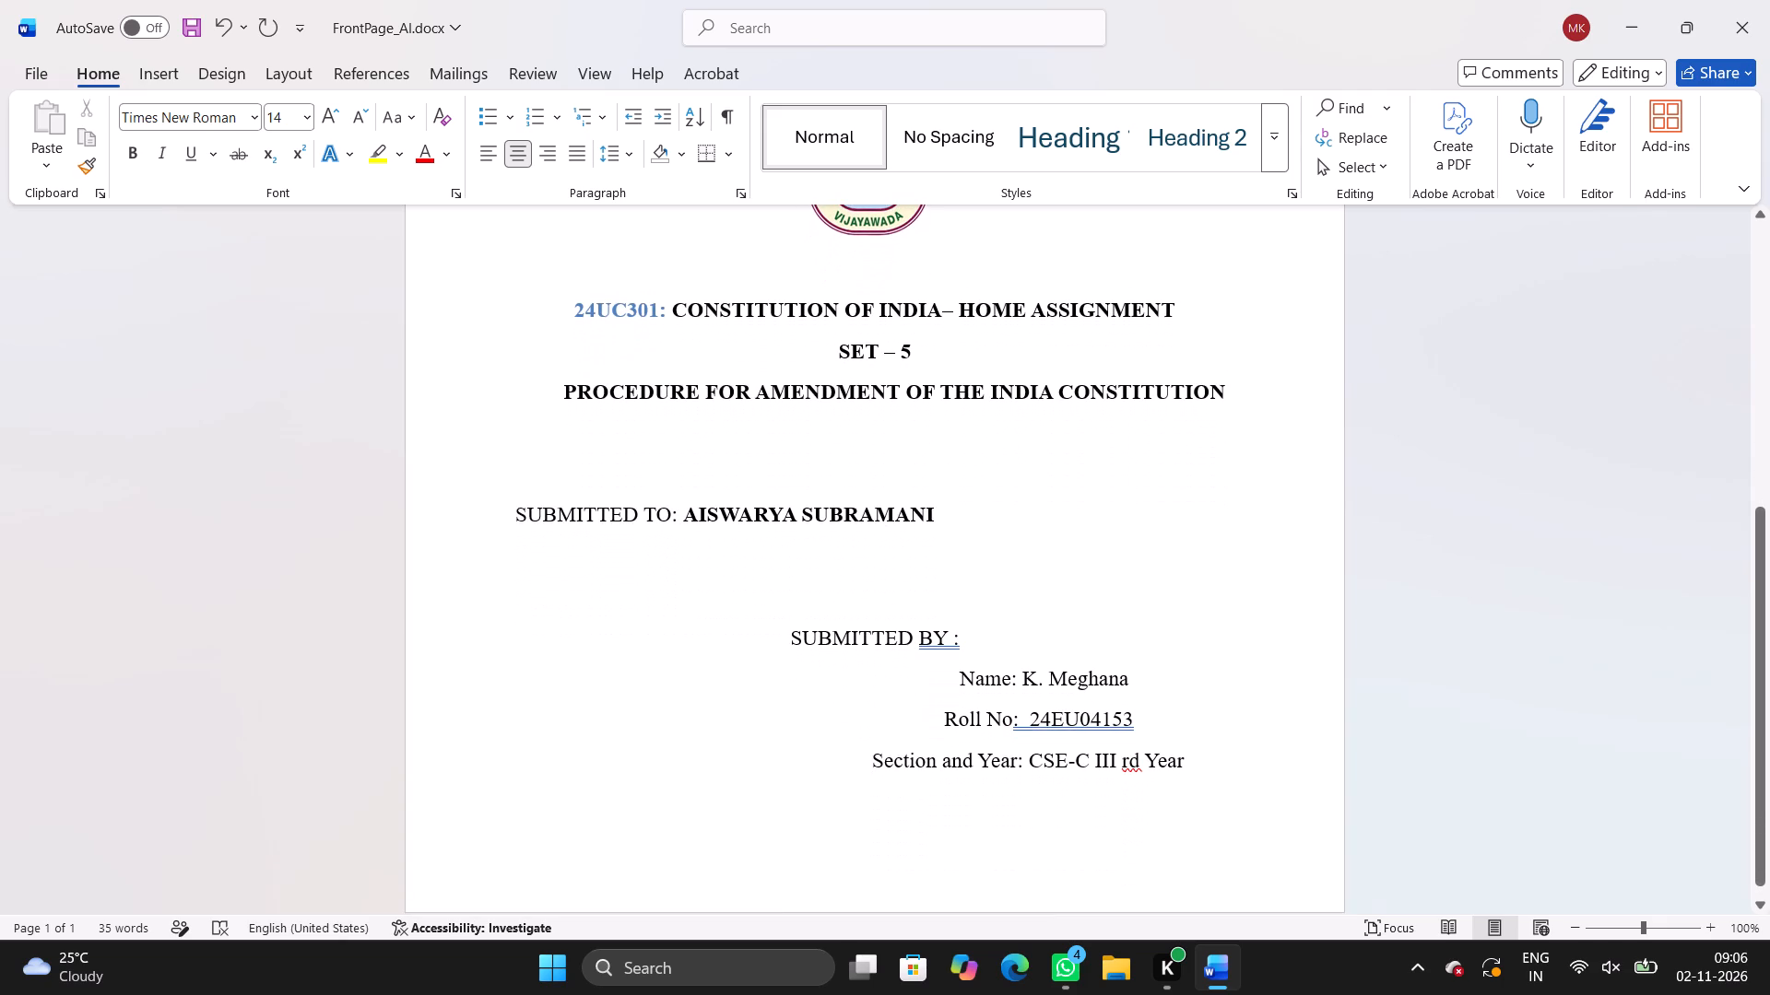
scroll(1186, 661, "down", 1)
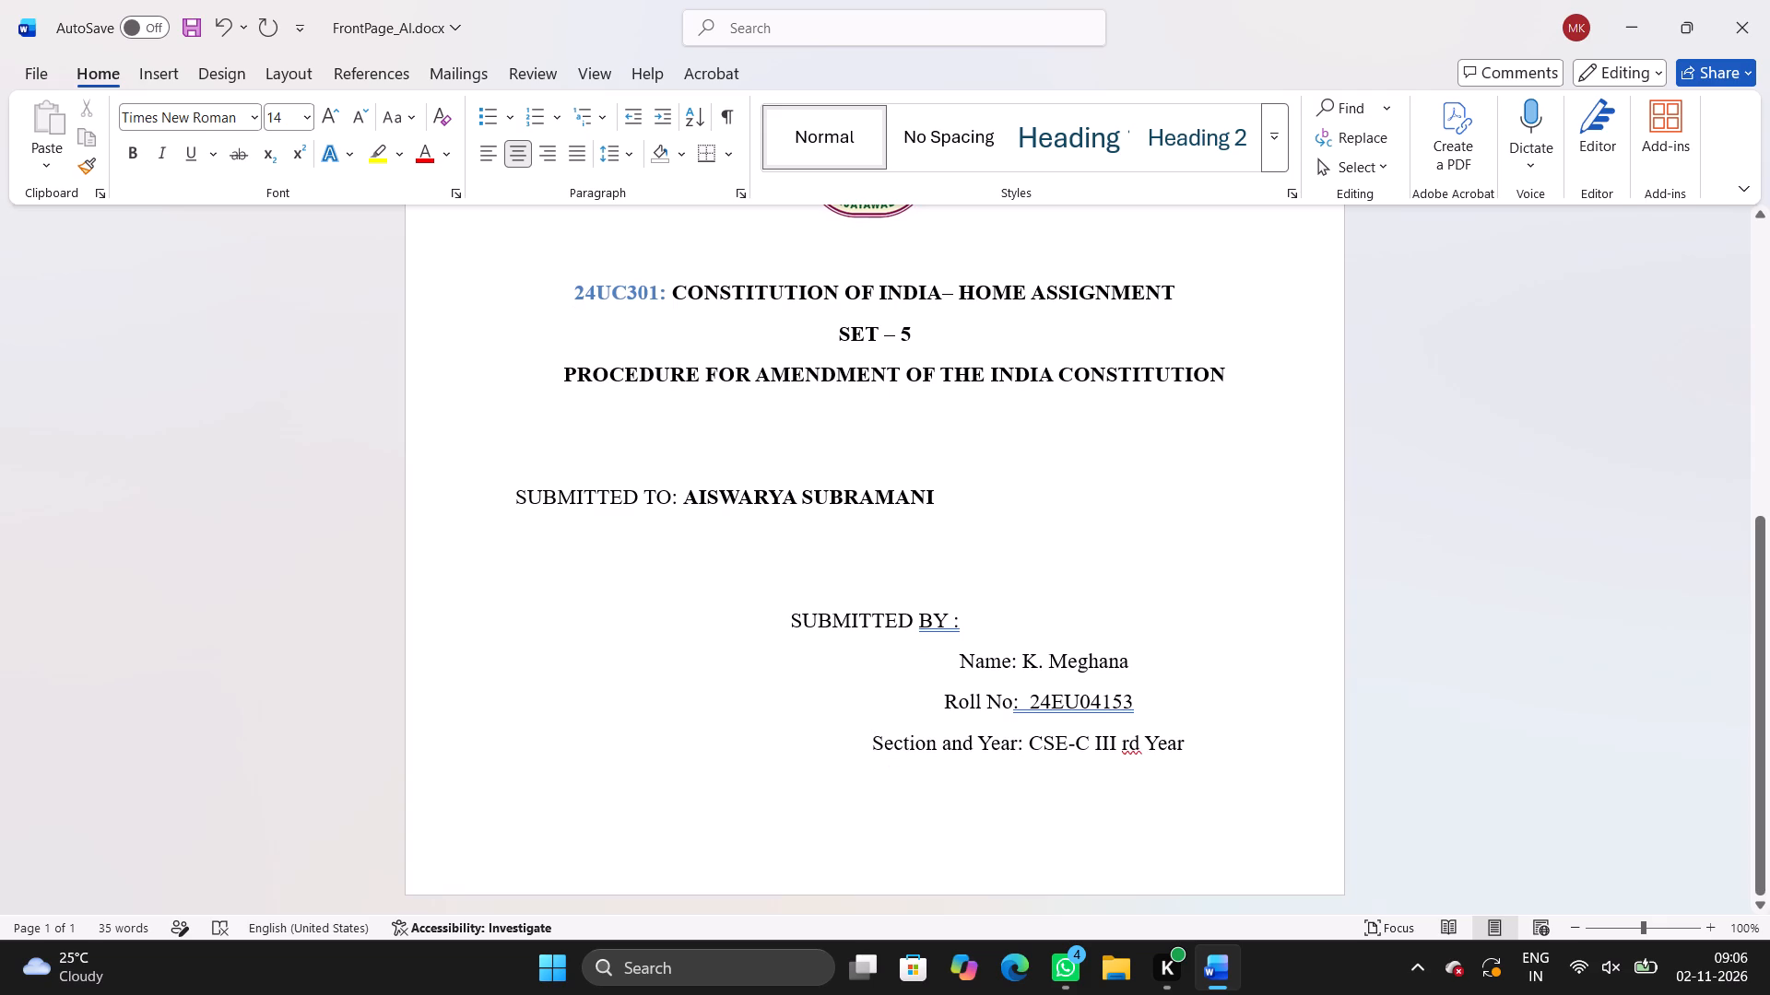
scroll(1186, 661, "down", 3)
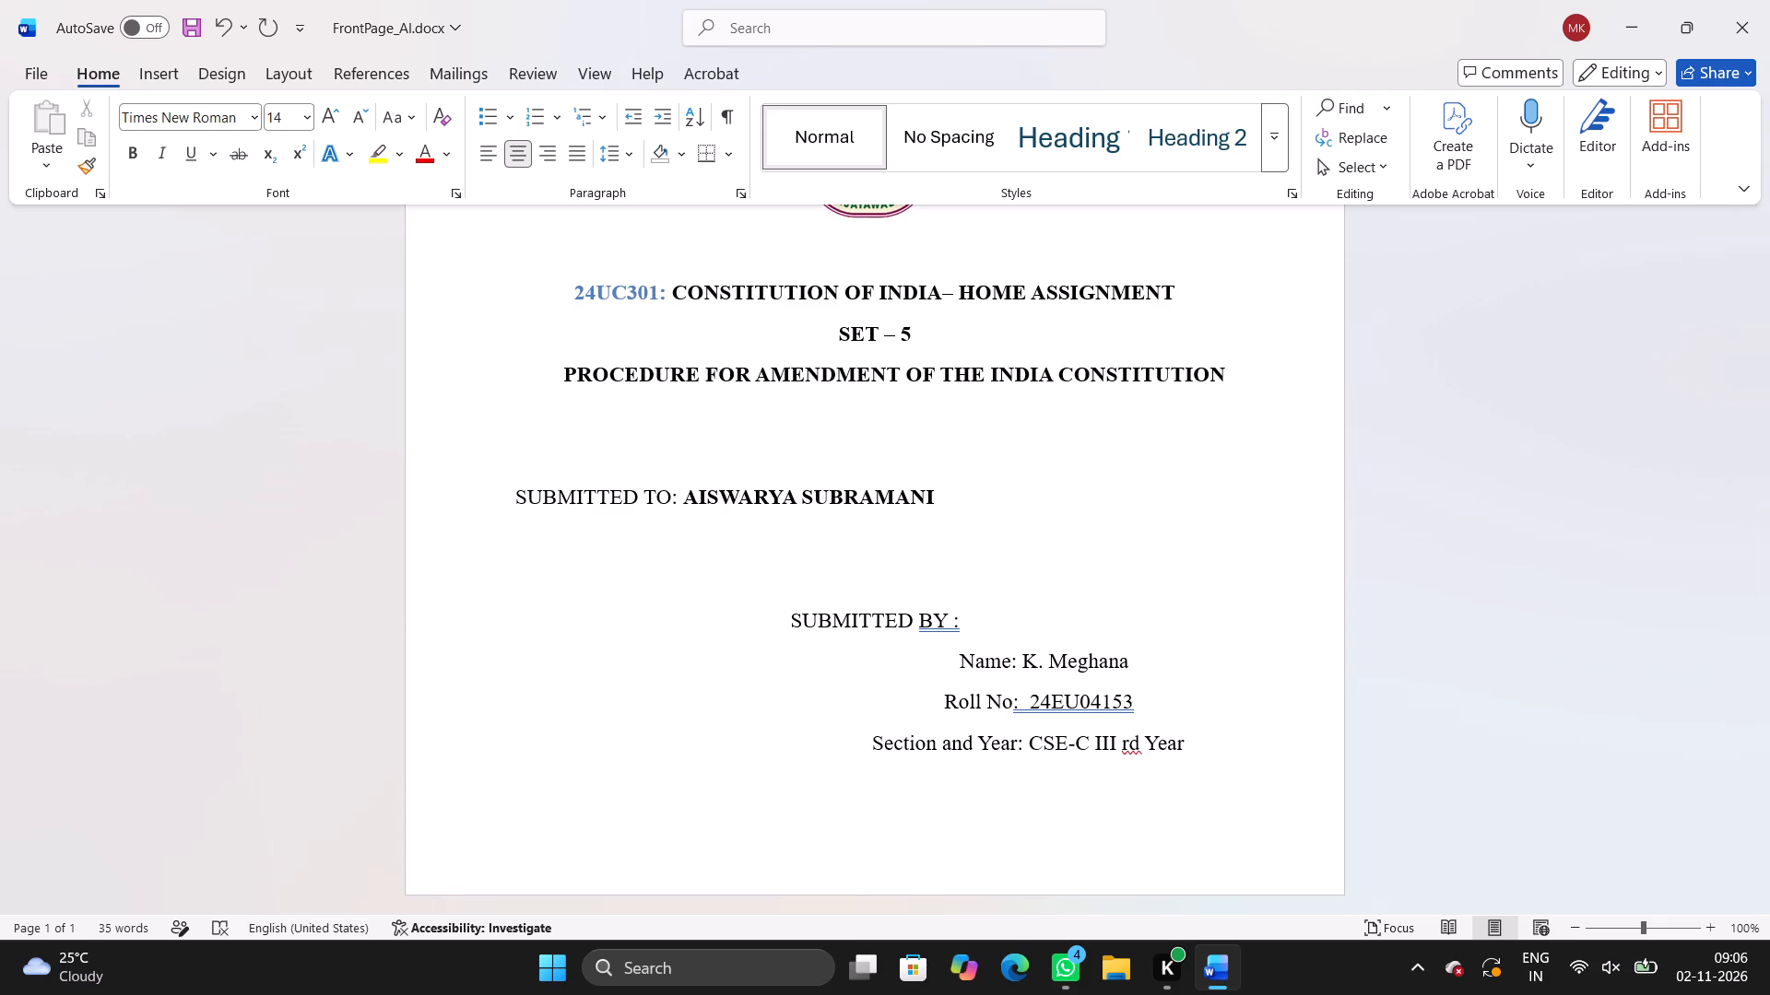
Look over the finished cover page and save the changes to the existing document.
scroll(1186, 661, "up", 4)
scroll(1186, 661, "down", 3)
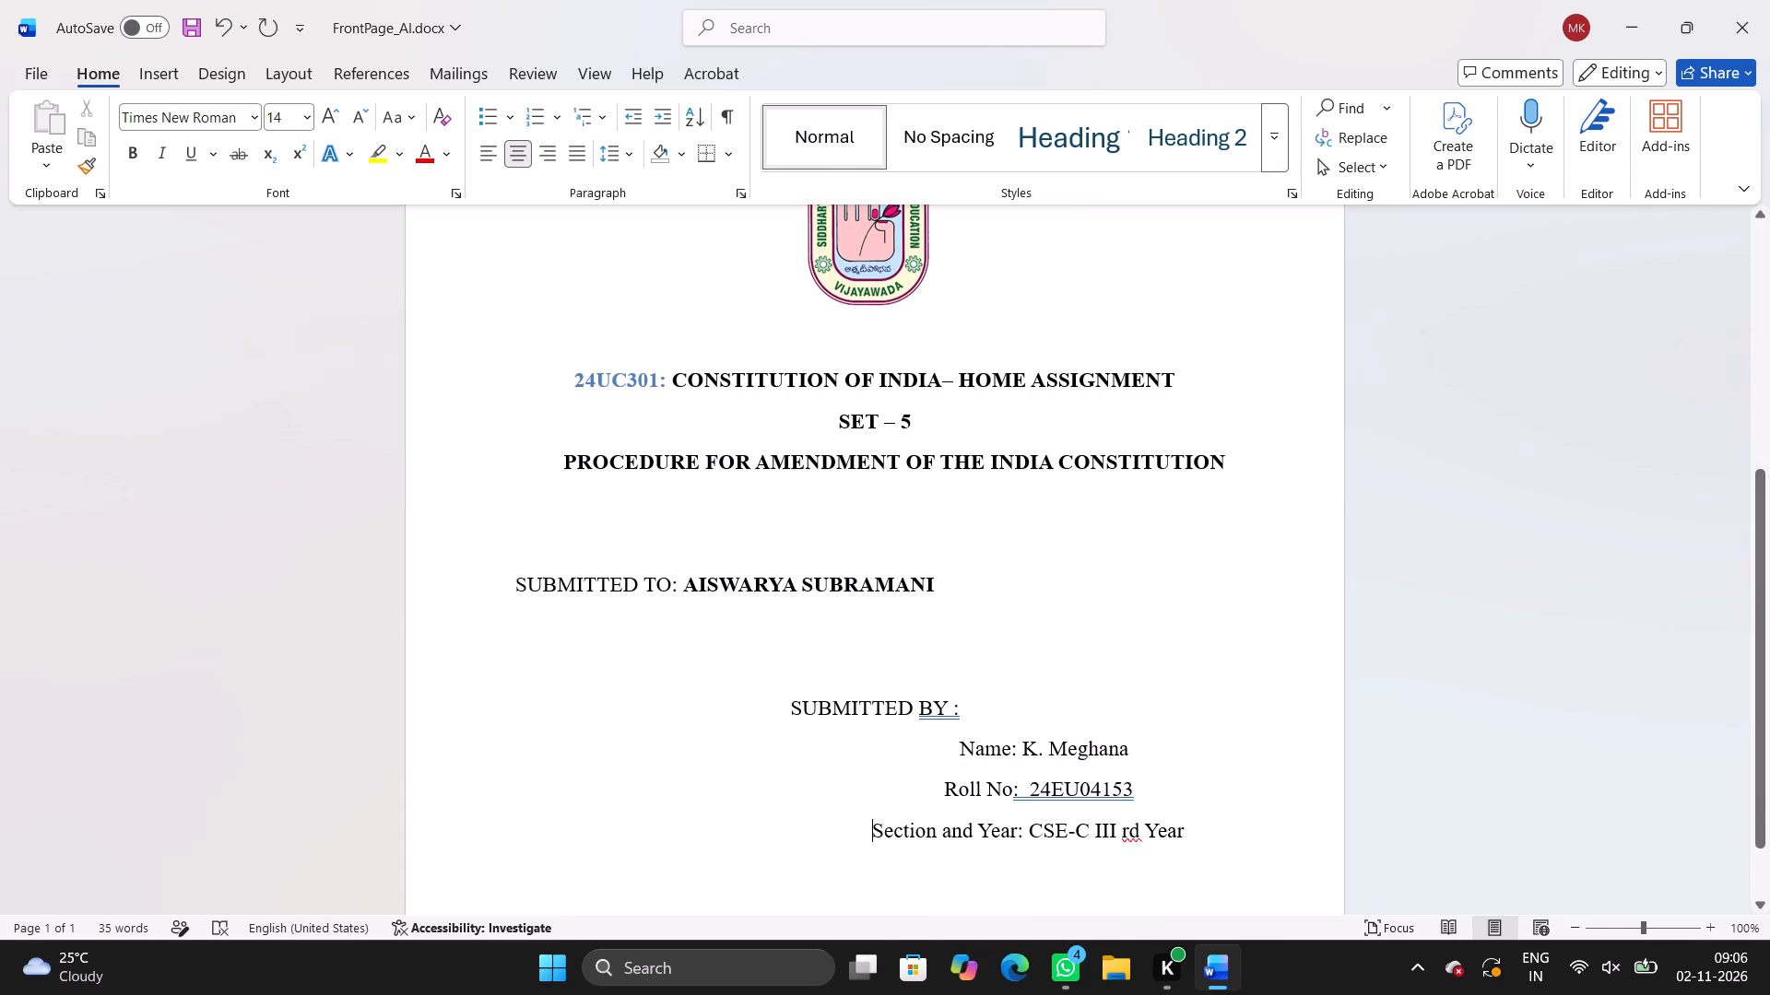
scroll(1186, 661, "up", 10)
left_click(1186, 661)
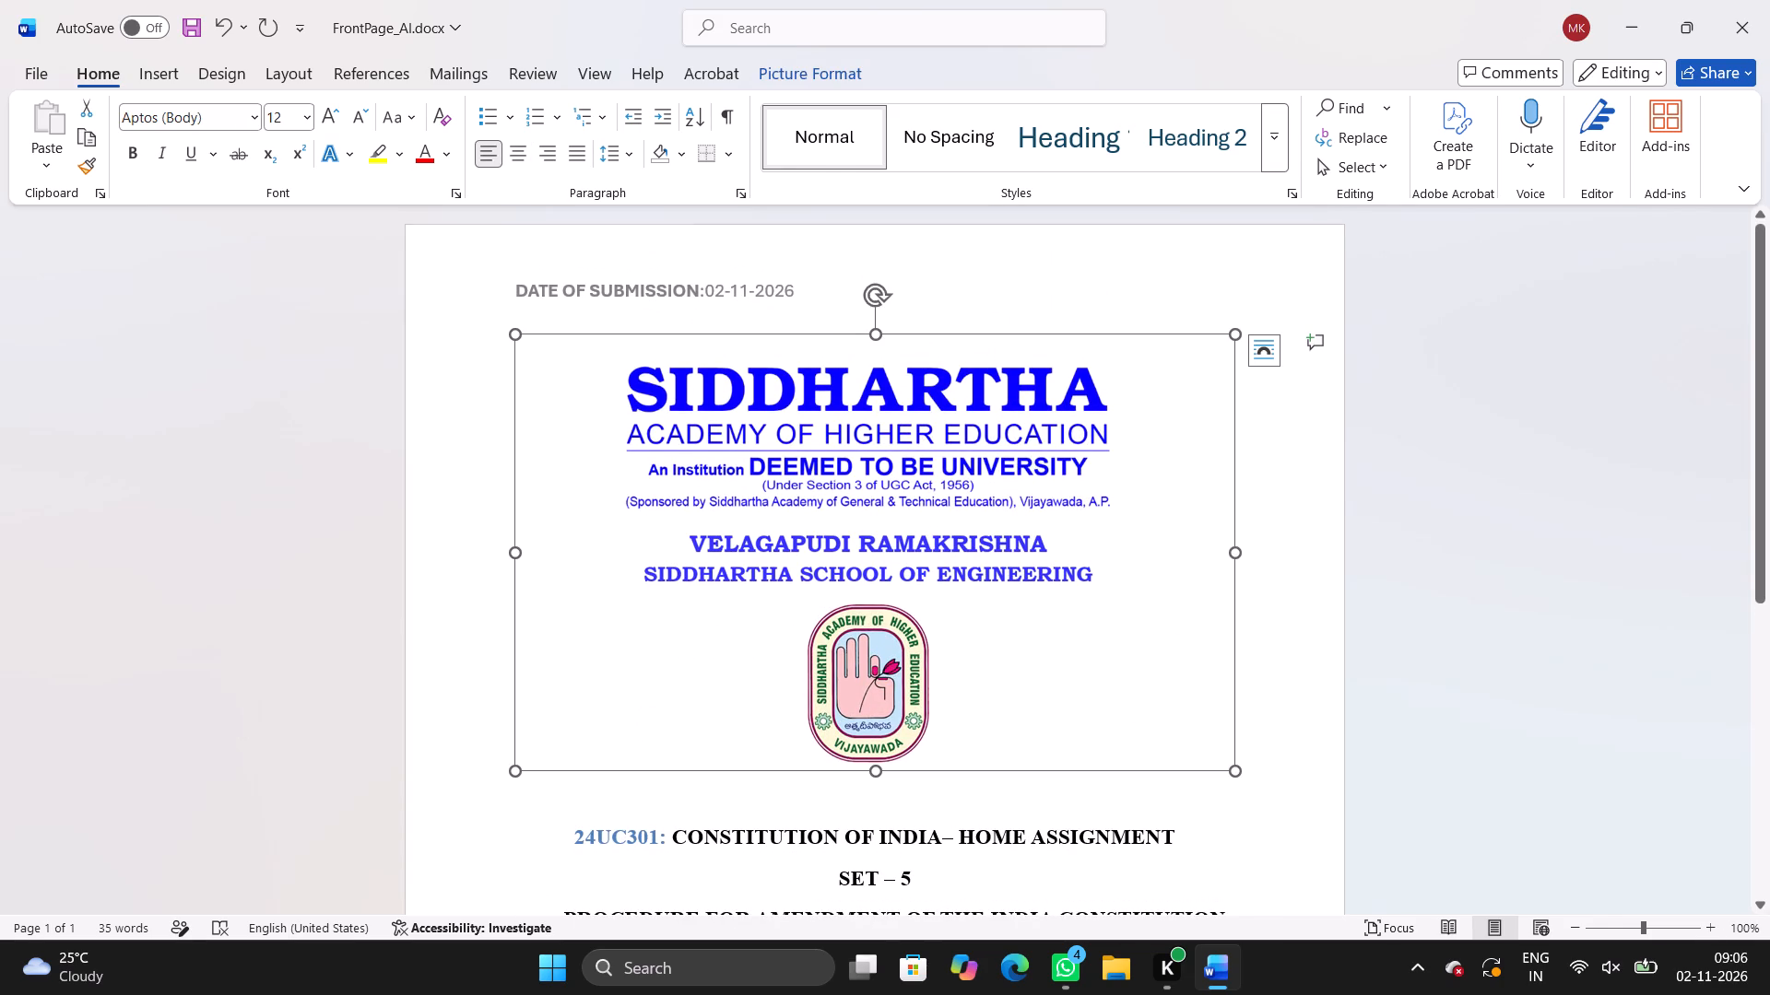
key("ctrl+s")
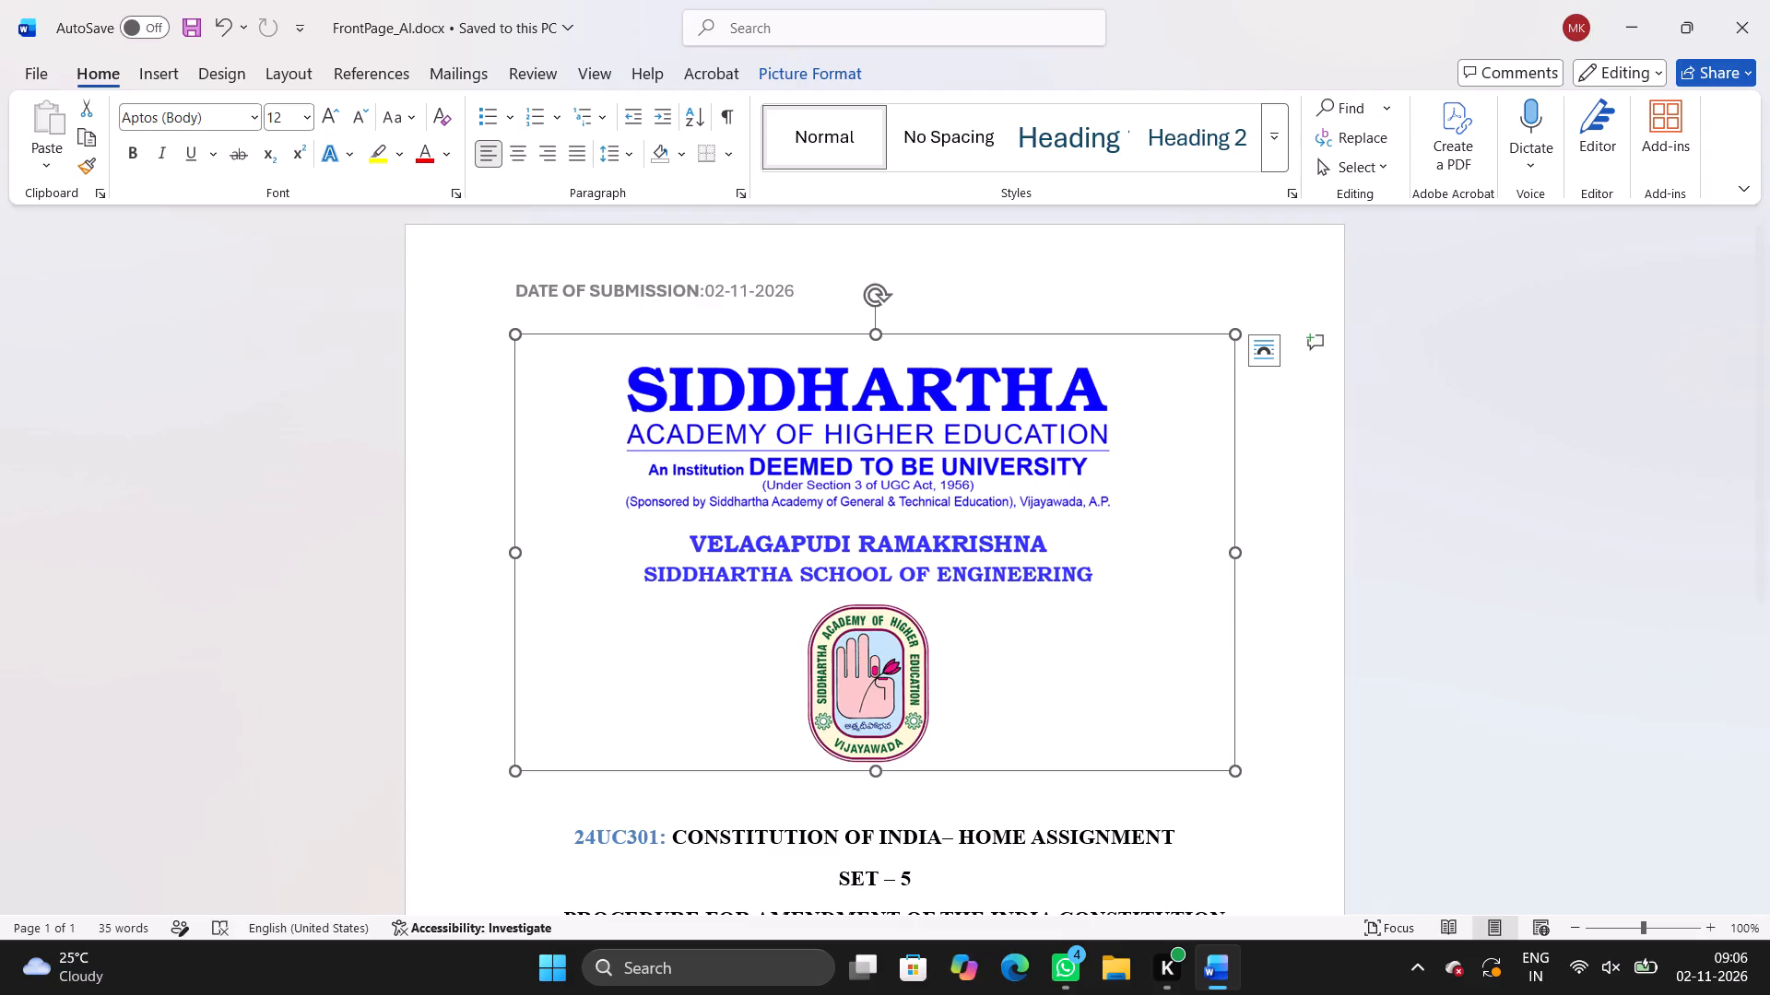
Save a copy of the cover page as a PDF named FrontPage_COI in the same folder.
left_click(39, 73)
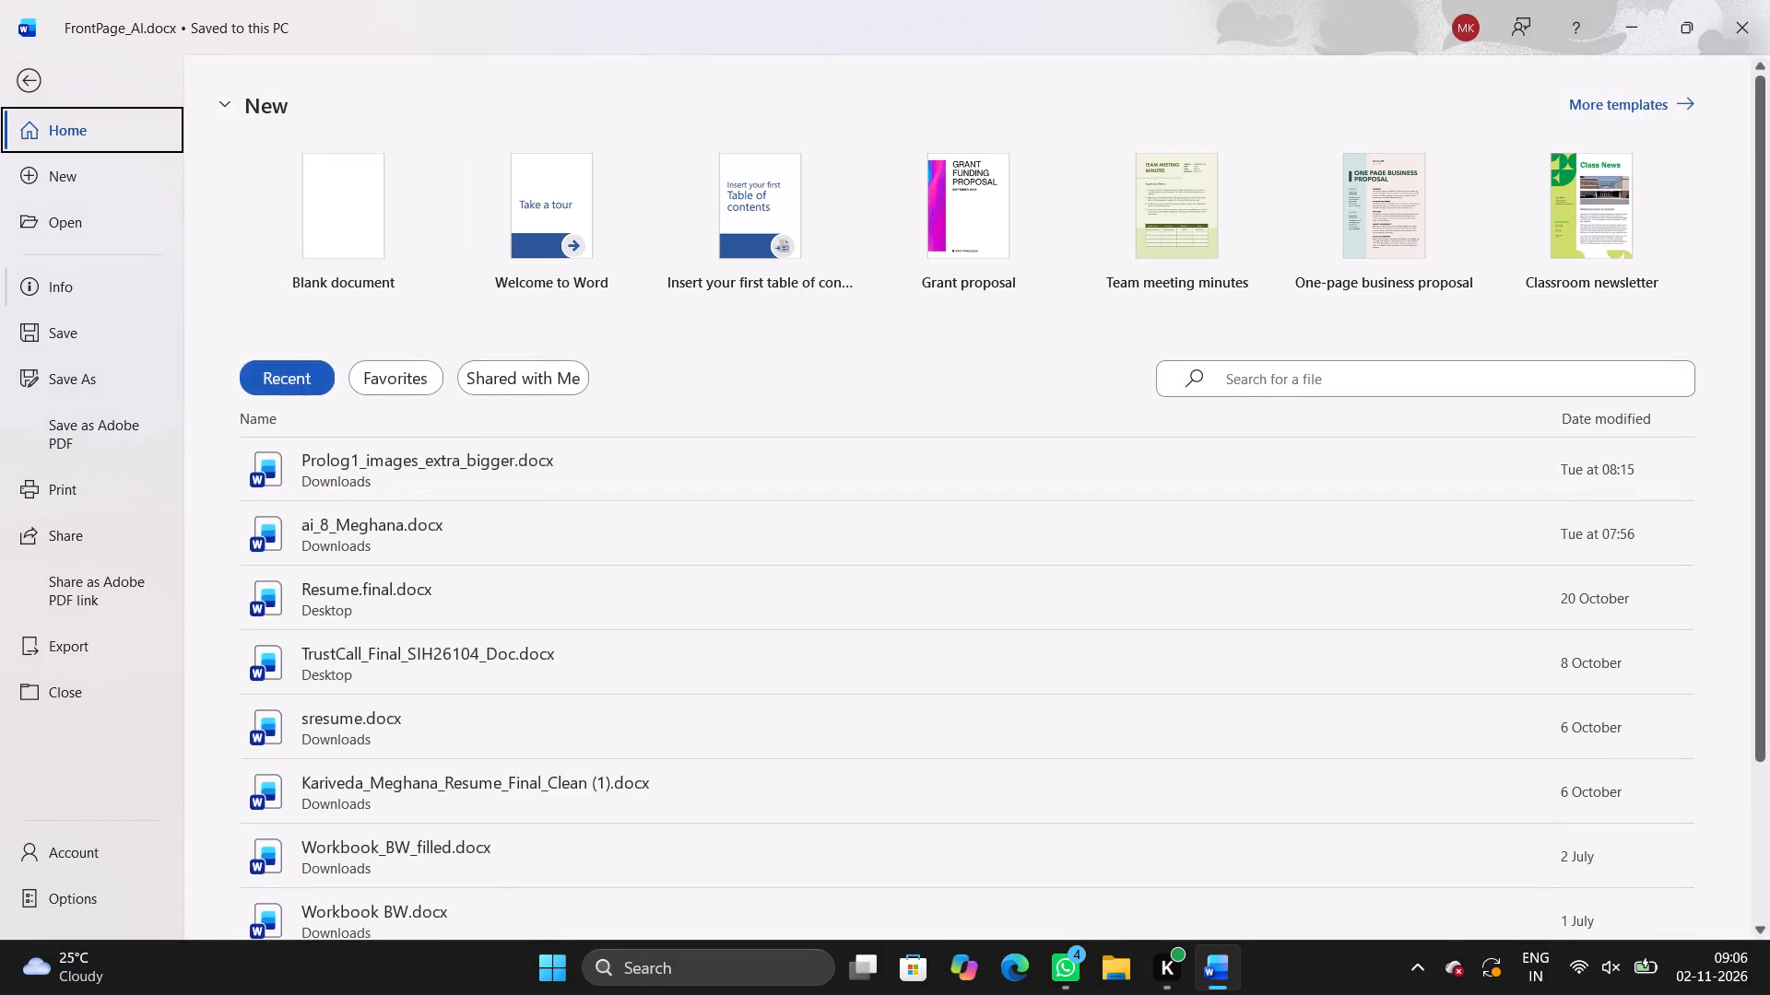
left_click(110, 375)
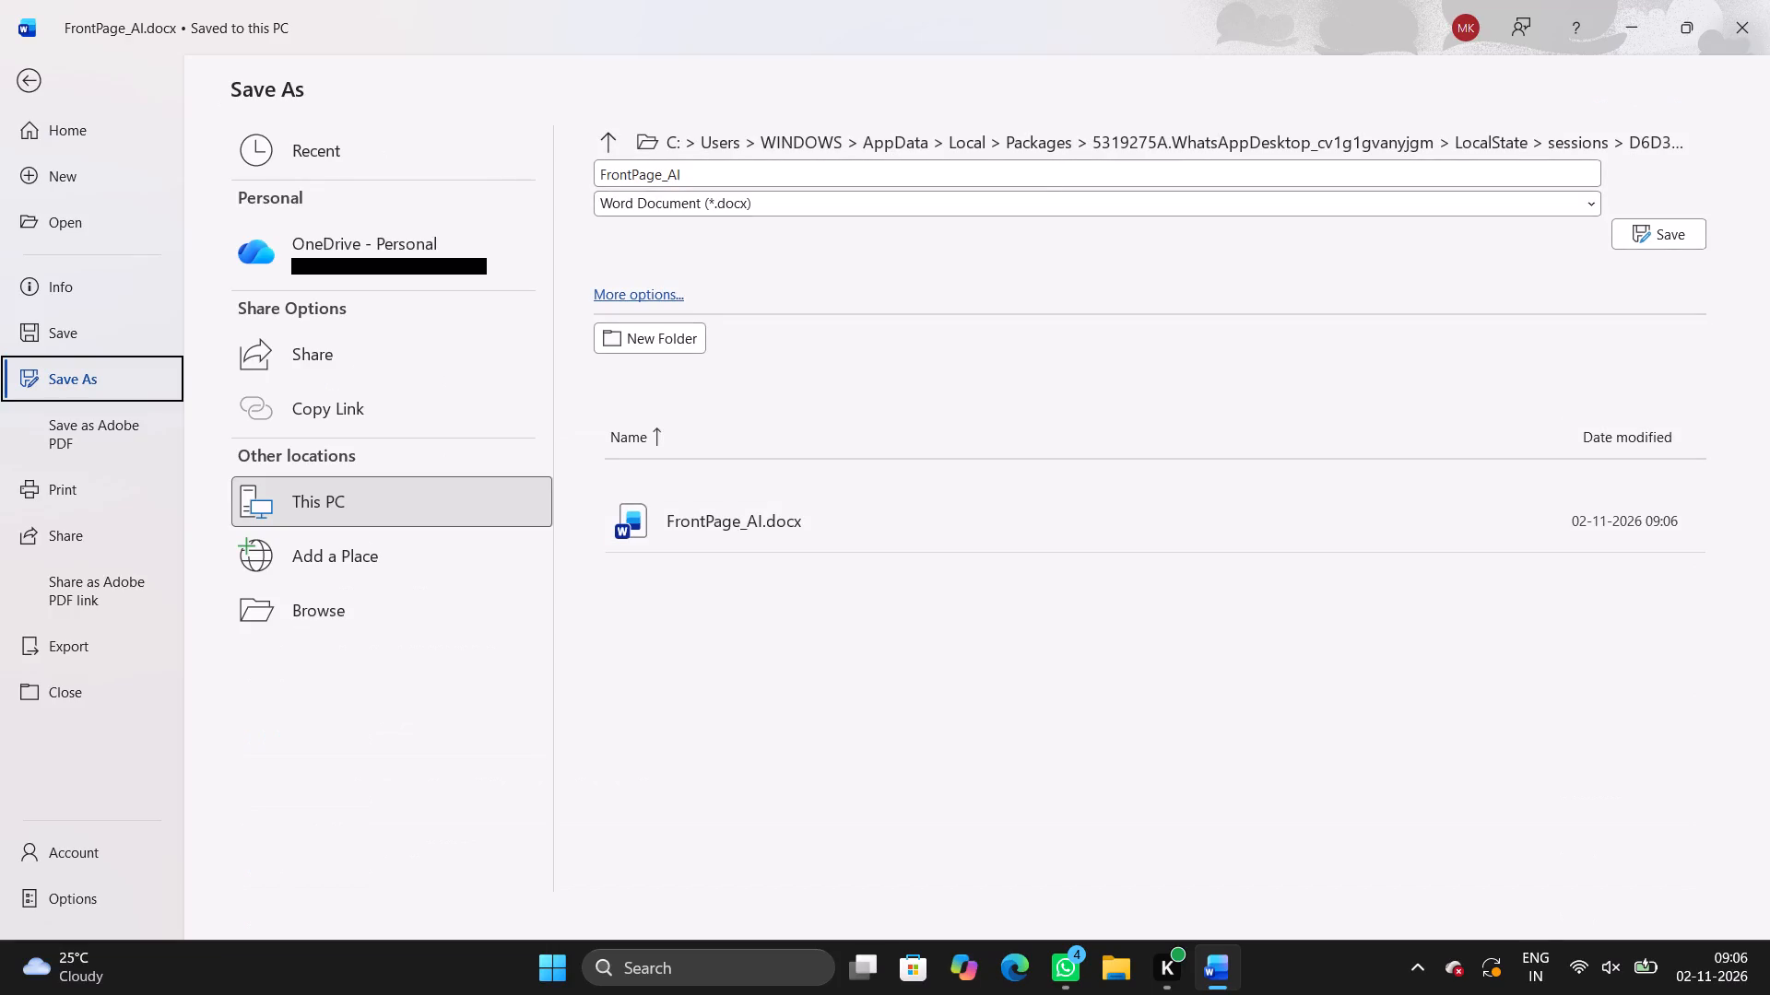
left_click(729, 176)
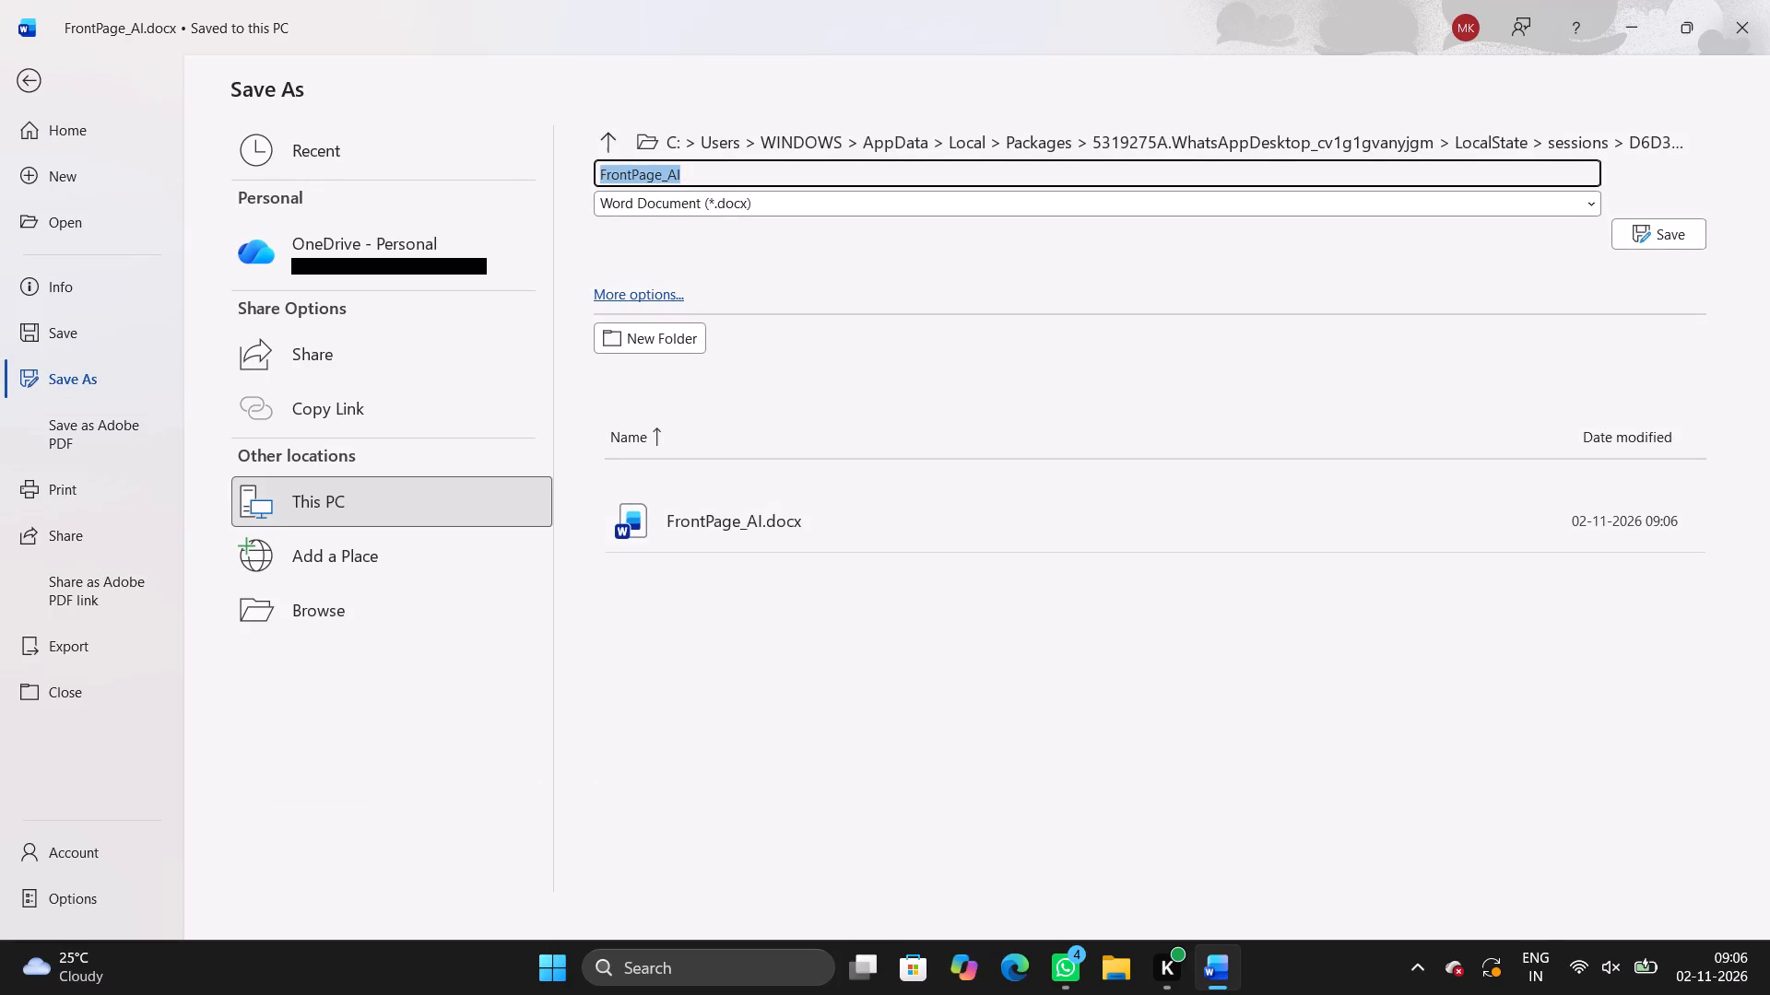
left_click(729, 176)
key("BackSpace")
key("BackSpace")
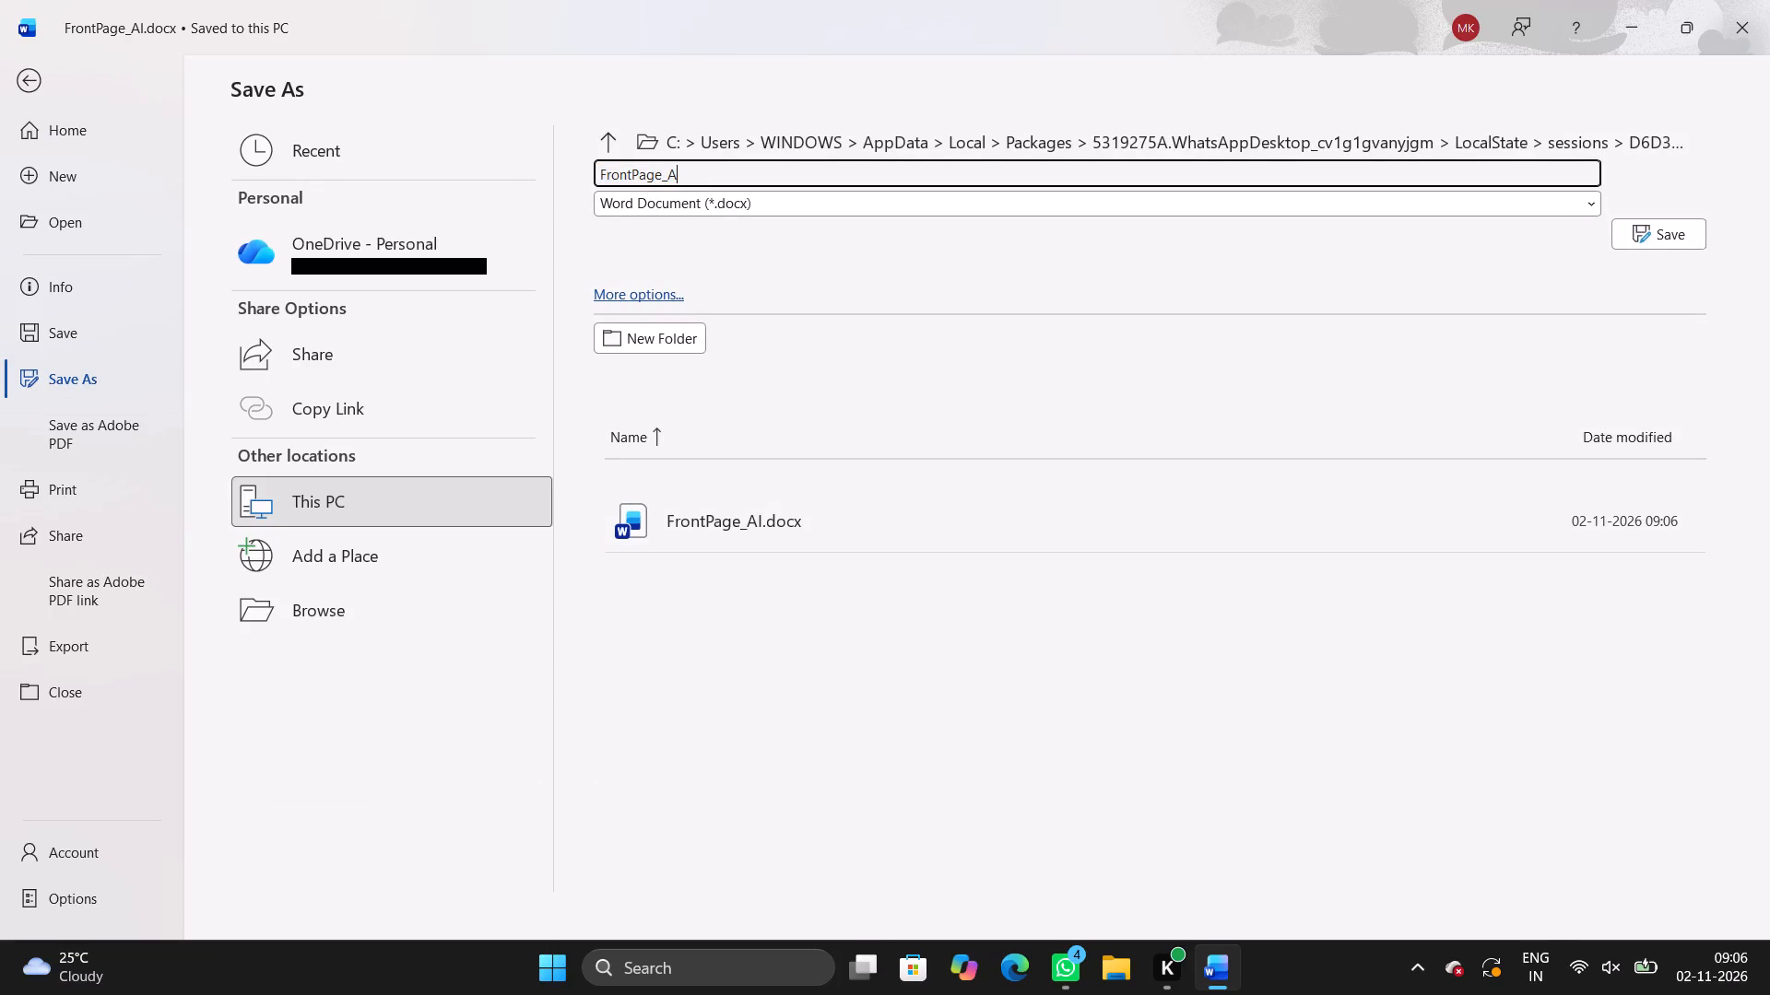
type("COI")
left_click(947, 208)
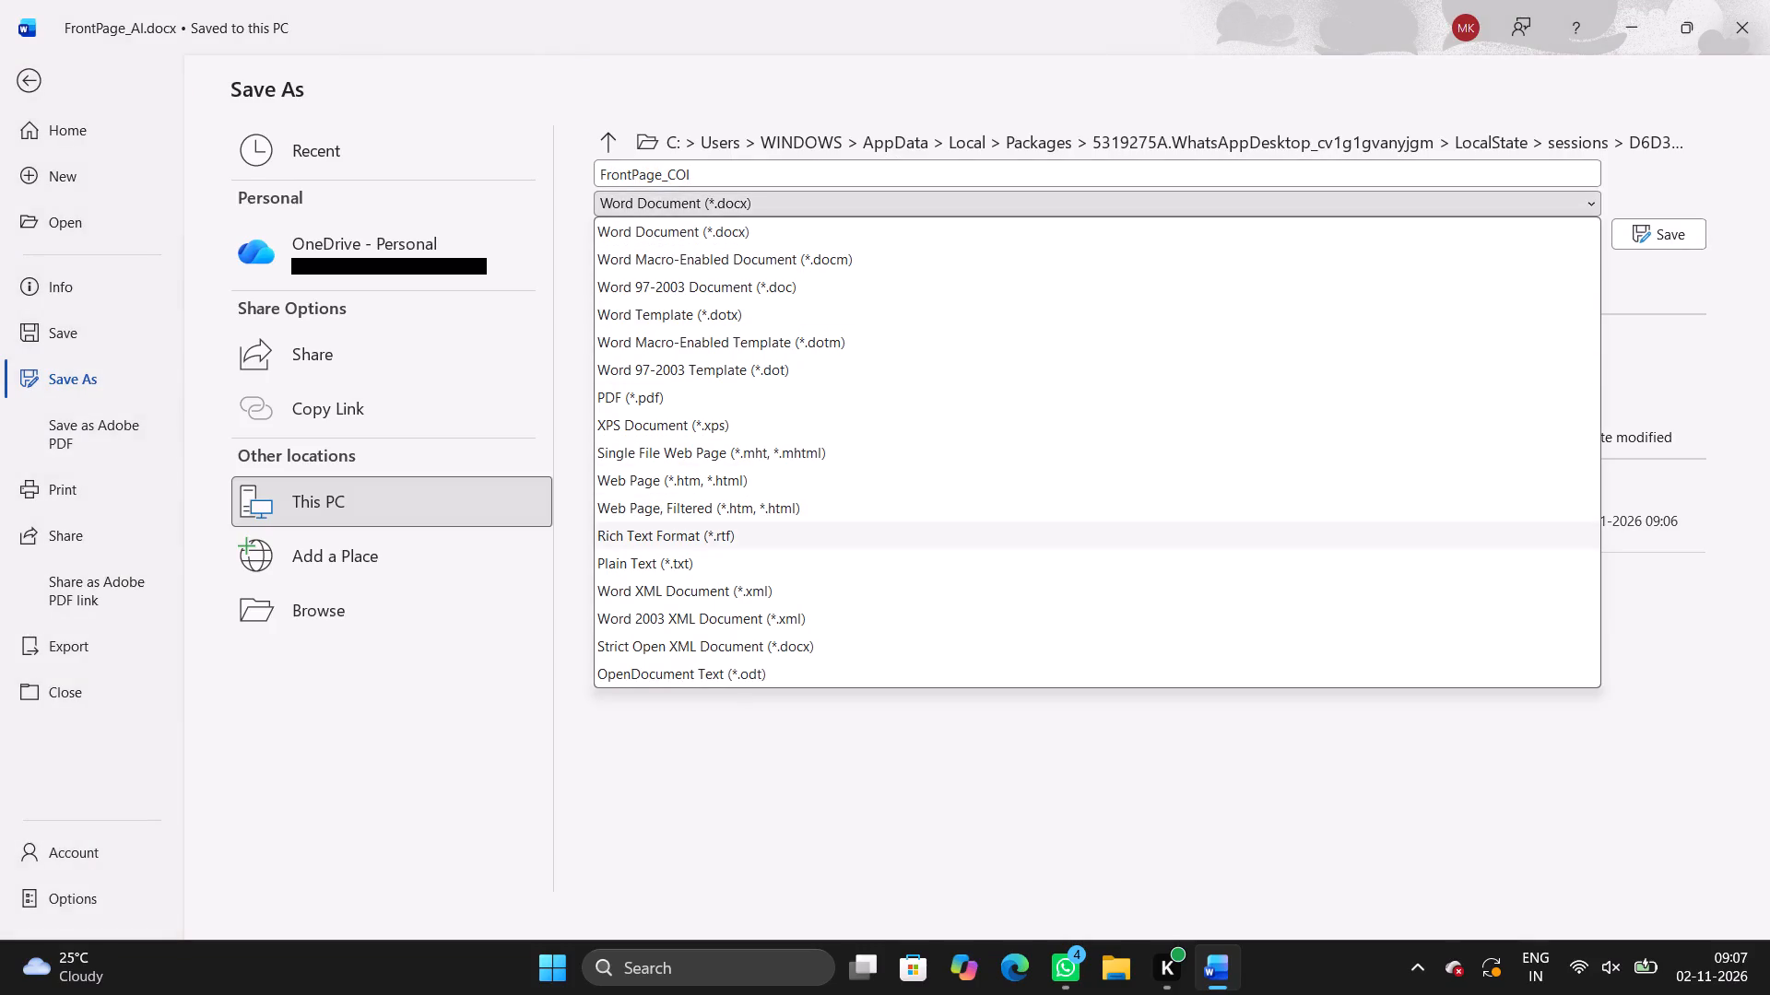
left_click(836, 404)
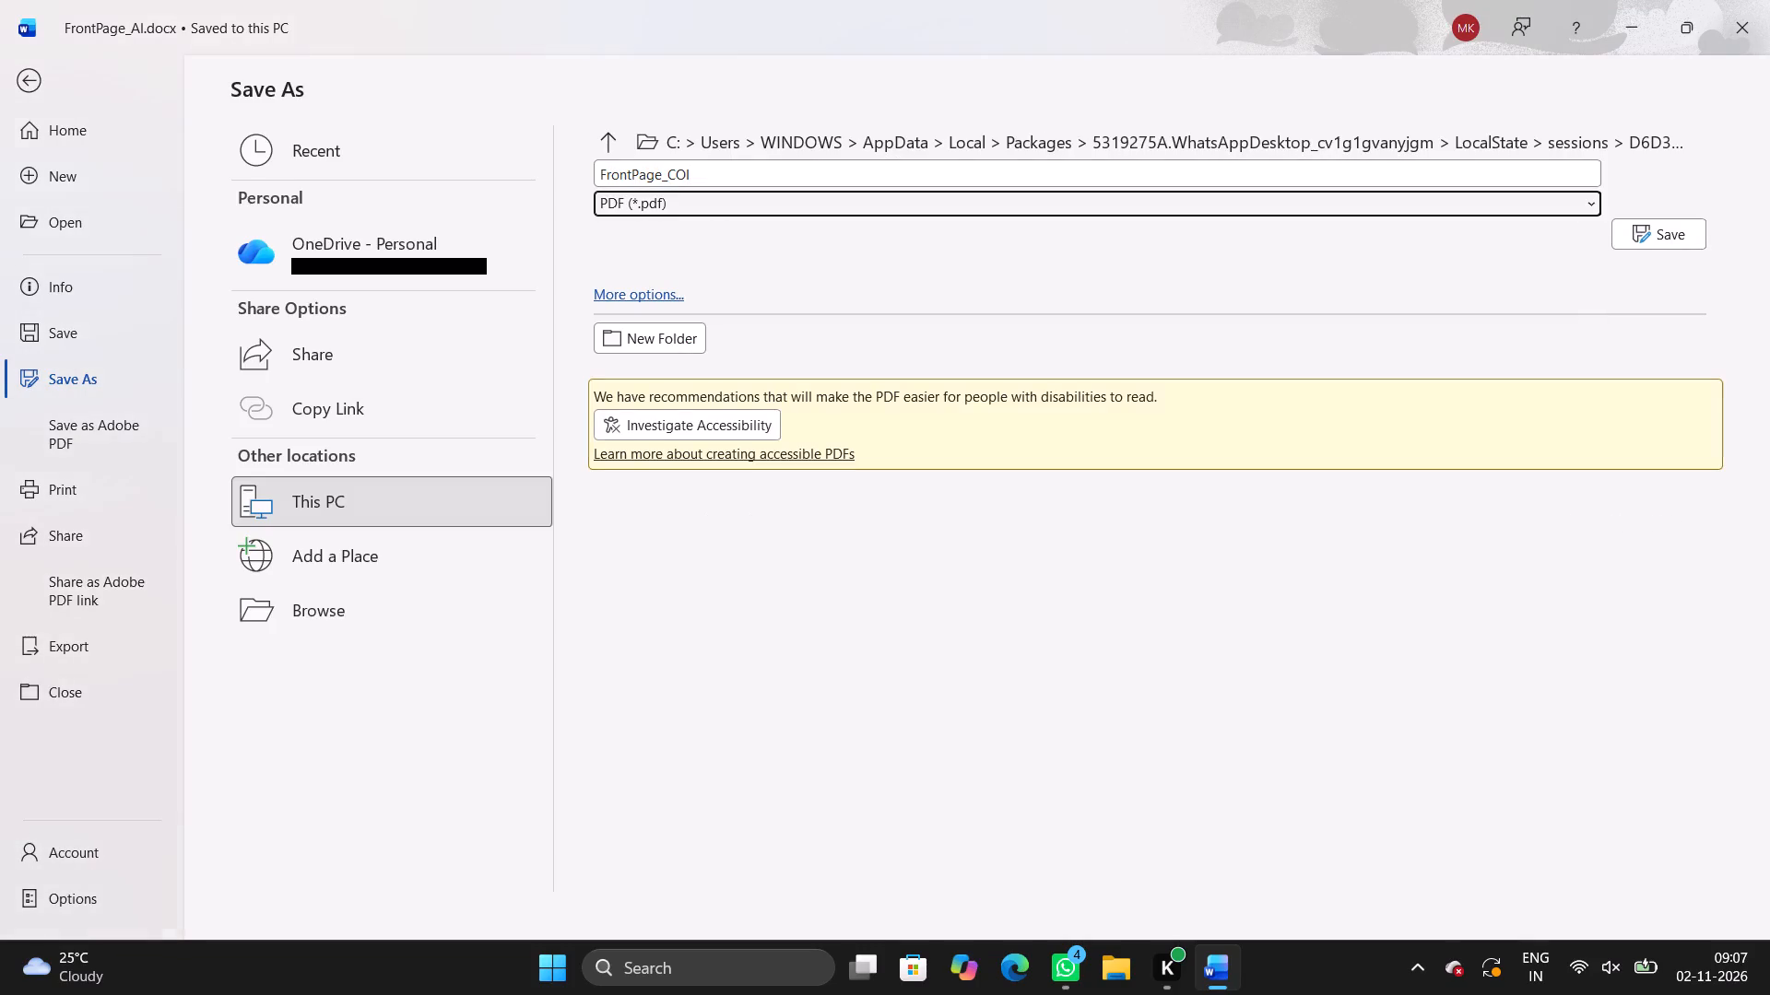
left_click(1681, 238)
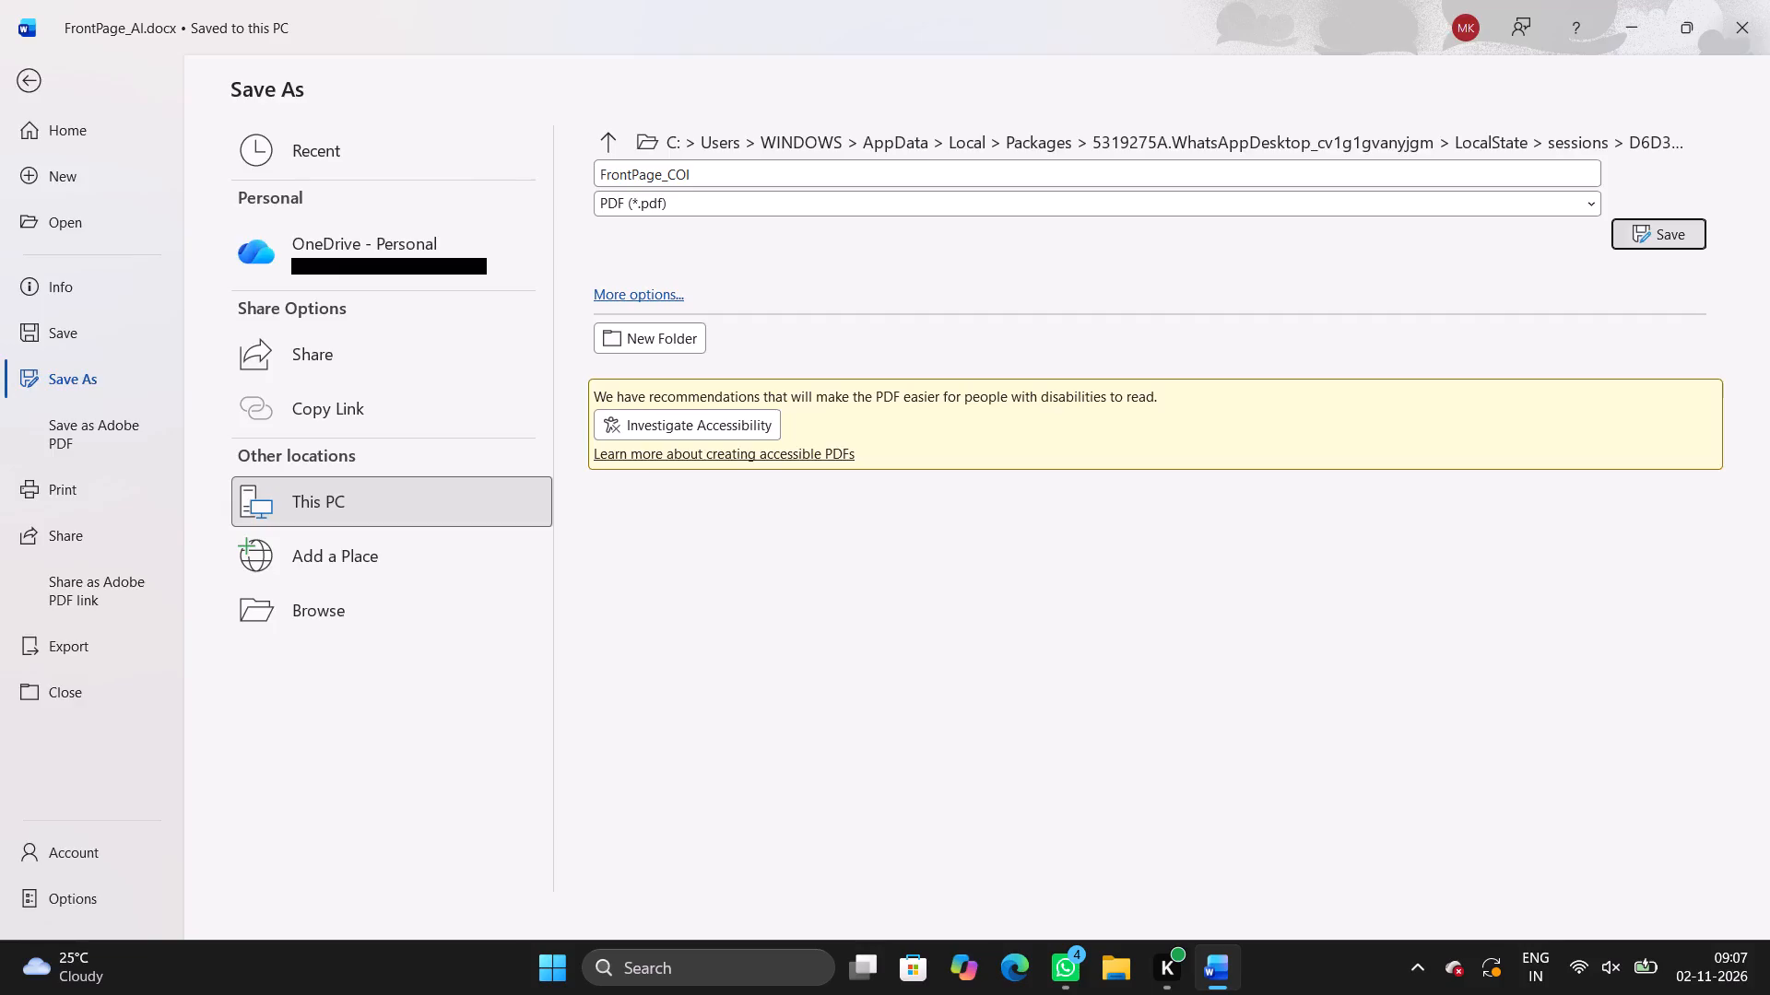
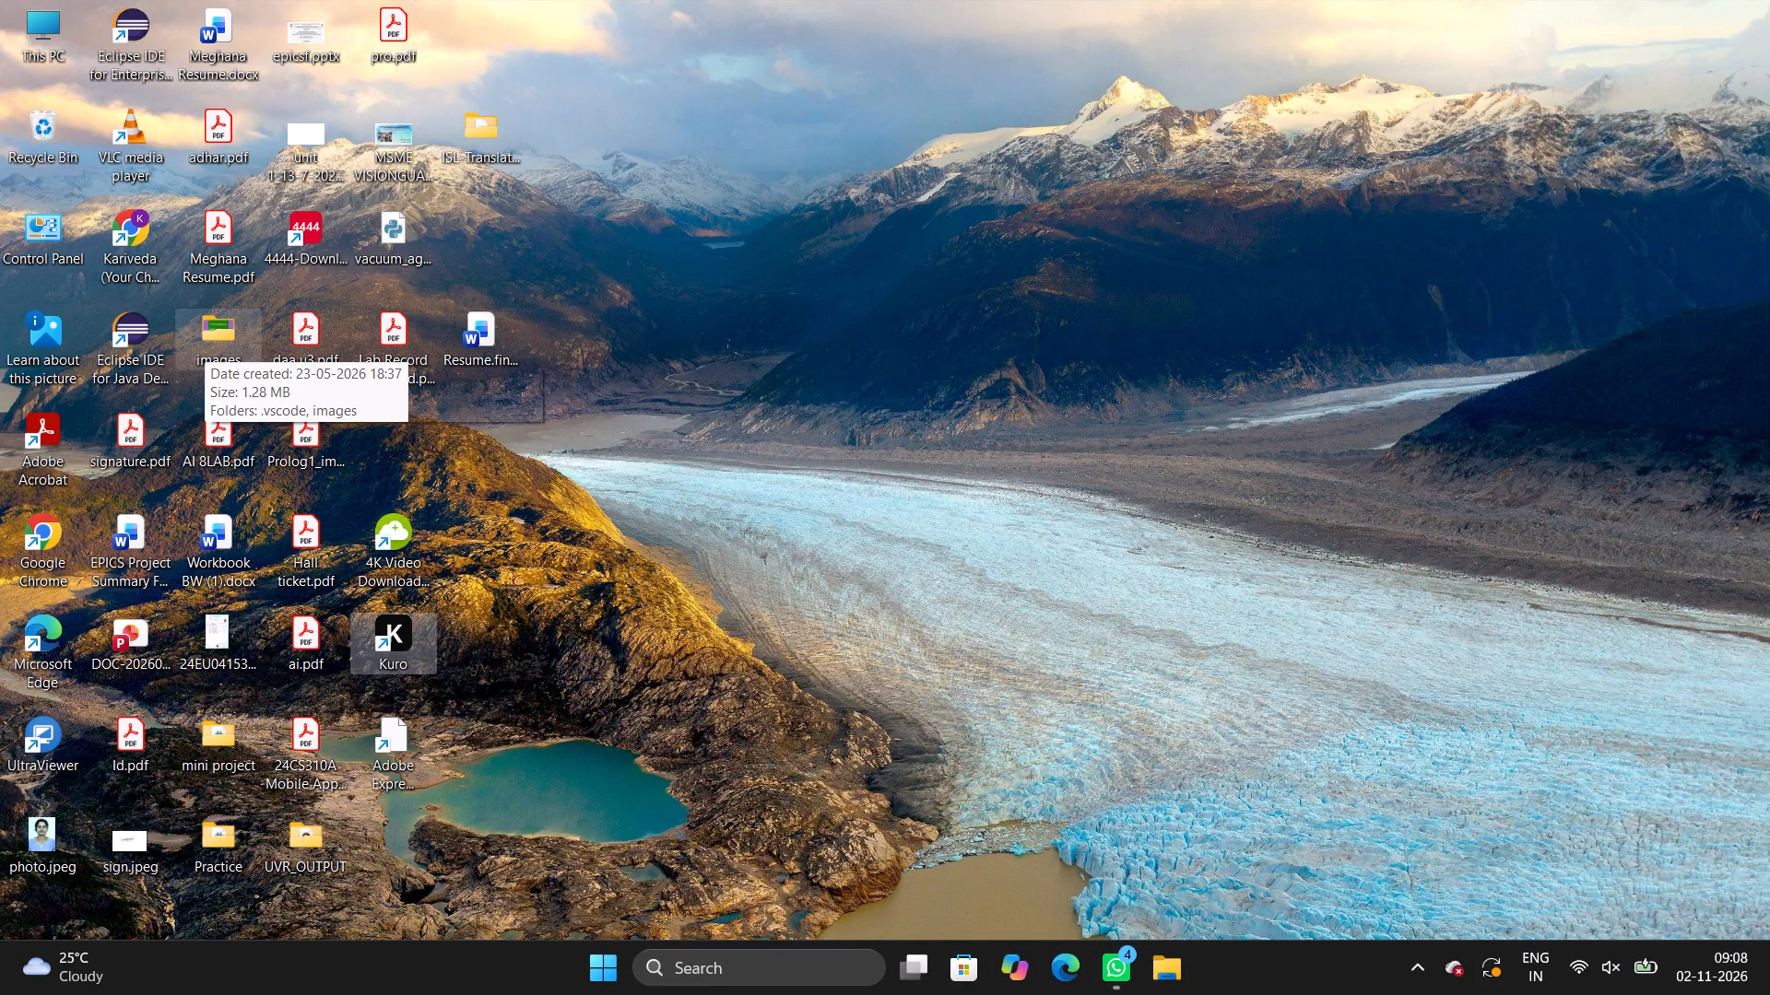
Reopen FrontPage_AI.docx from the recent files in File Explorer.
double_click(1178, 980)
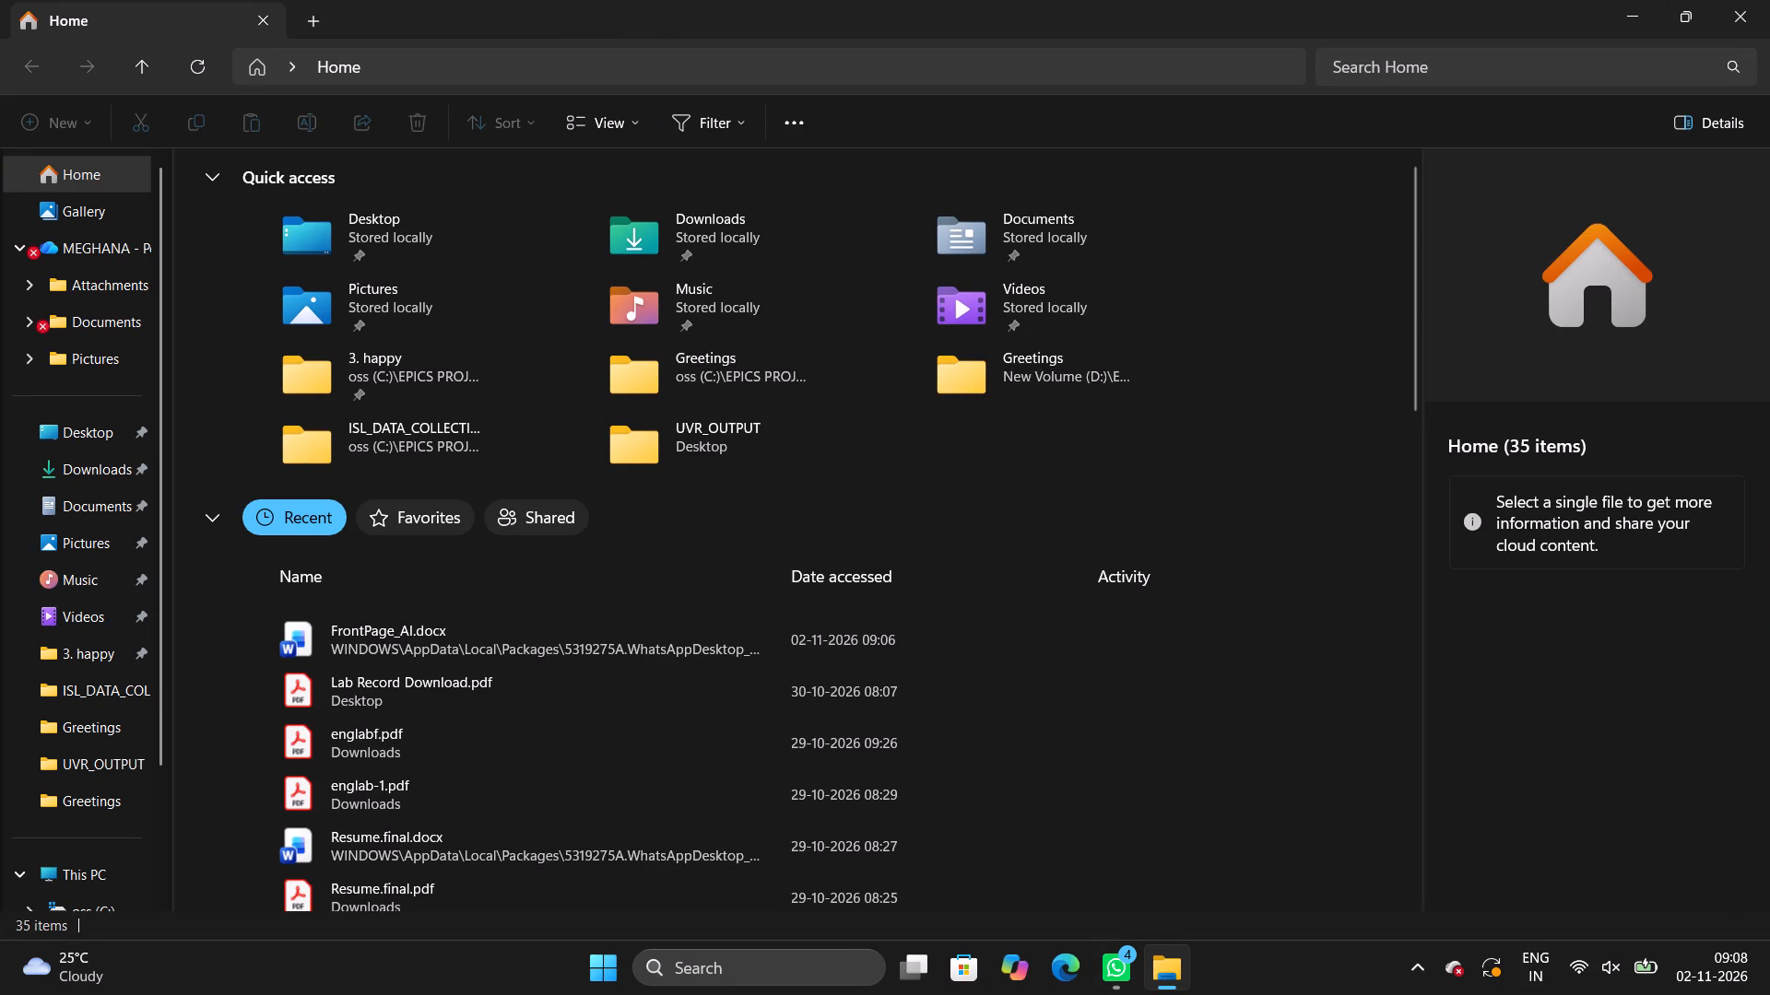
double_click(433, 628)
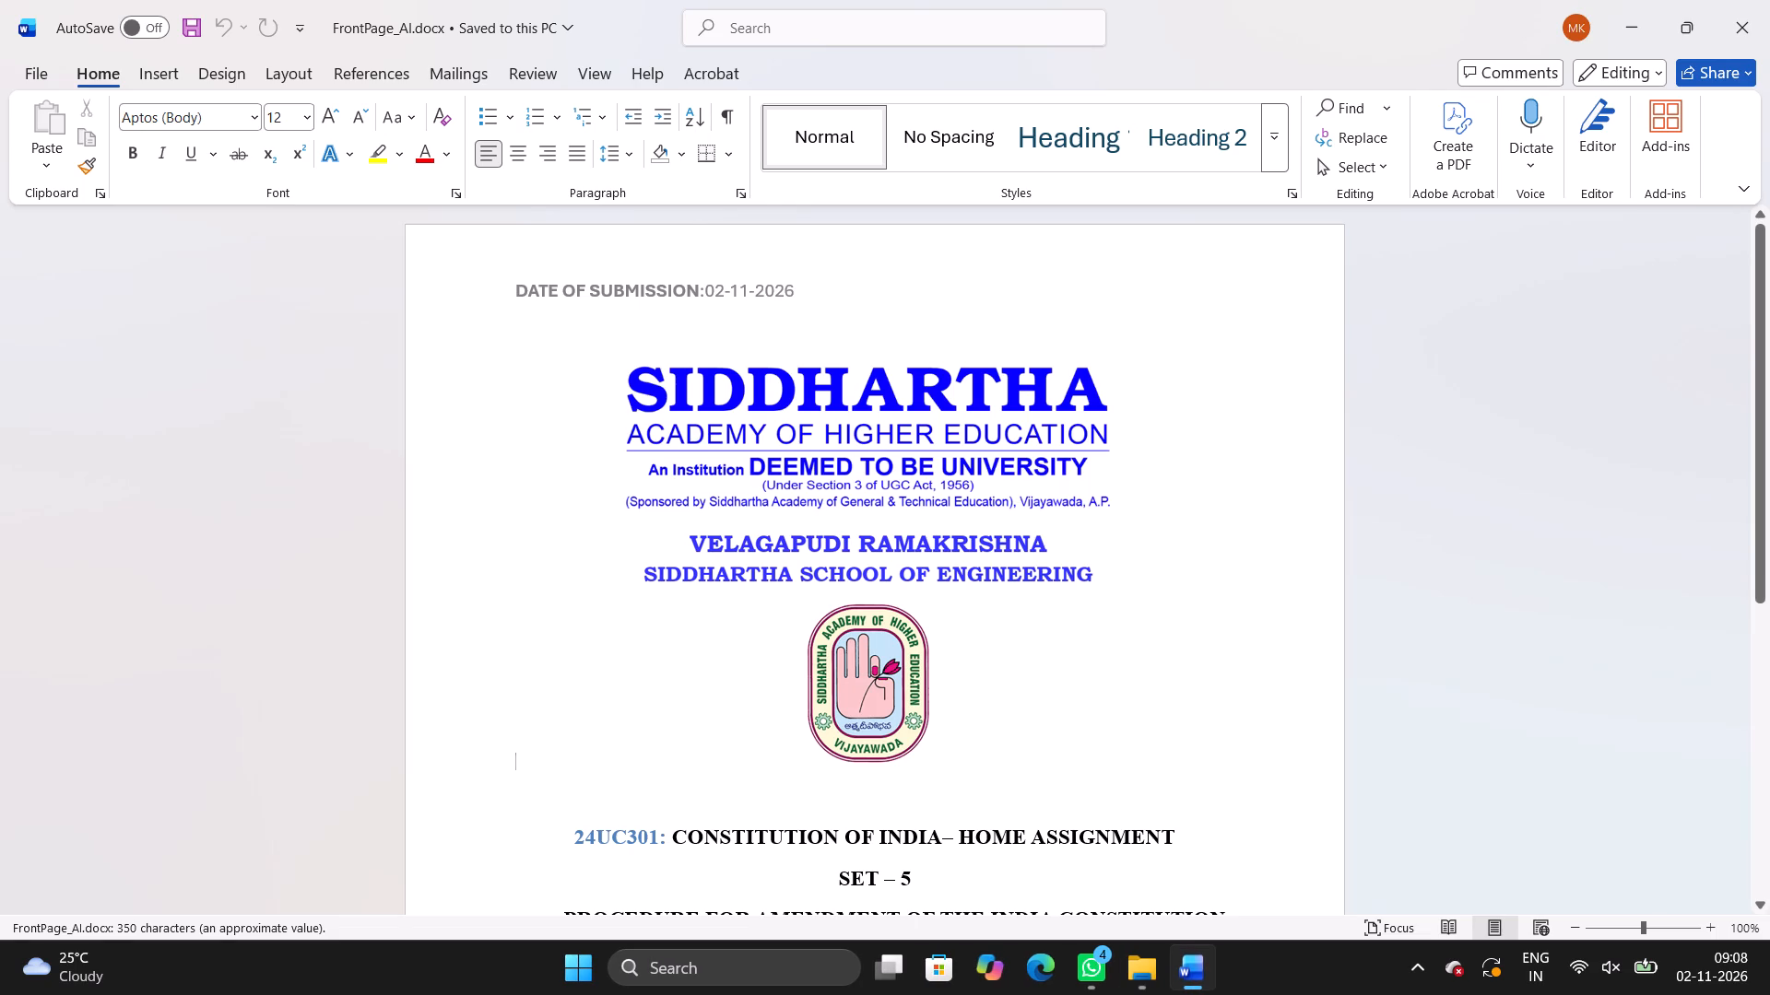
Look over the whole front page, from the submission date down to the student details.
scroll(866, 520, "down", 2)
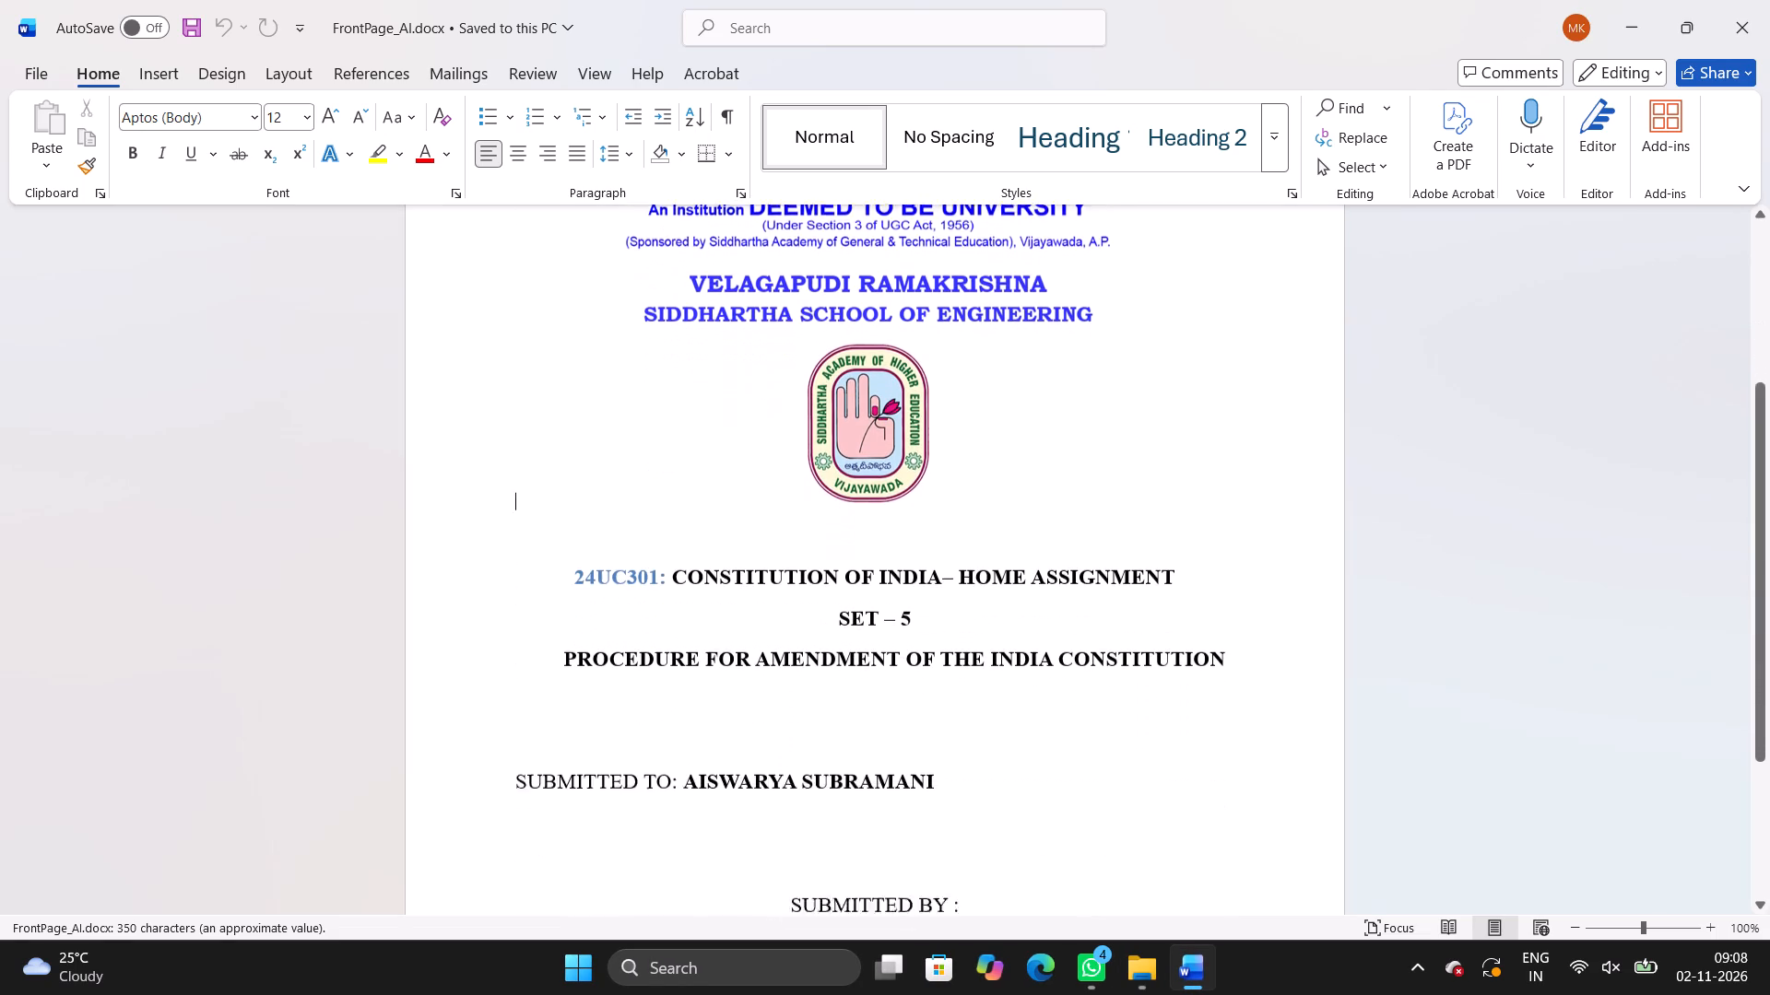
scroll(866, 520, "down", 3)
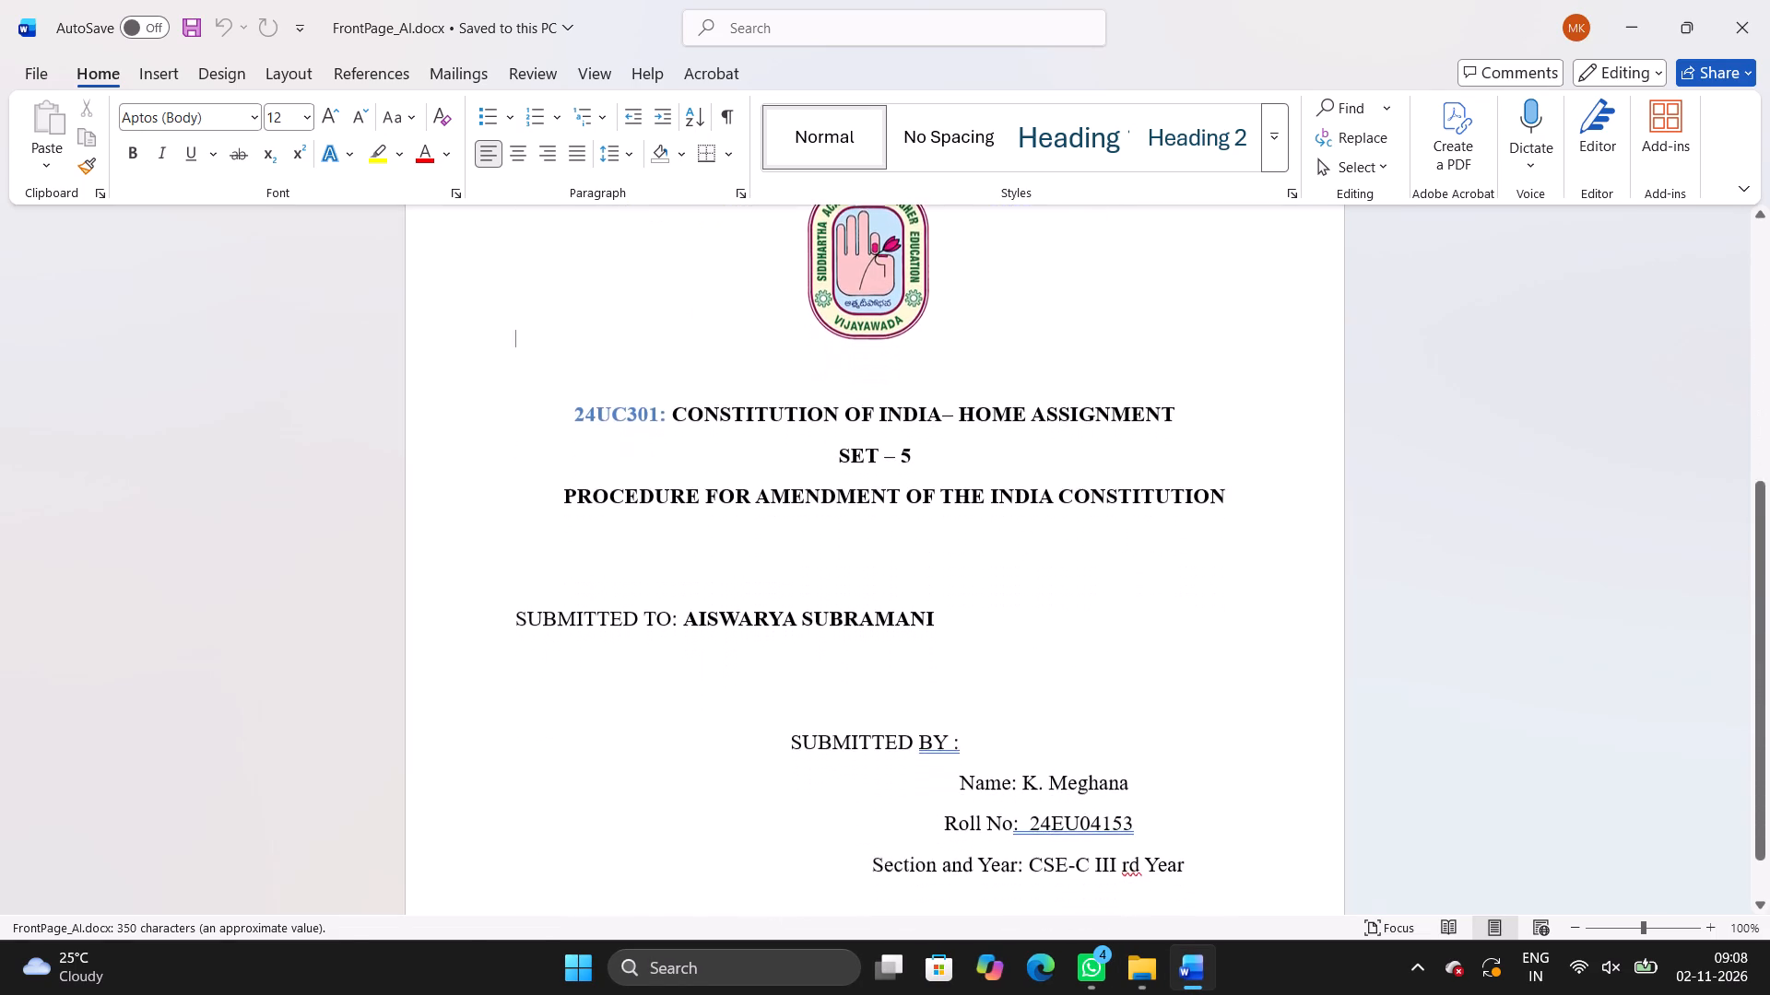
scroll(866, 520, "down", 4)
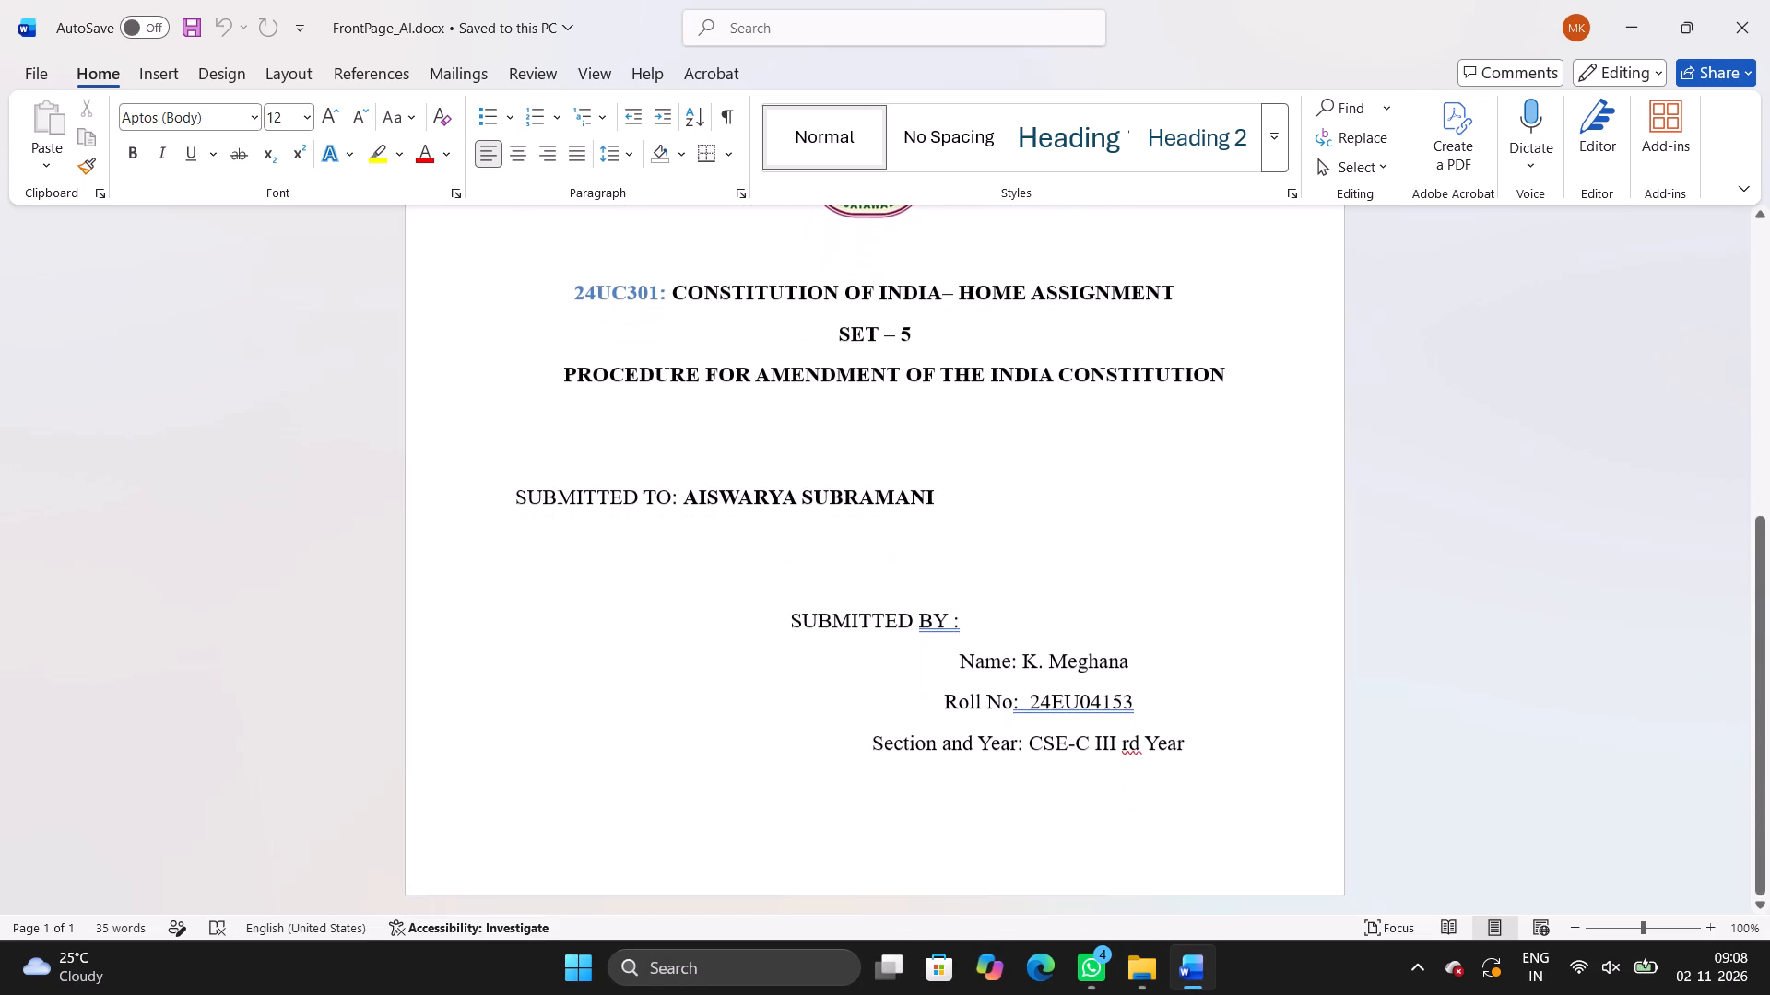
scroll(866, 520, "up", 4)
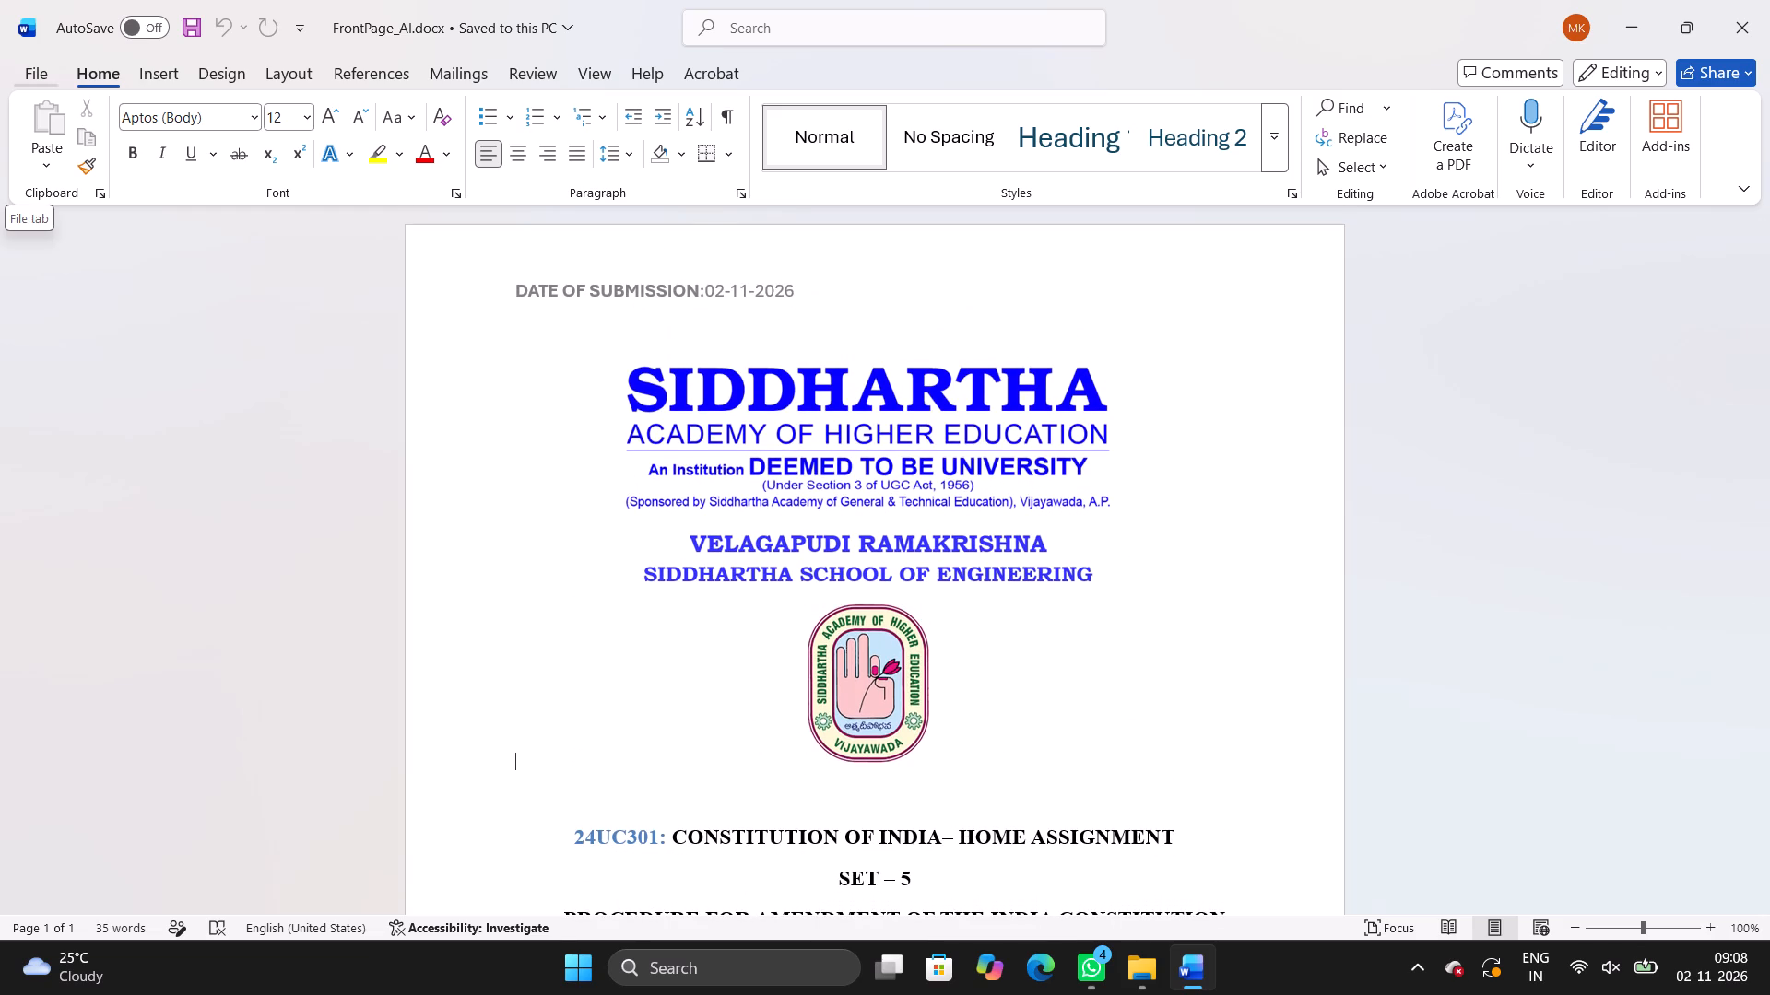
Save the front page document.
key("ctrl+s")
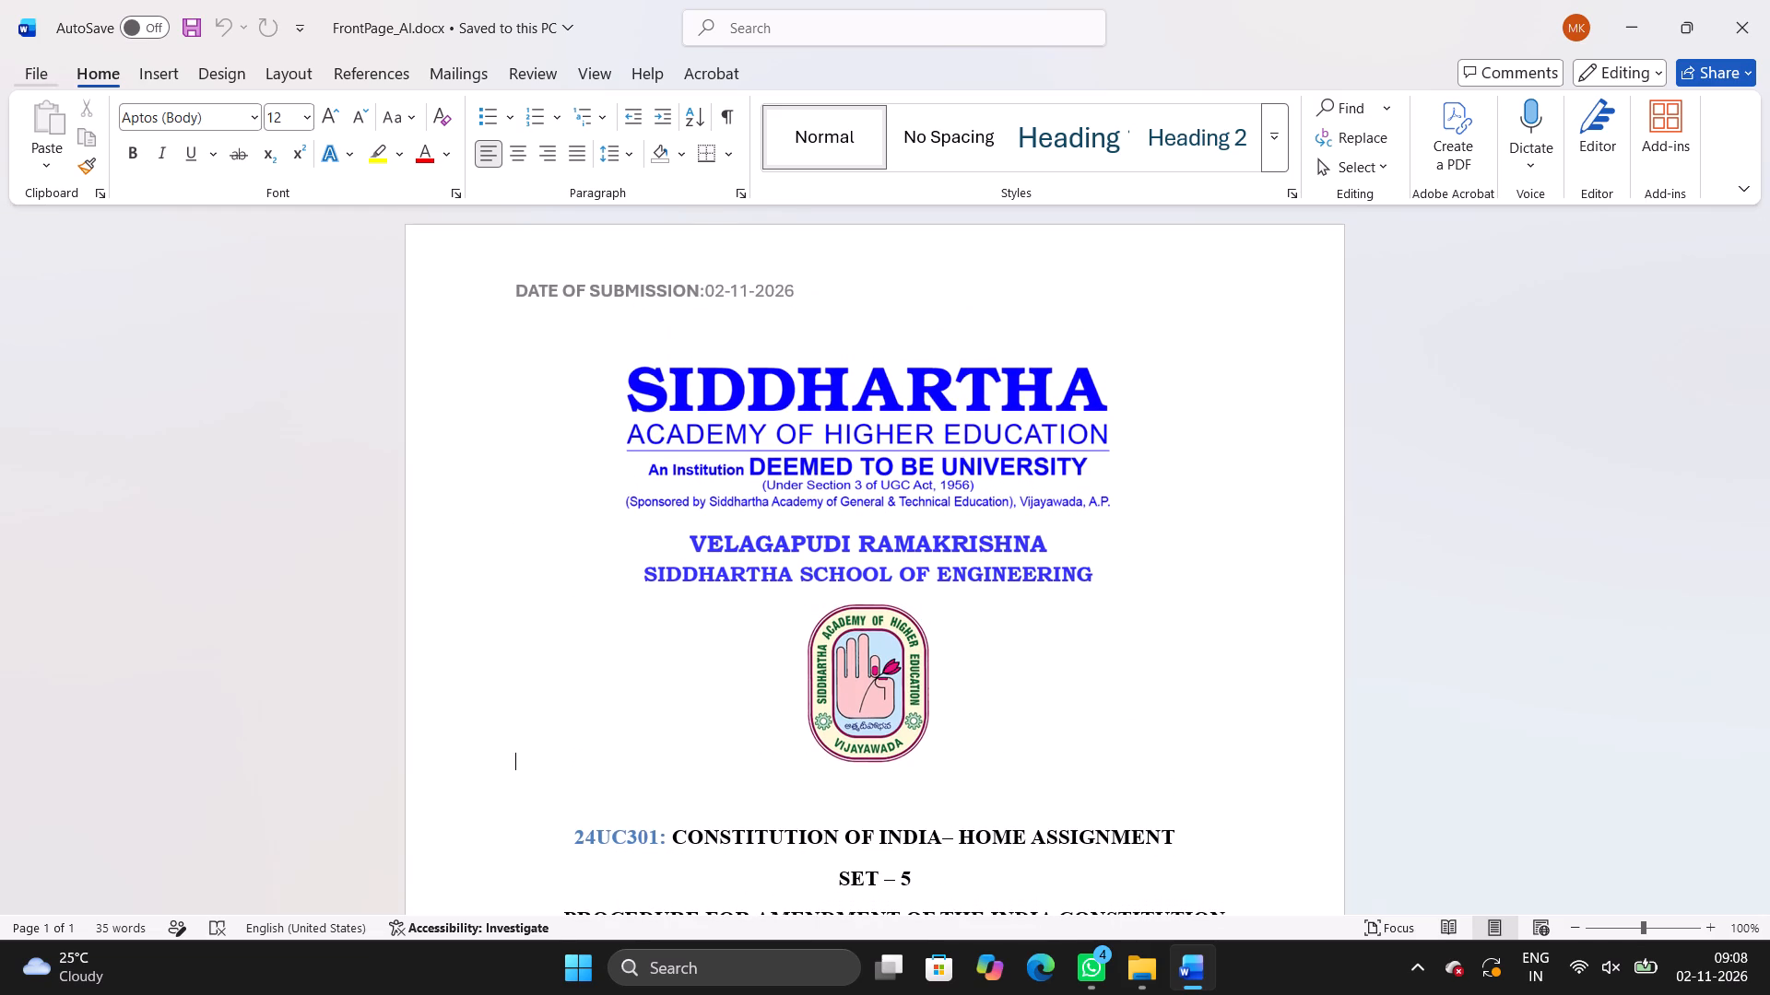
Start saving a copy of the document and name it FrontPage_COI.pdf.
left_click(19, 75)
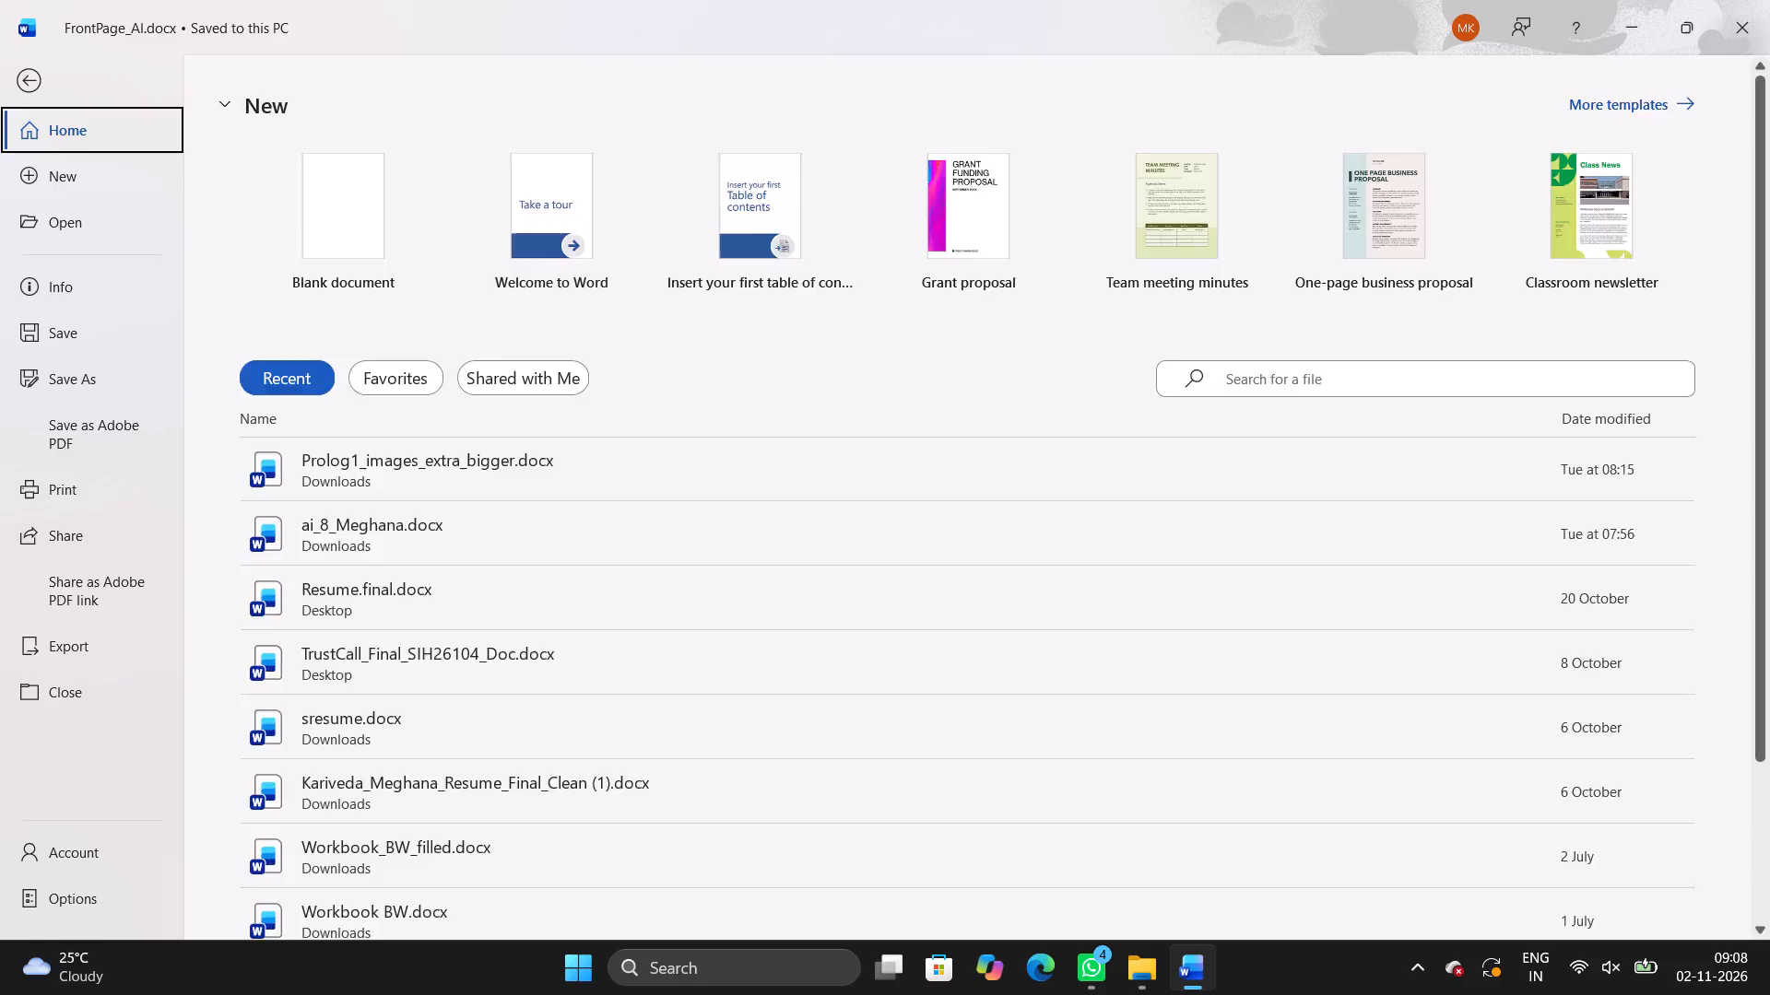
left_click(67, 383)
left_click(629, 296)
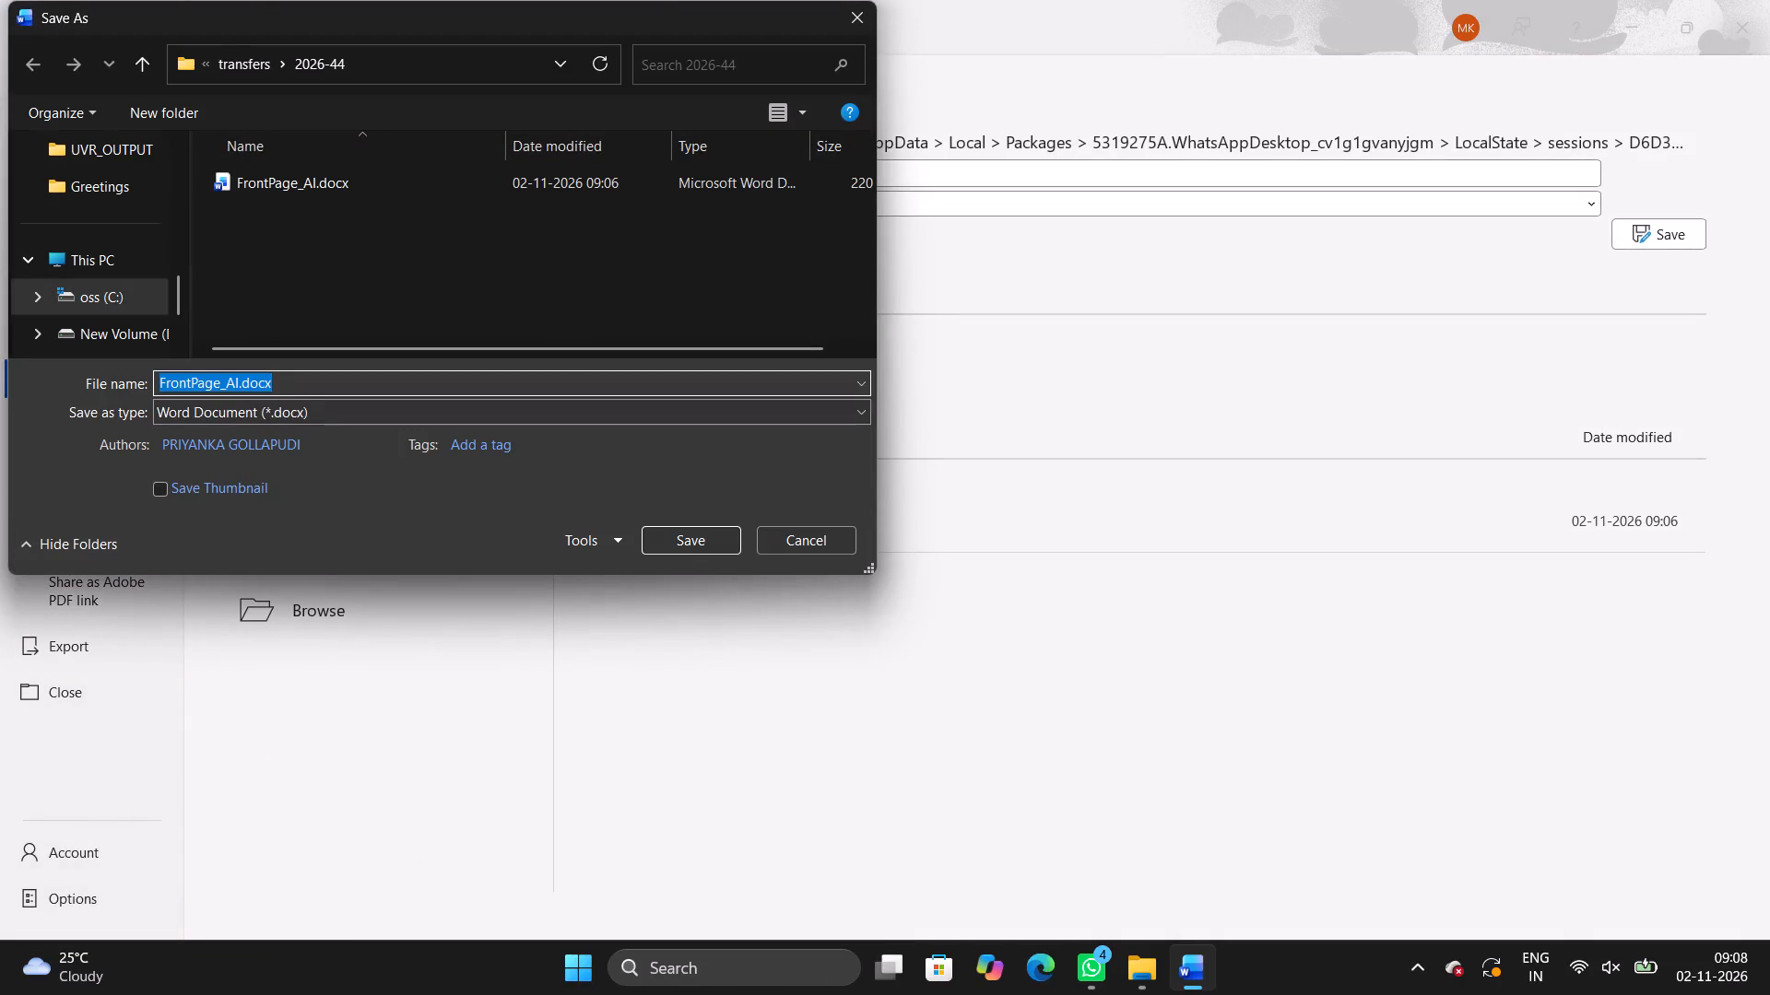
left_click(289, 375)
left_click(242, 385)
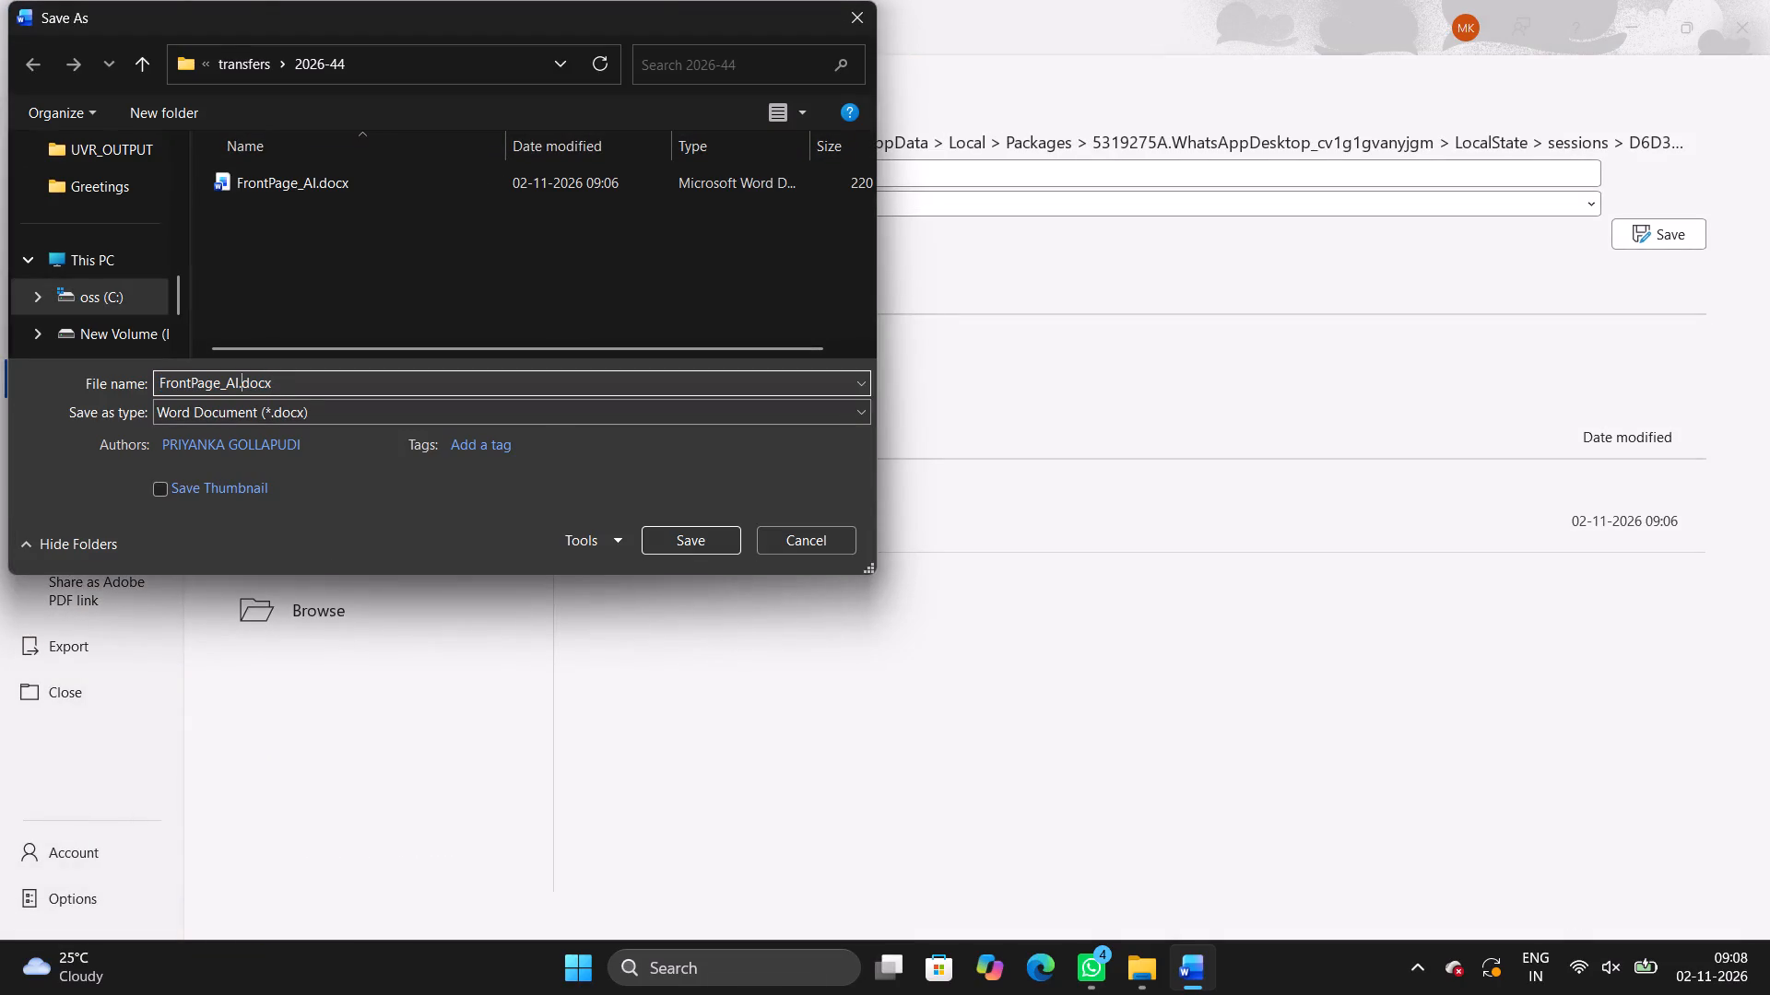
key("BackSpace")
key("BackSpace")
key("BackSpace")
type("CI")
key("BackSpace")
type("OI")
key("period")
key("Delete")
key("Delete")
key("Delete")
key("Delete")
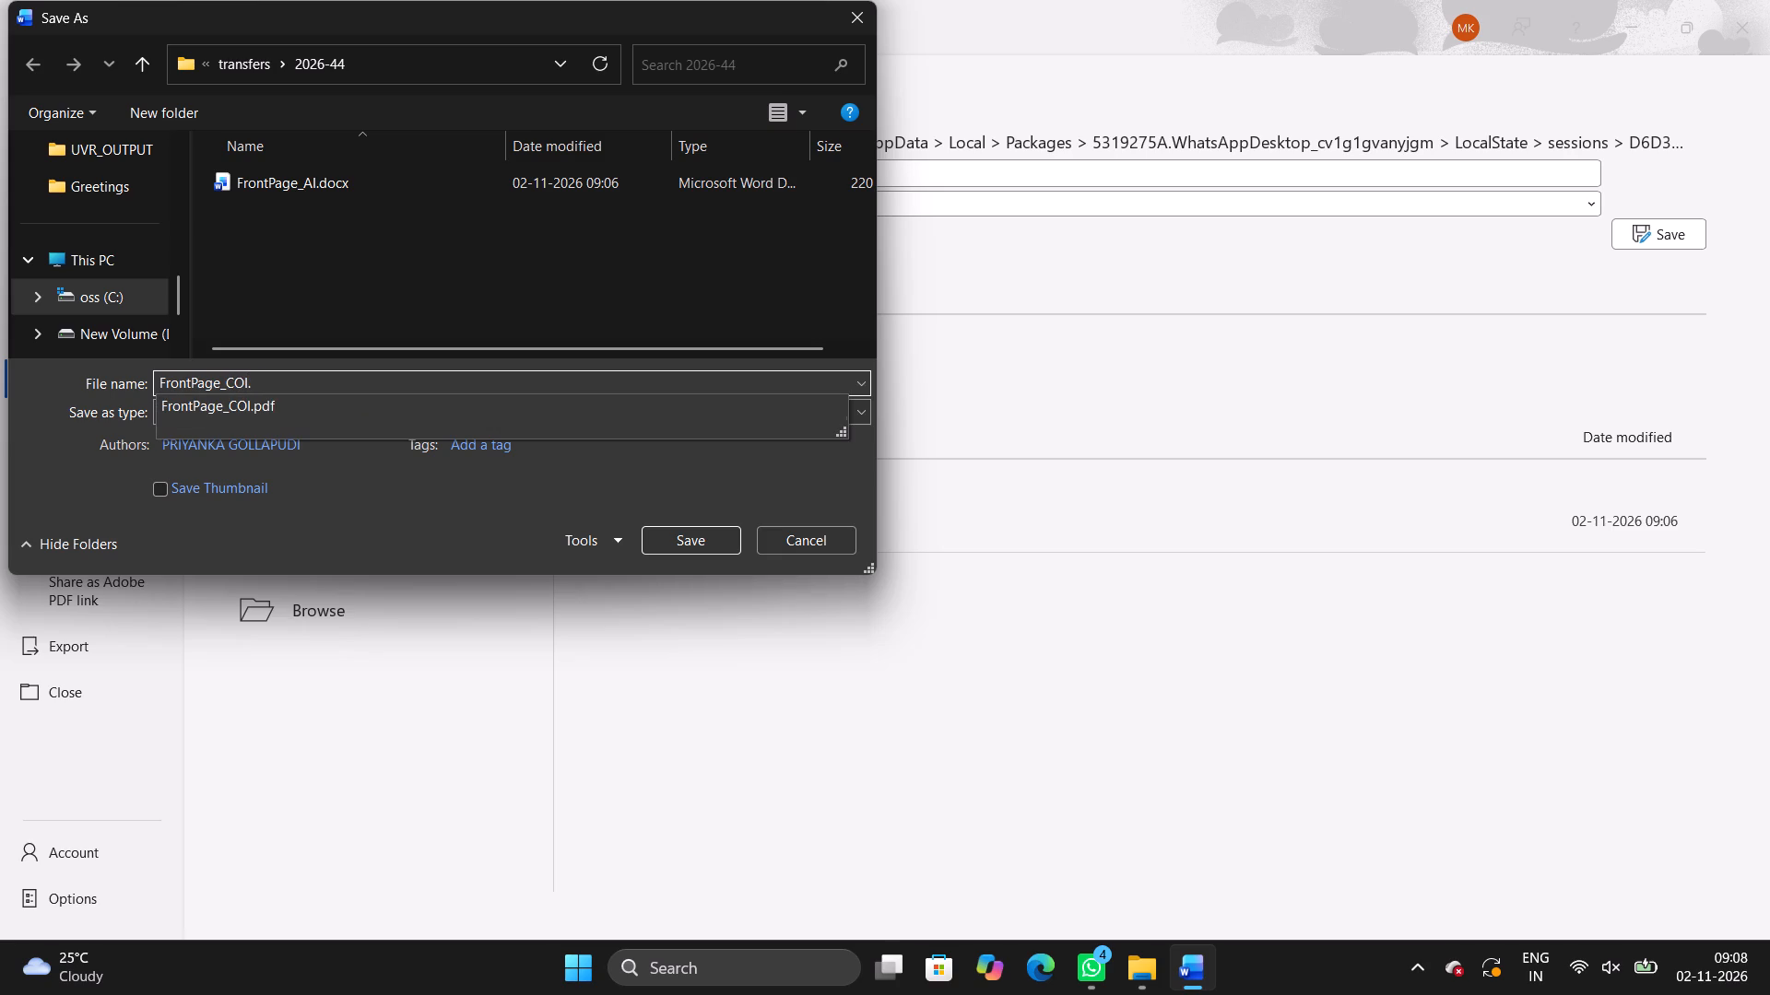
left_click(236, 409)
Set the copy's file type to PDF, optimized for Standard (publishing online and printing).
double_click(236, 409)
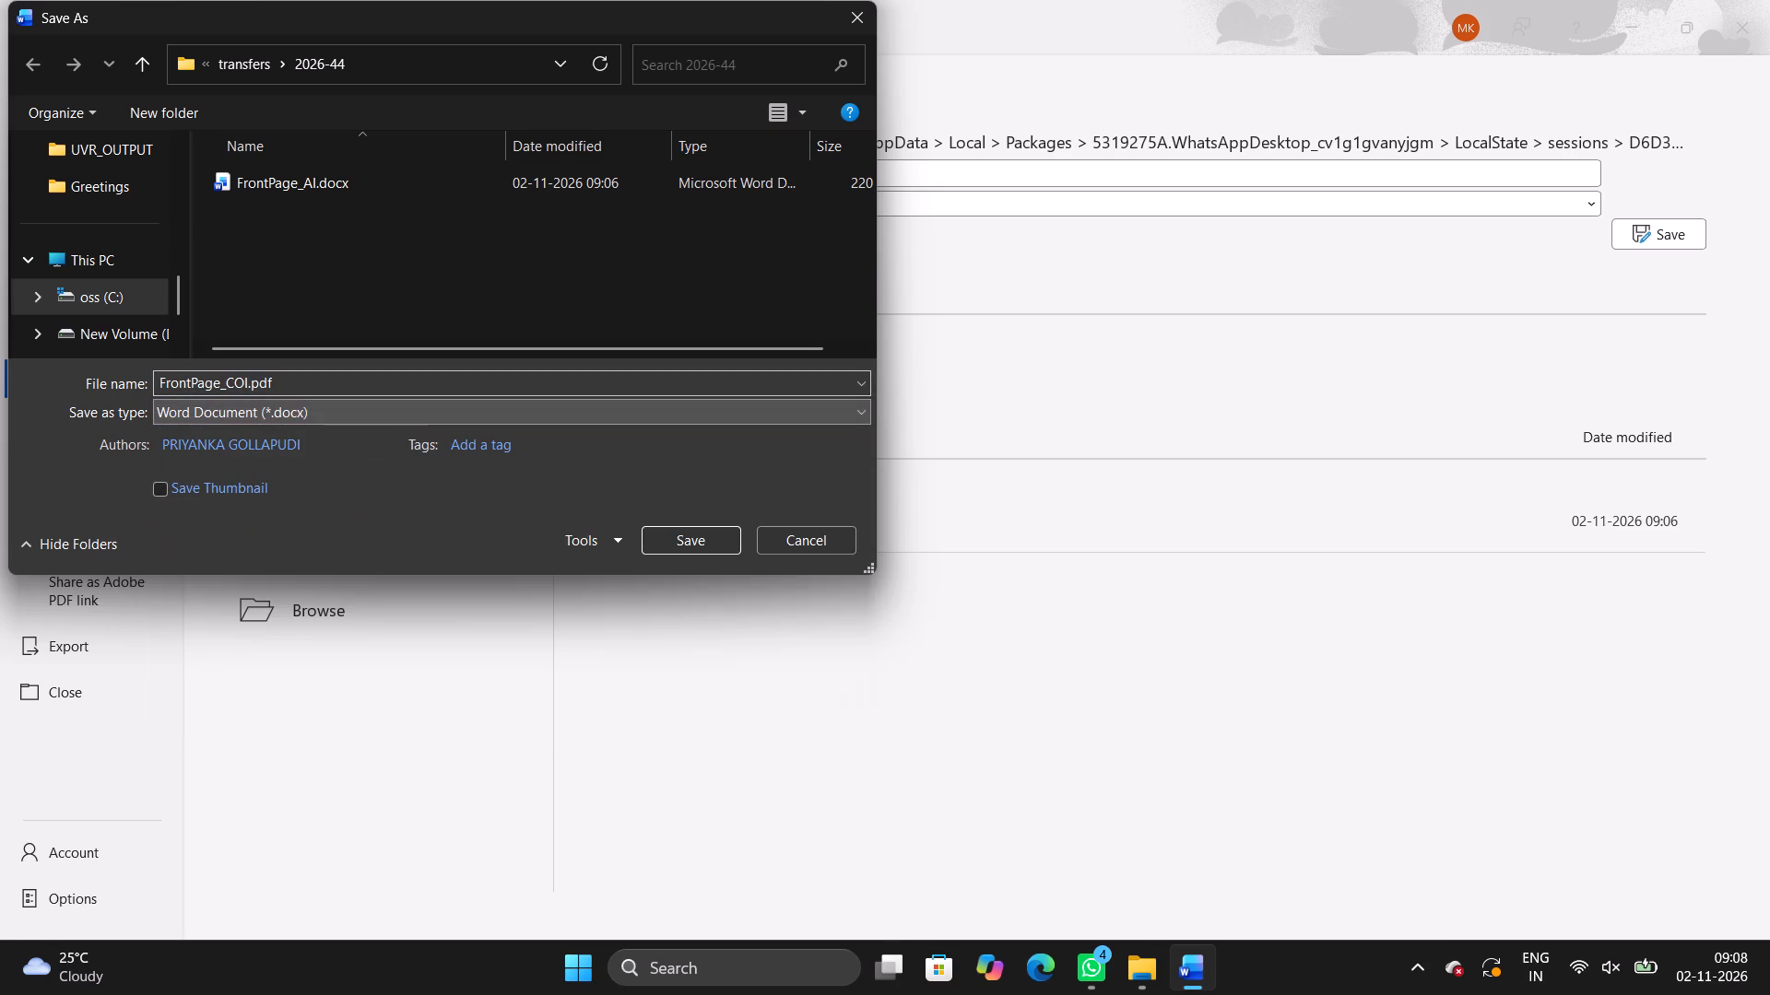
left_click(236, 409)
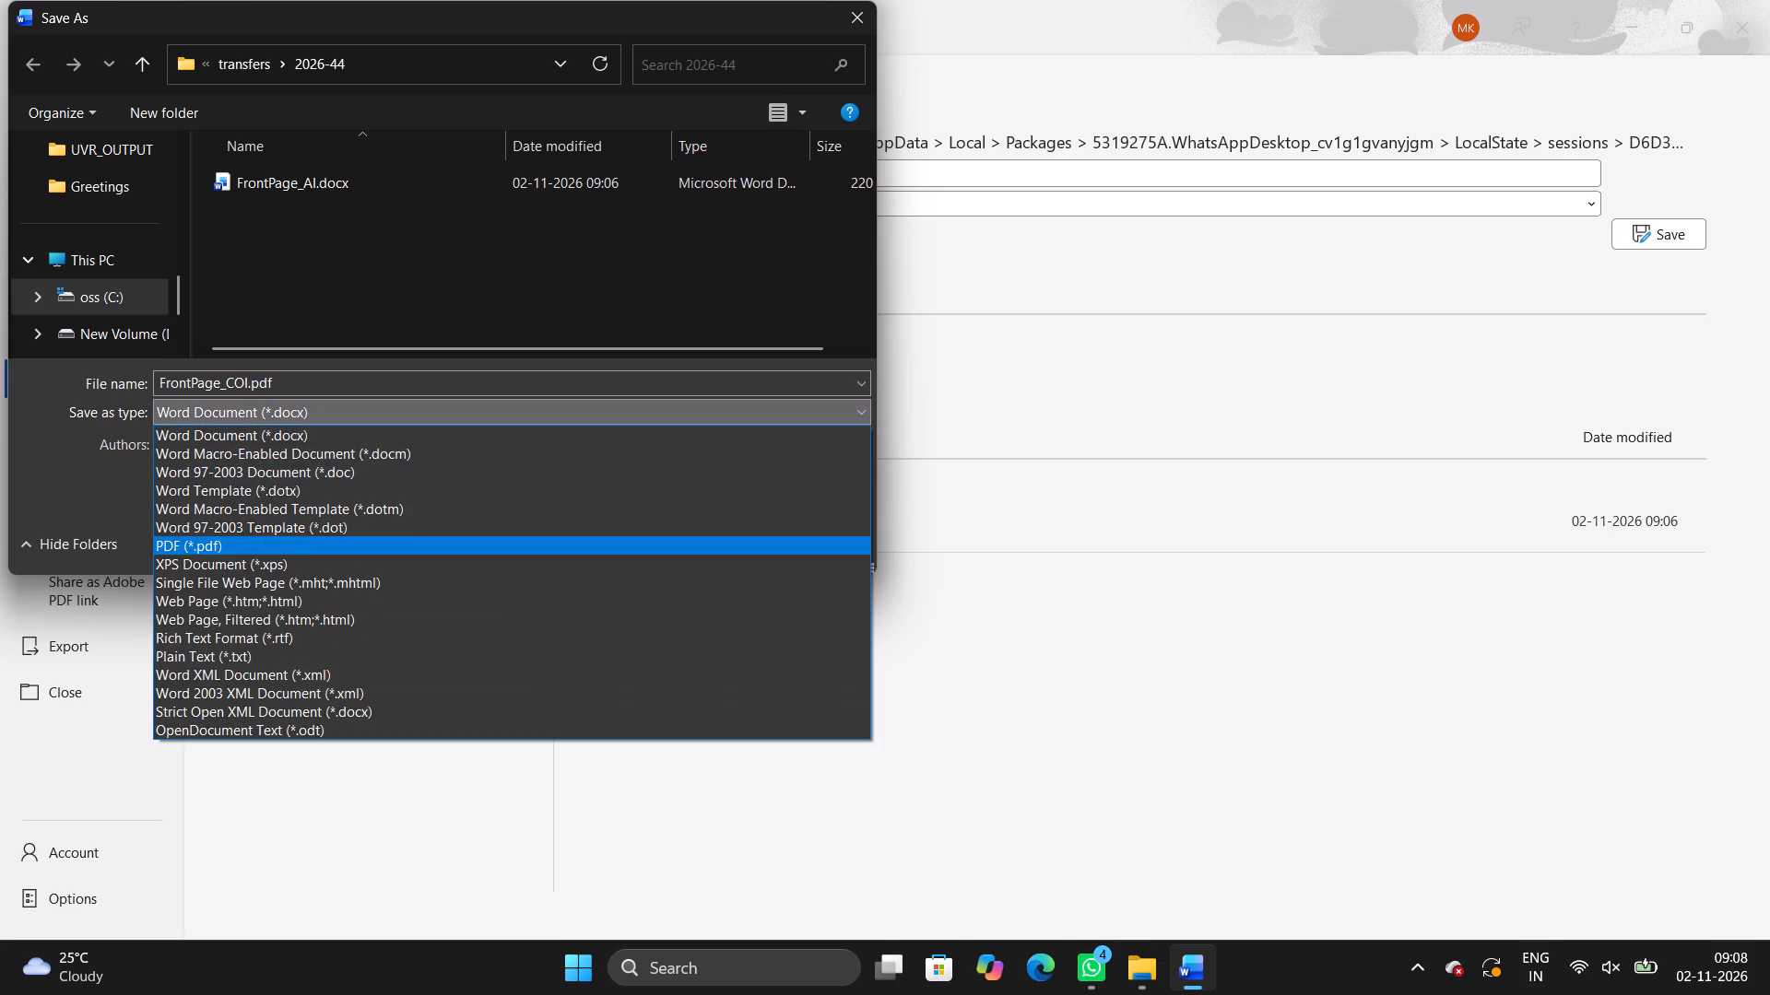
left_click_drag(228, 555, 237, 543)
left_click(237, 543)
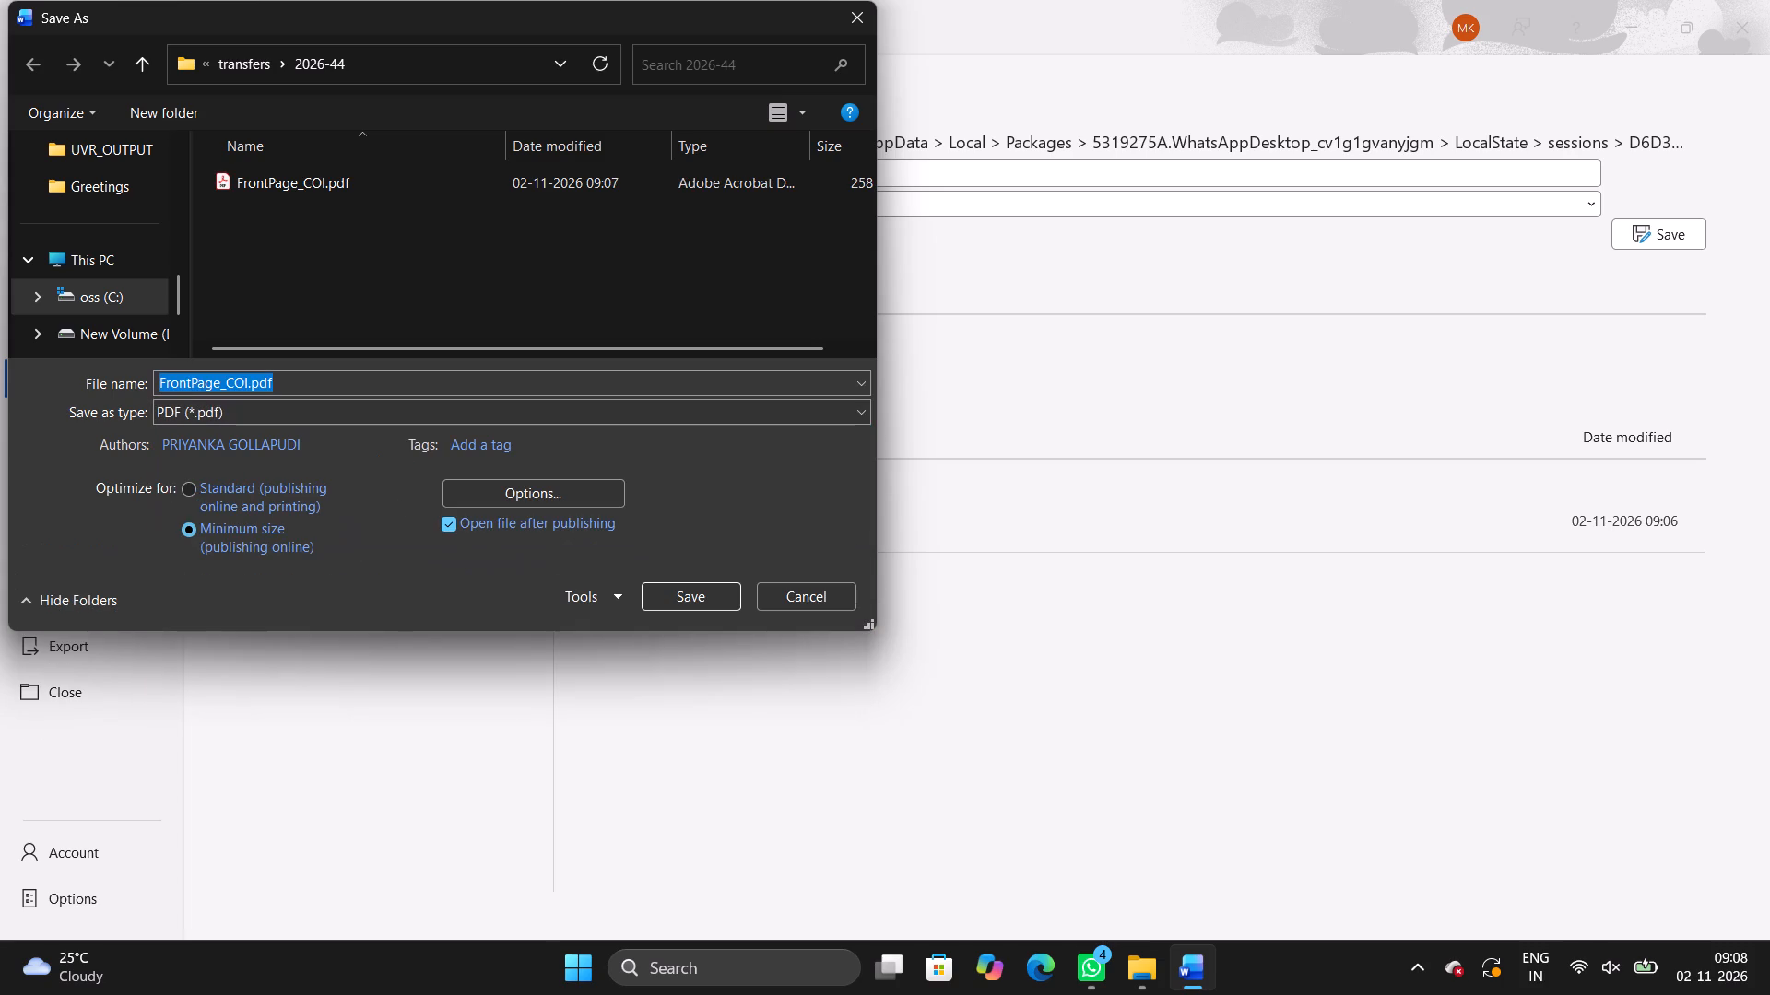
left_click(196, 486)
left_click(352, 530)
Choose the Downloads folder as the destination and save FrontPage_COI.pdf there.
left_click(334, 625)
left_click(300, 317)
left_click(118, 254)
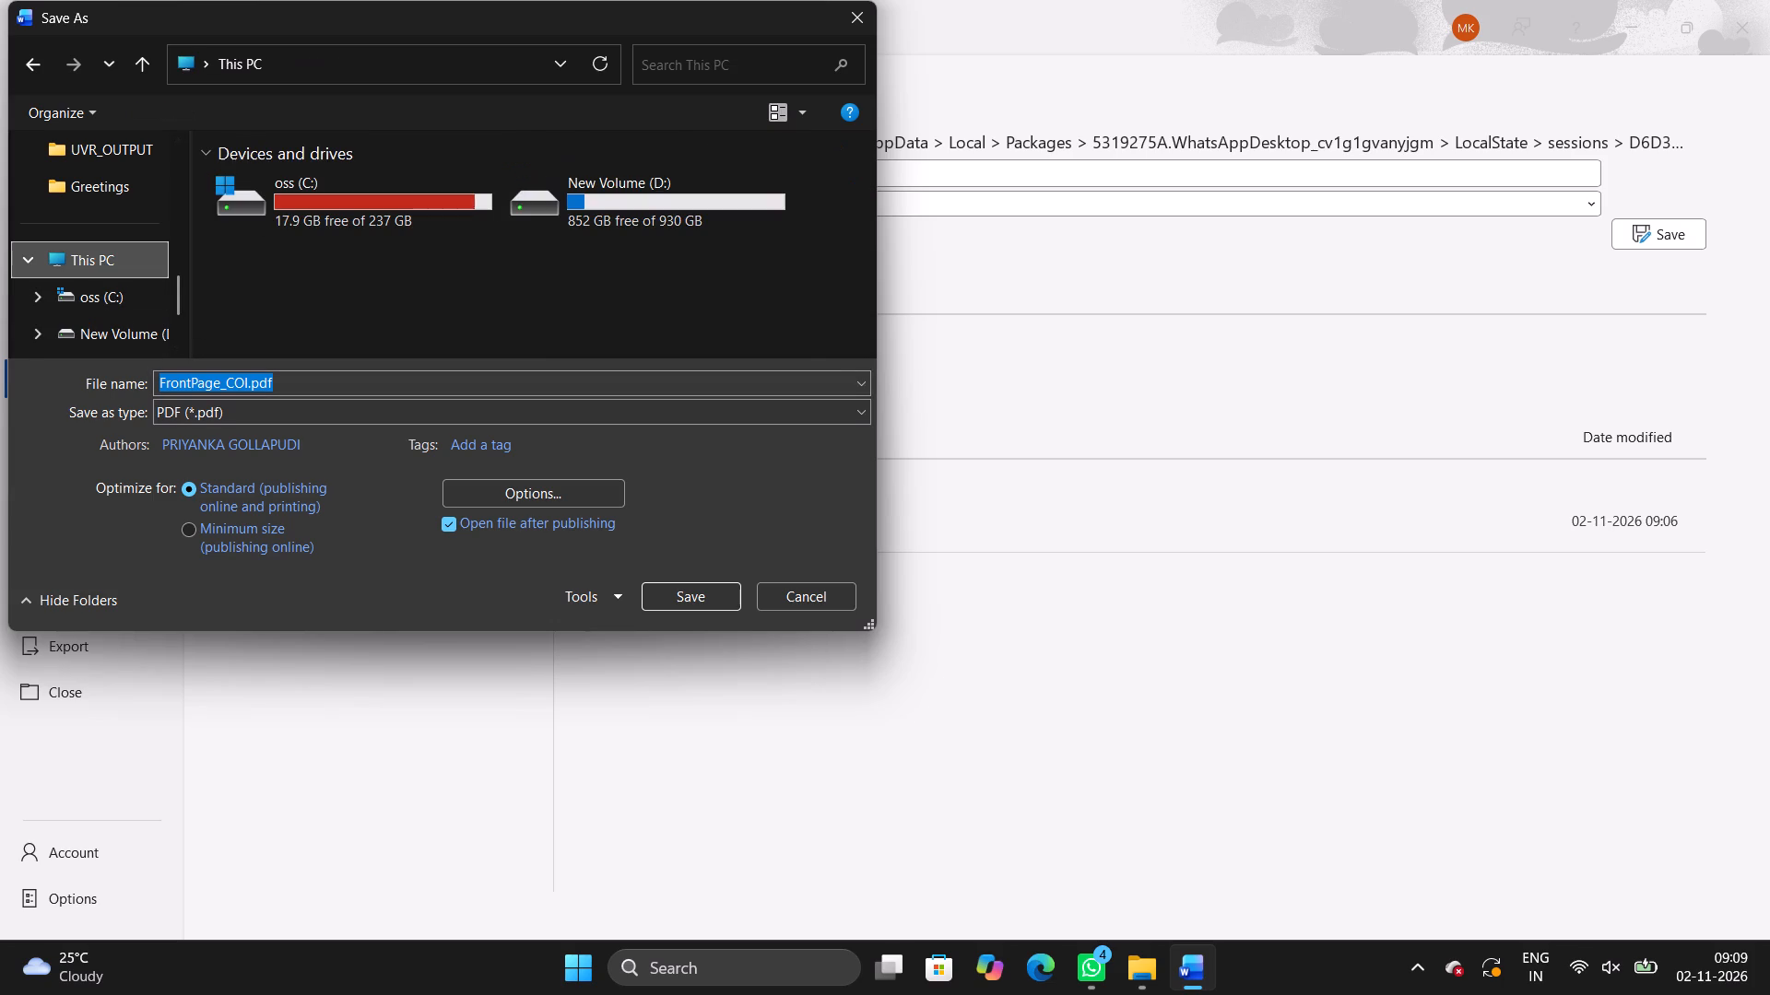
scroll(106, 283, "up", 2)
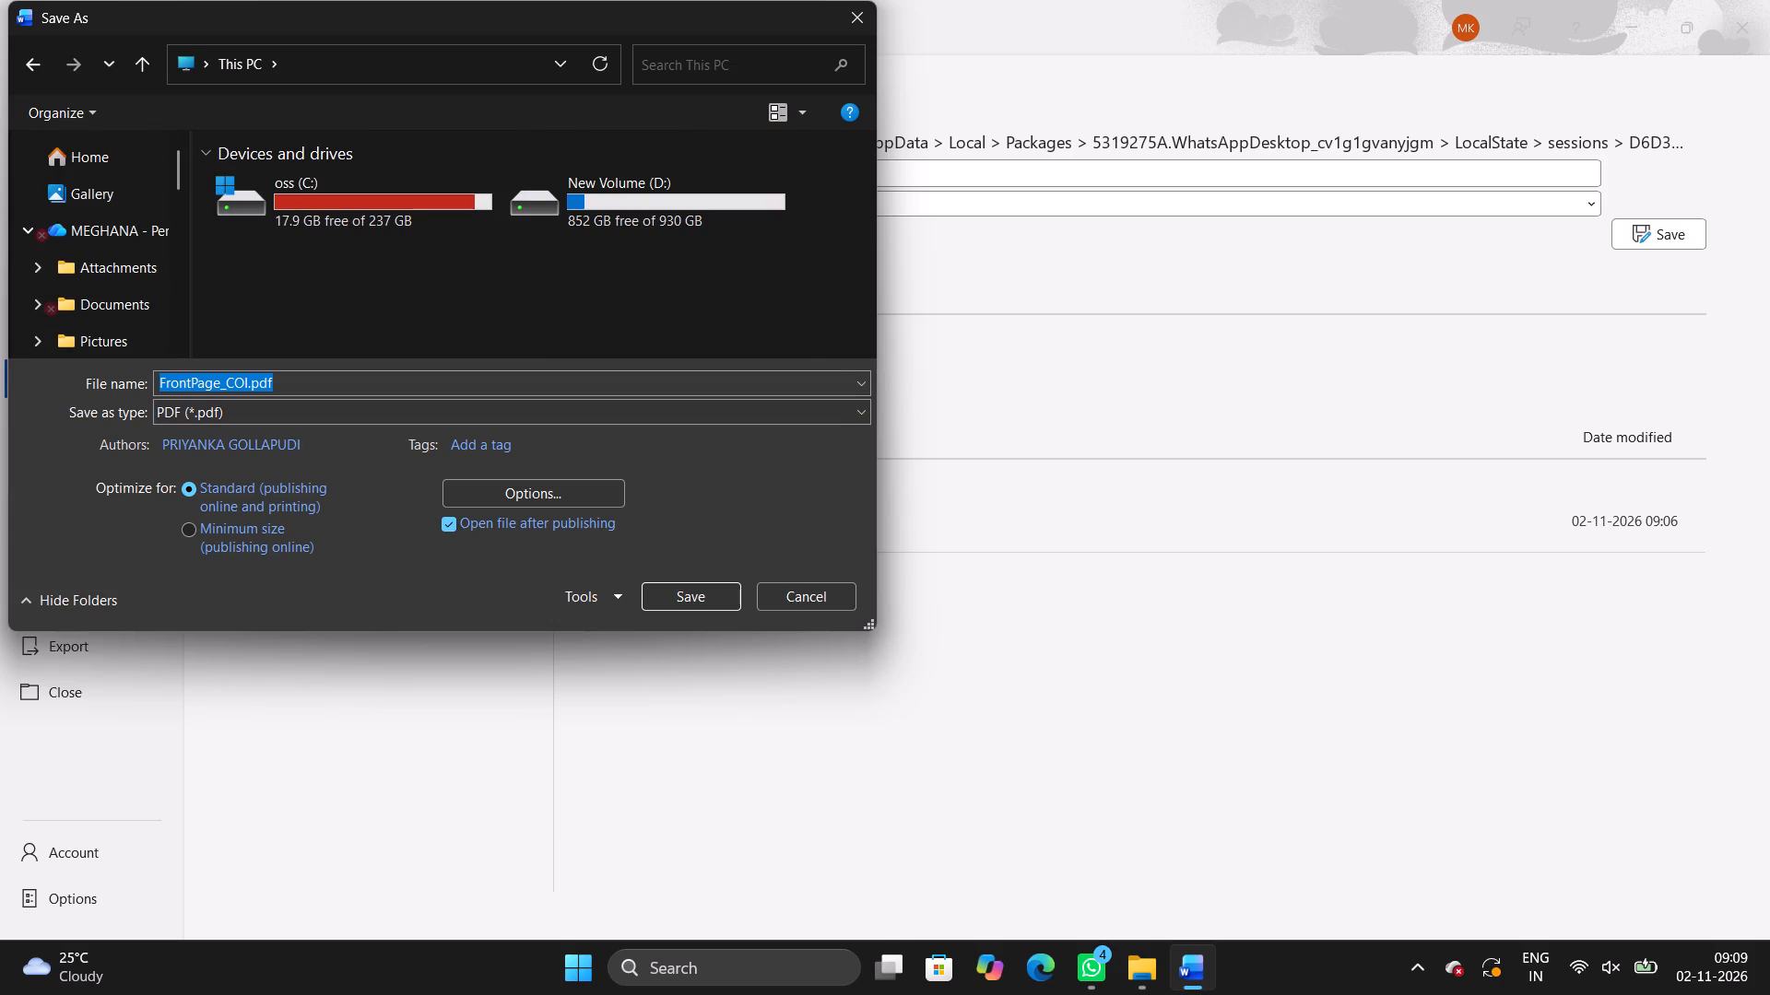
scroll(130, 289, "down", 2)
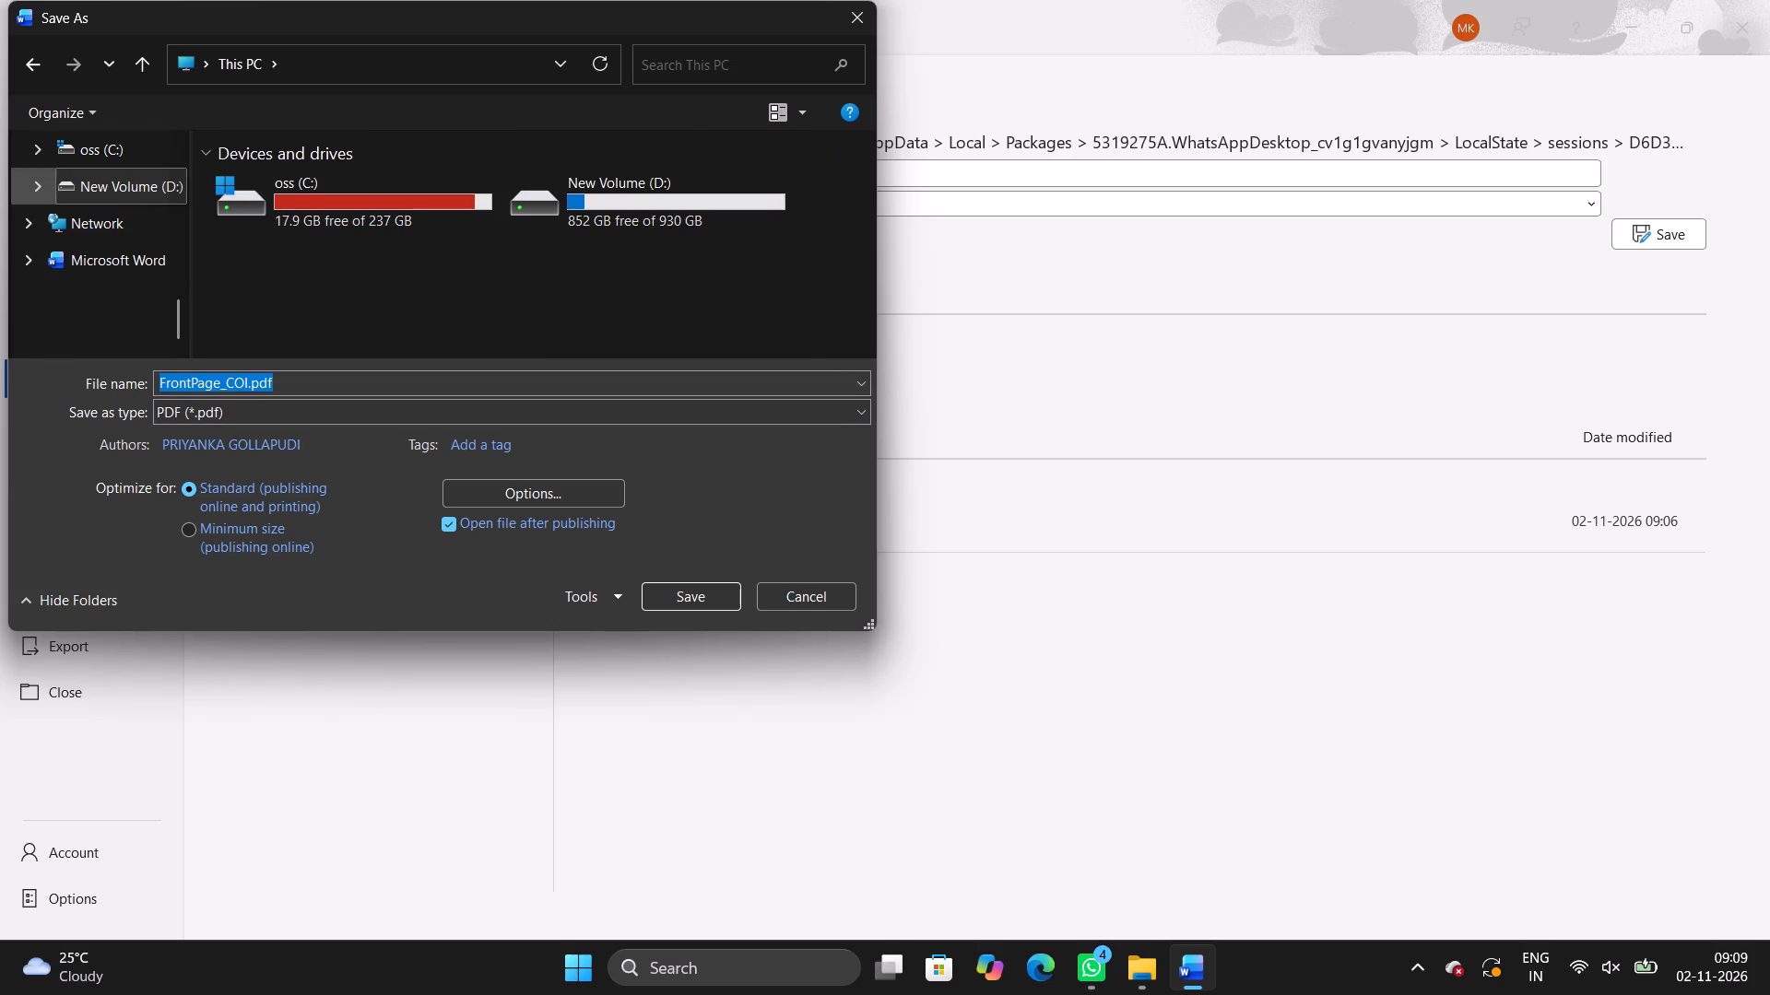
double_click(524, 207)
scroll(3, 187, "up", 1)
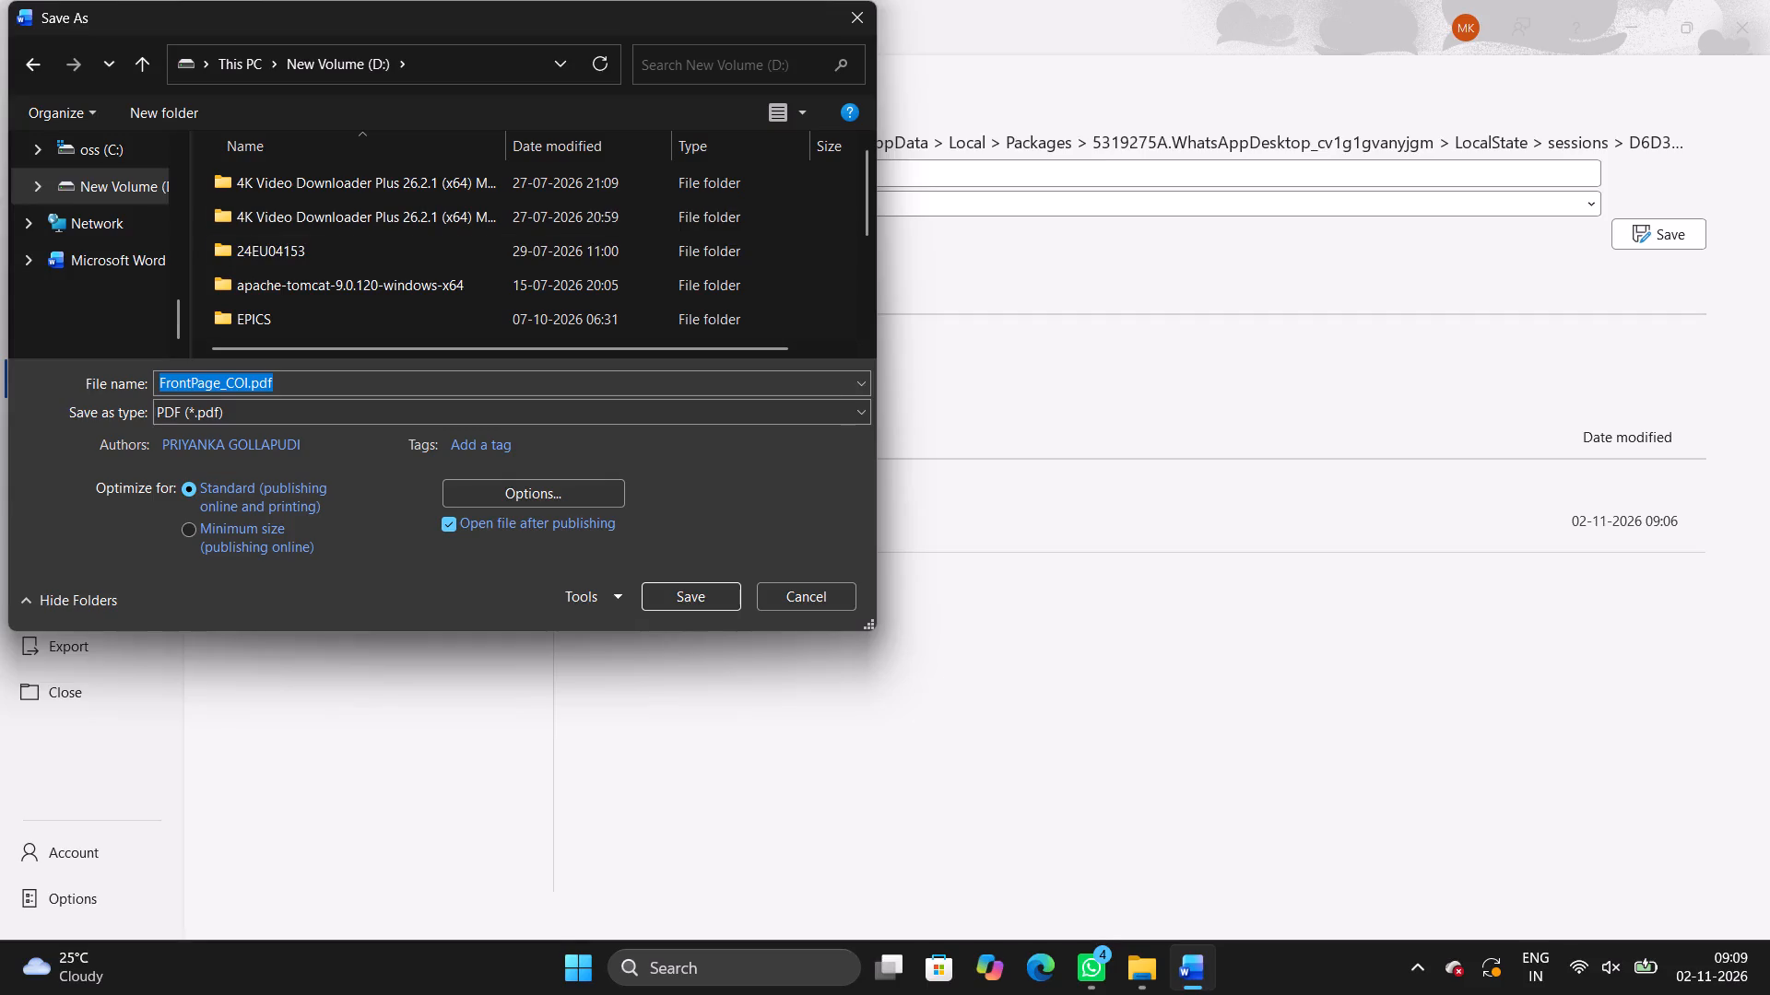
scroll(3, 187, "up", 8)
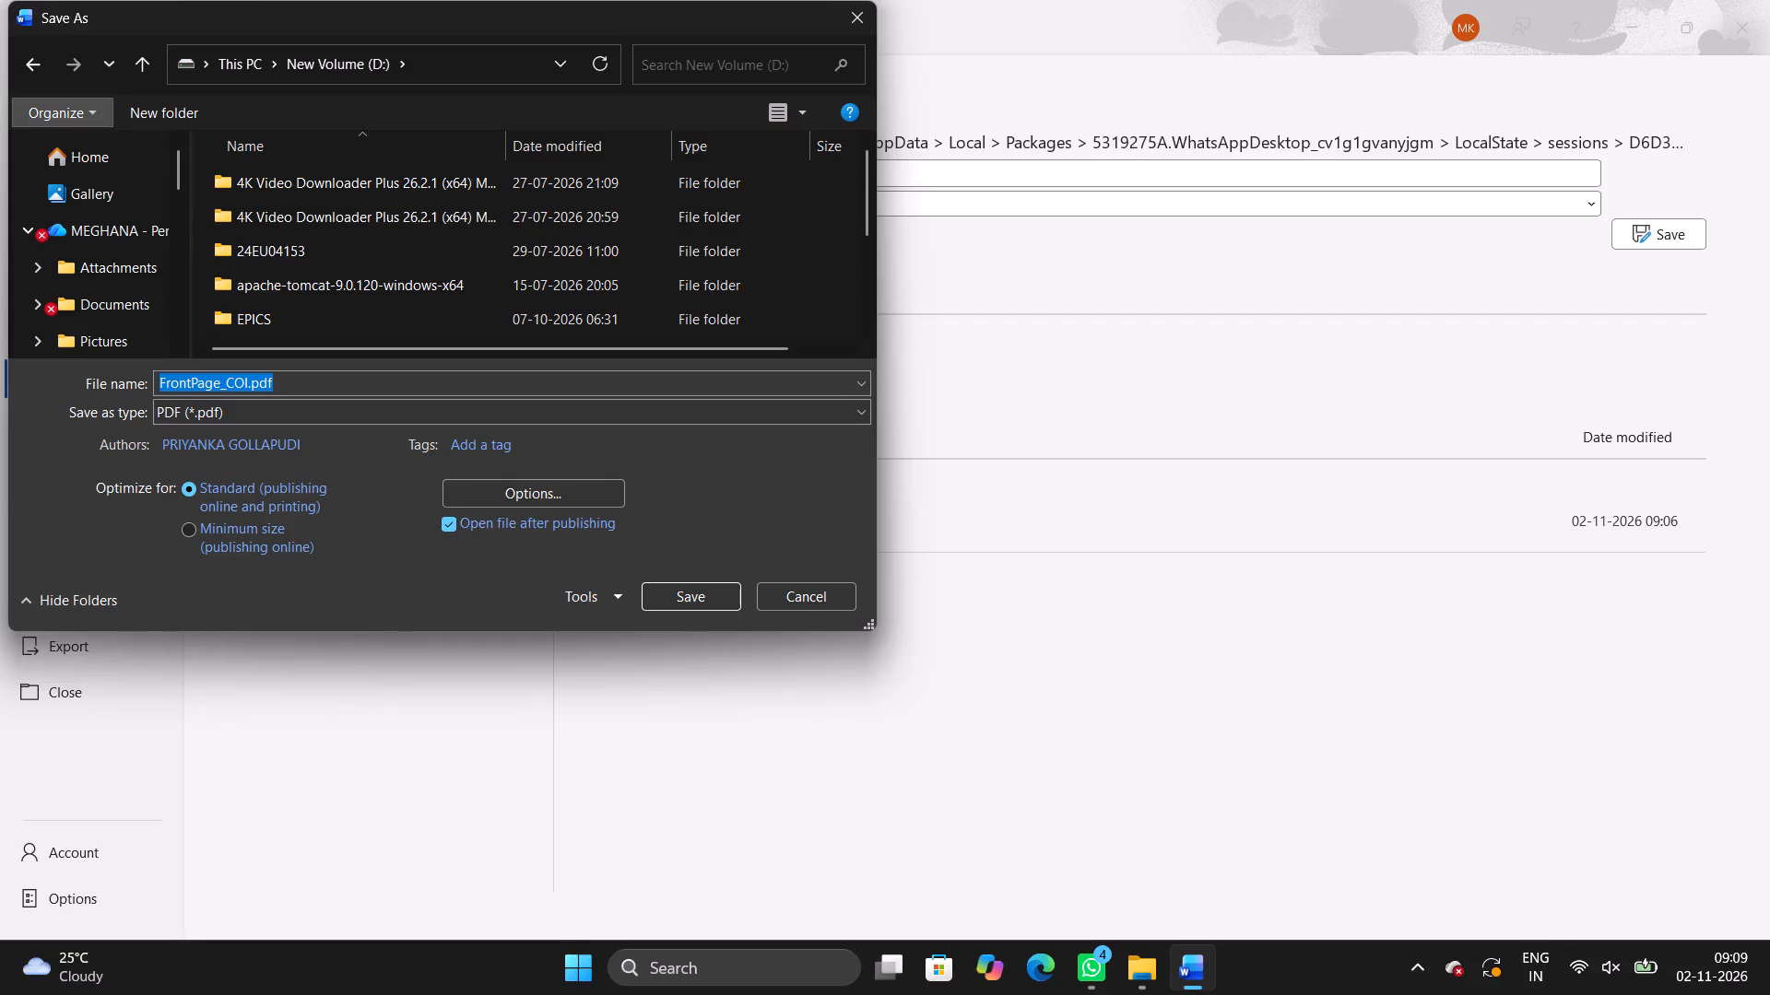
scroll(107, 96, "up", 2)
scroll(112, 199, "down", 1)
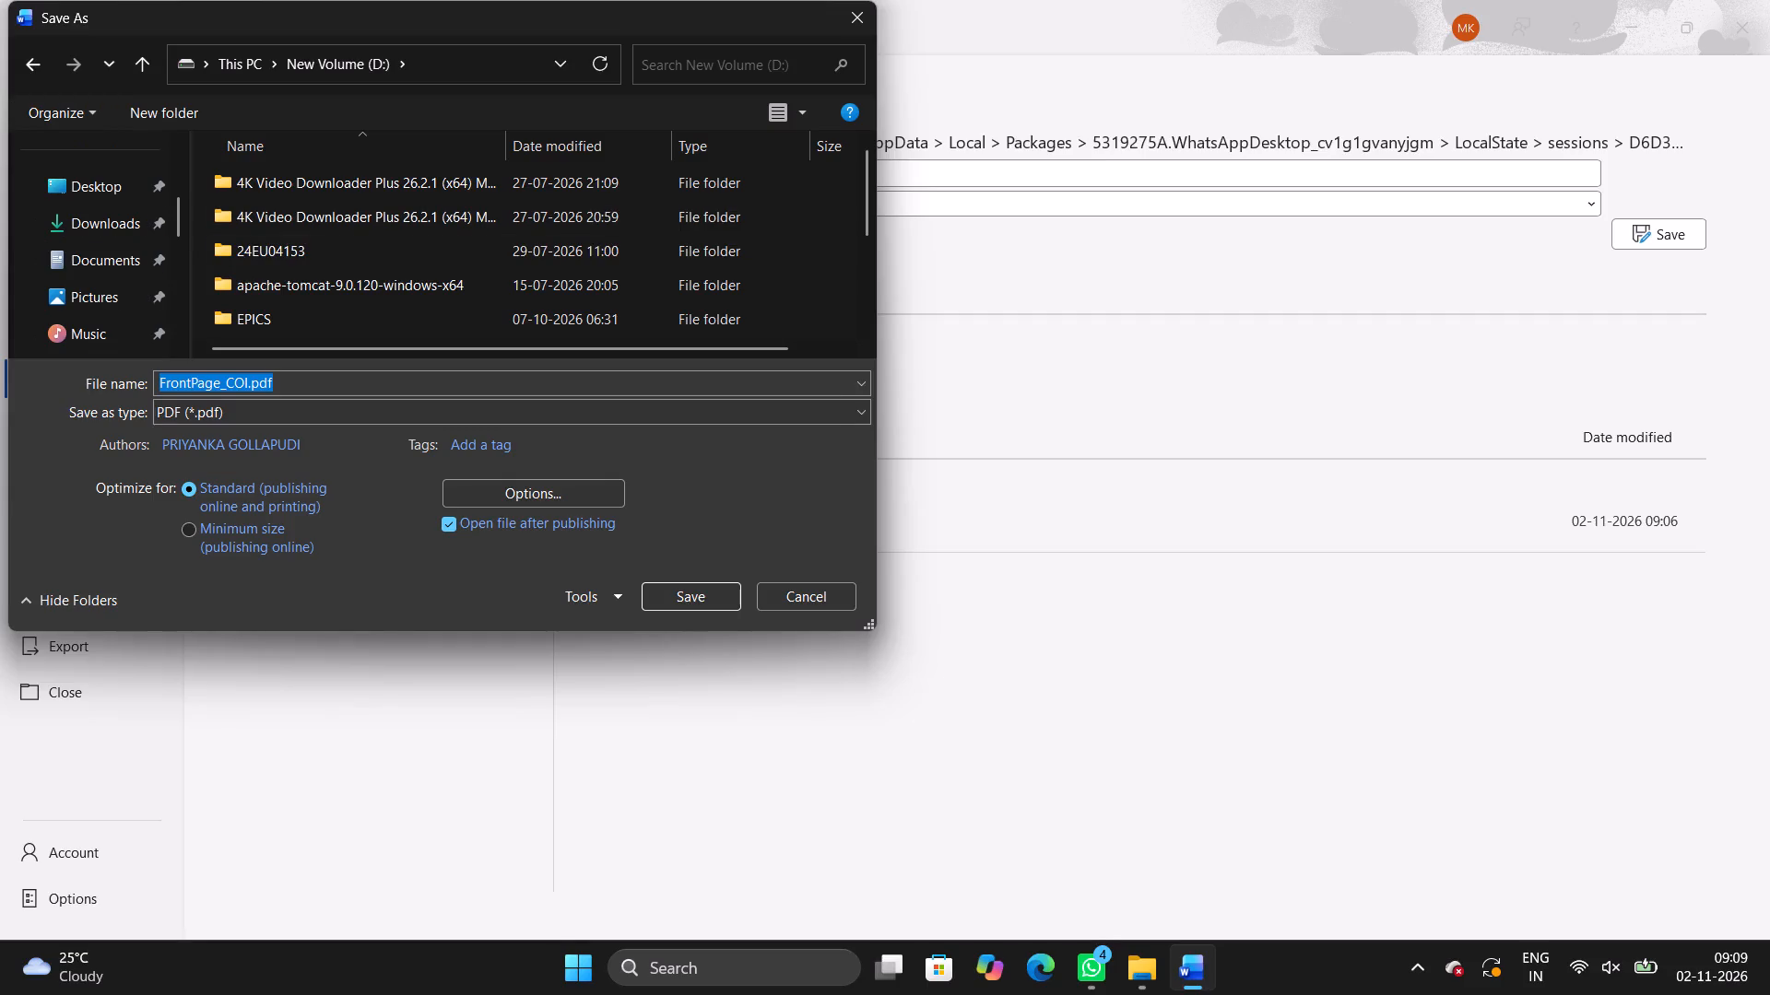
left_click(112, 218)
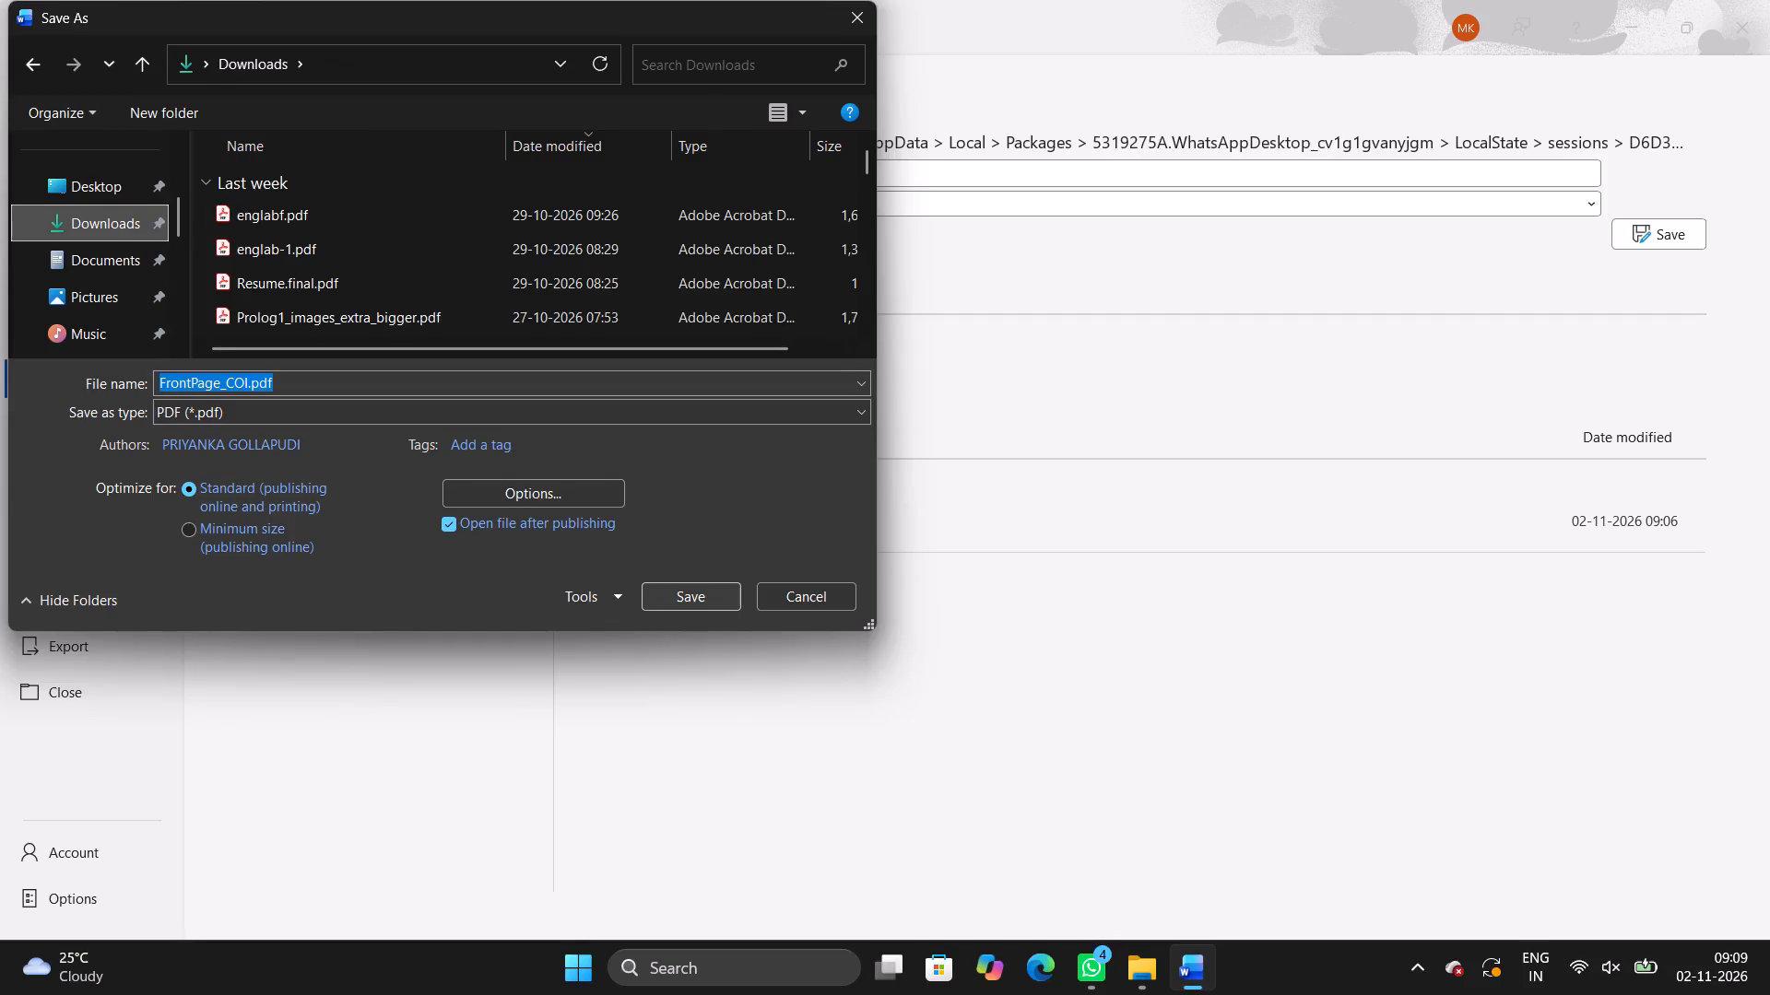
left_click(708, 590)
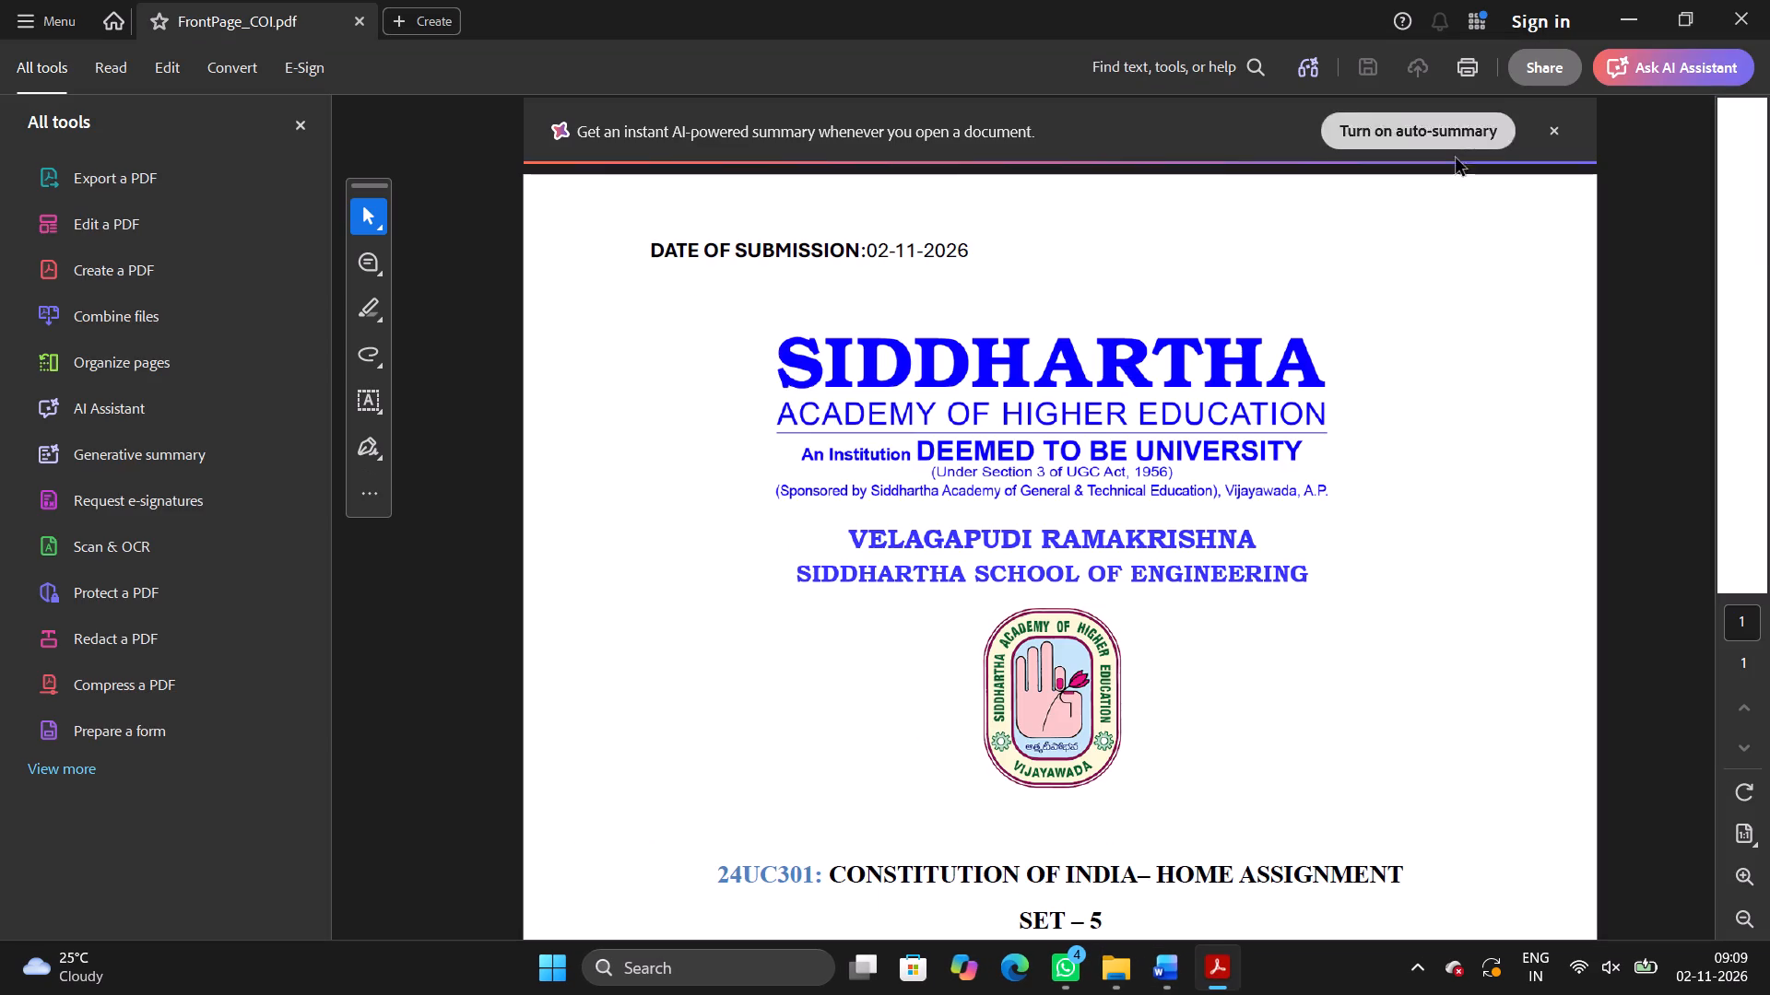
Check the exported PDF page down to the student details and close the PDF viewer.
scroll(1360, 329, "down", 5)
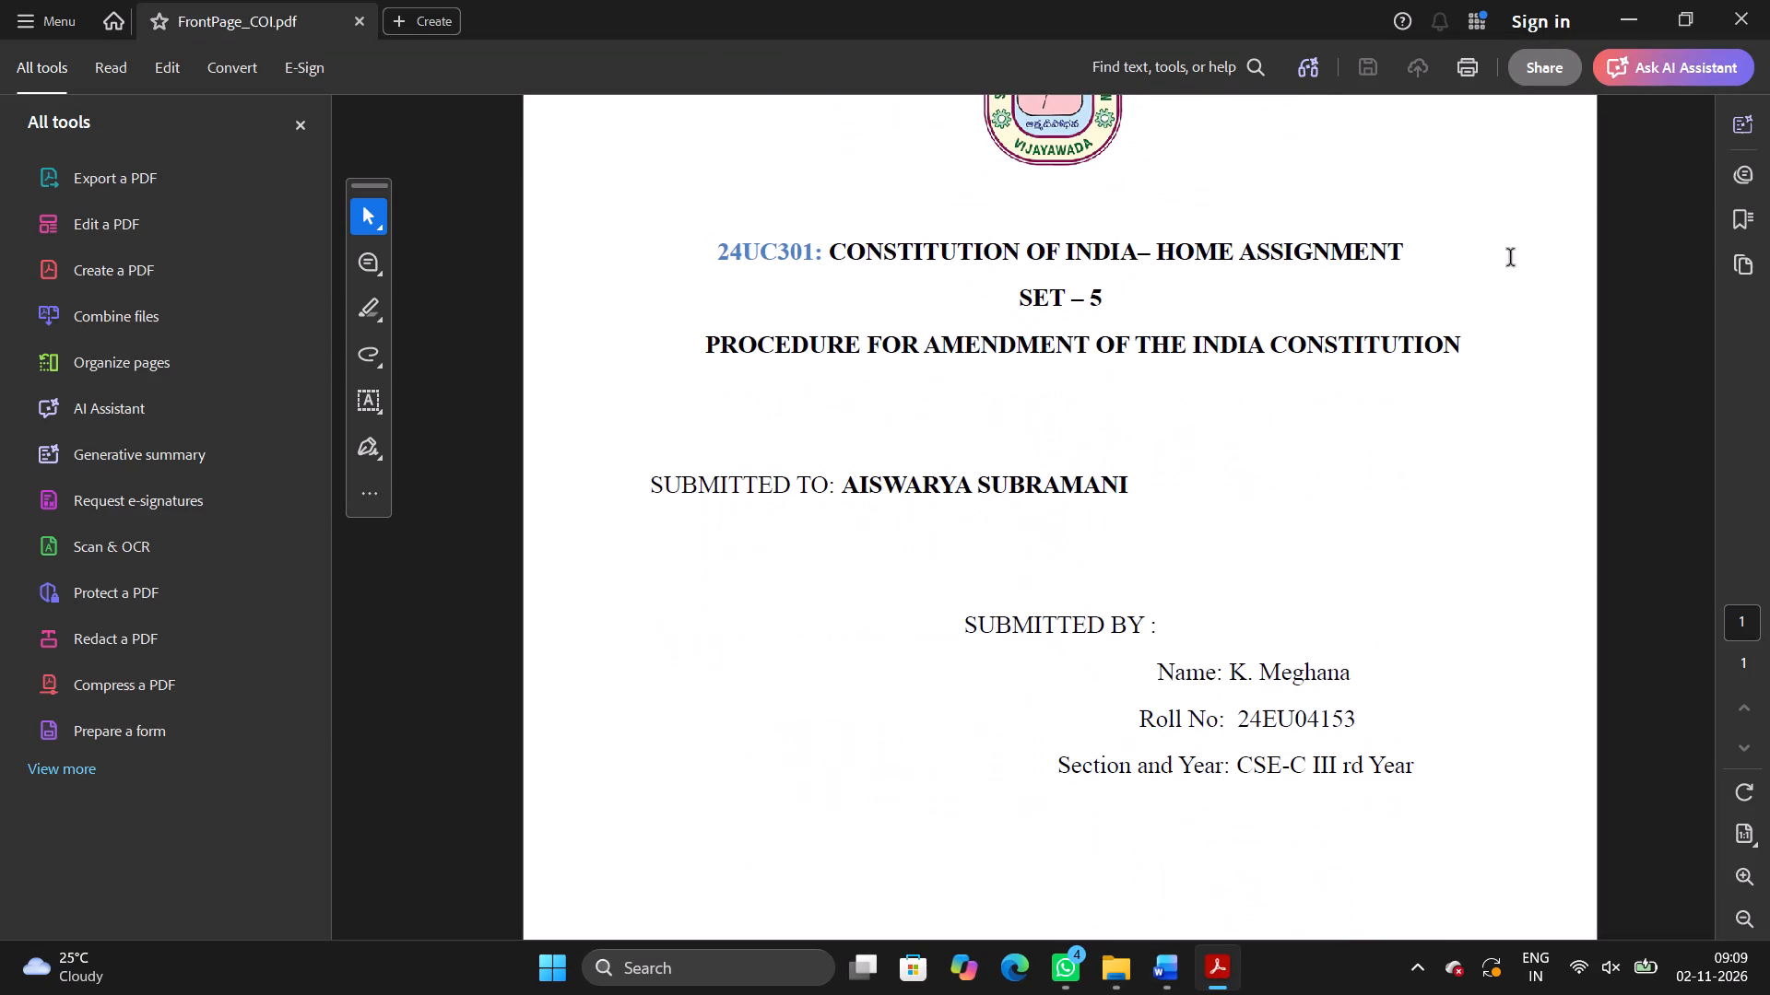
left_click(1769, 7)
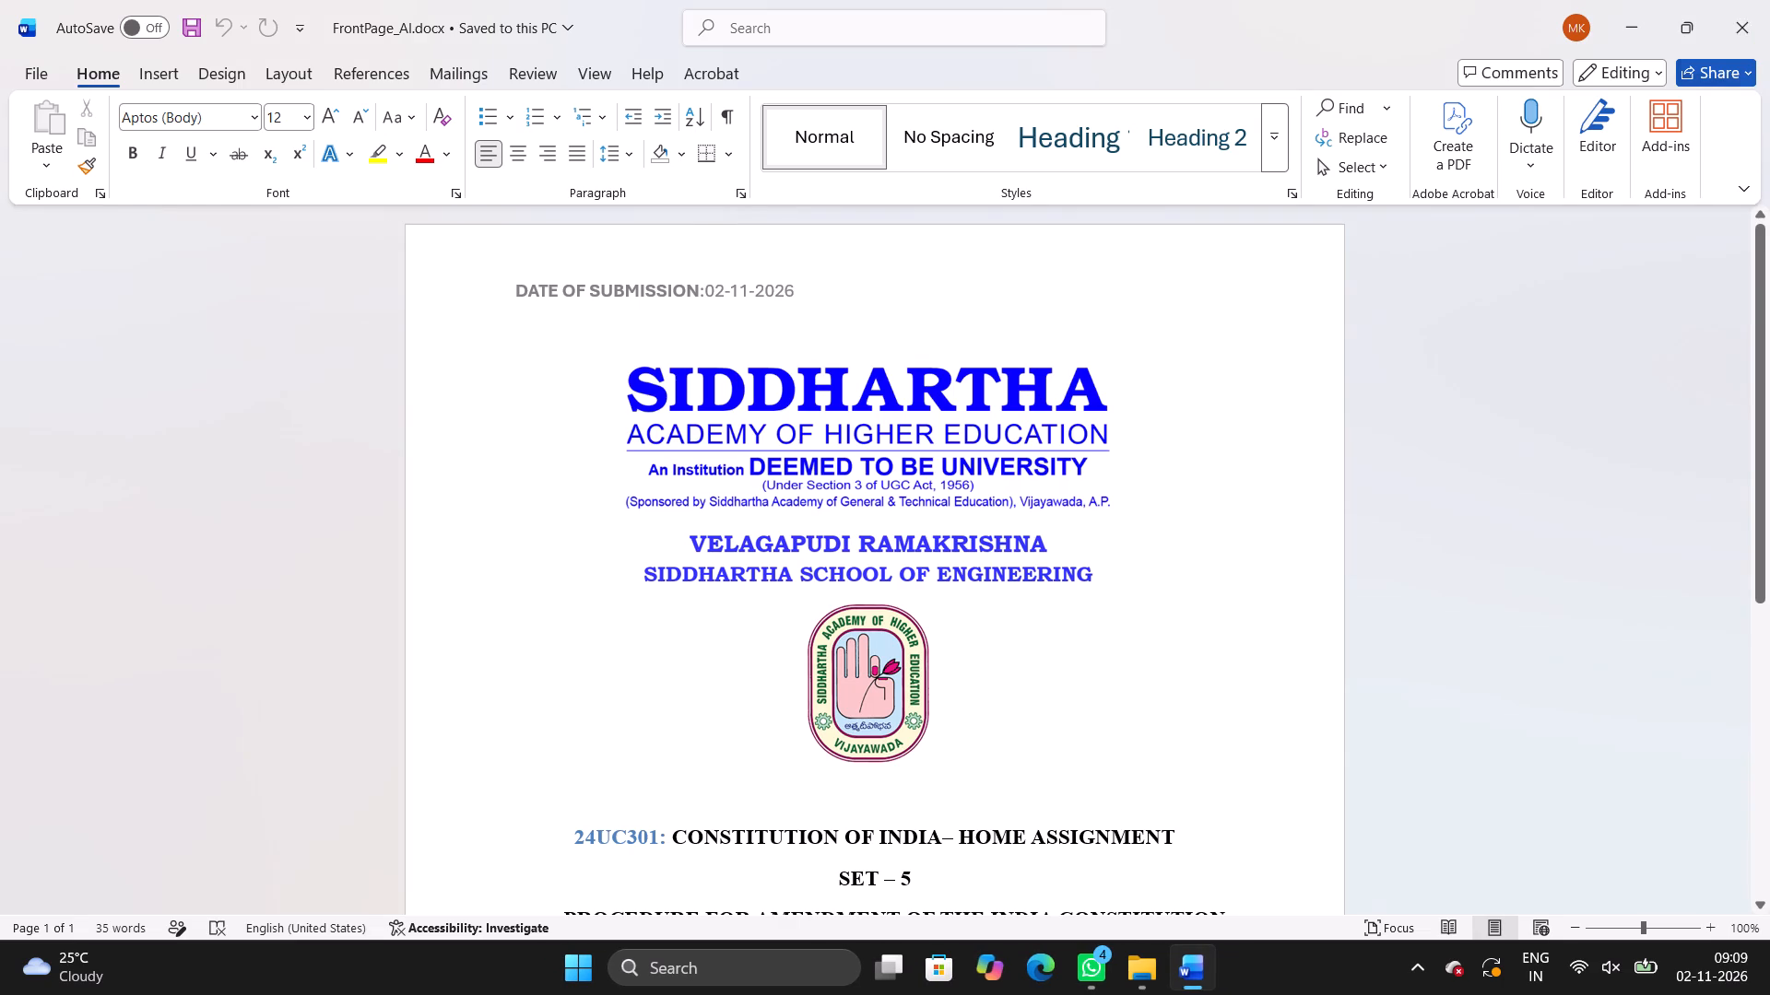
Close the FrontPage_AI.docx document.
left_click(1767, 34)
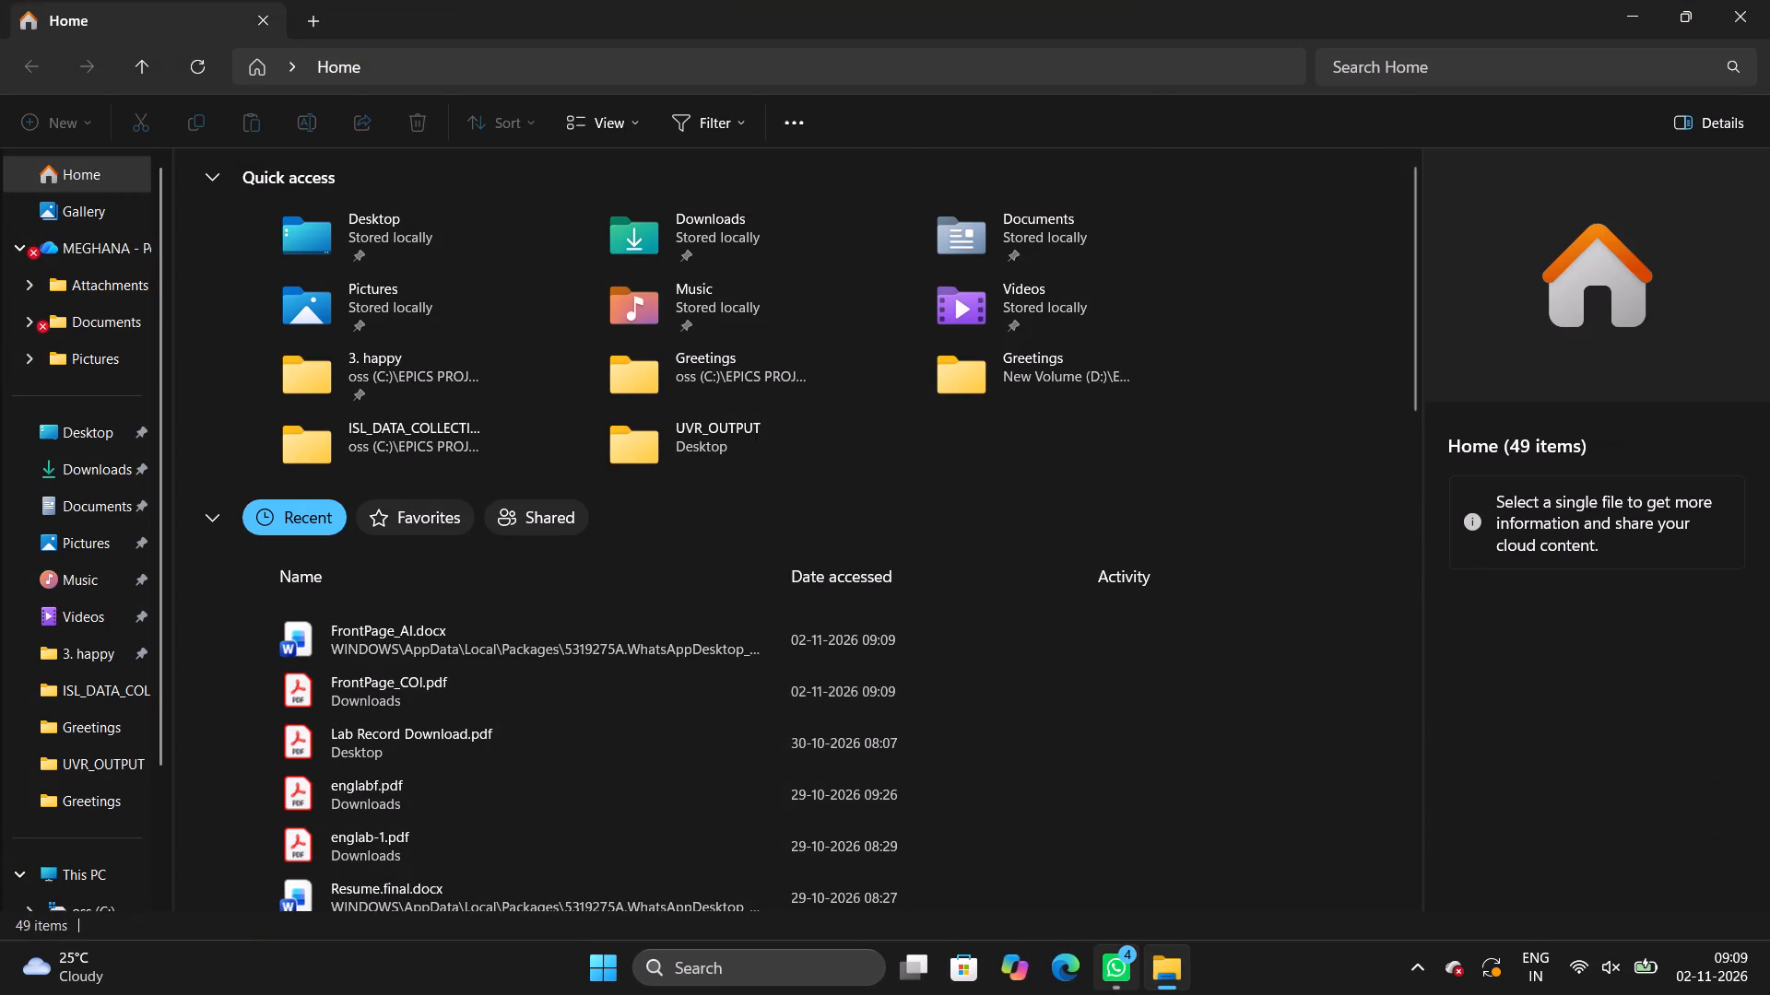